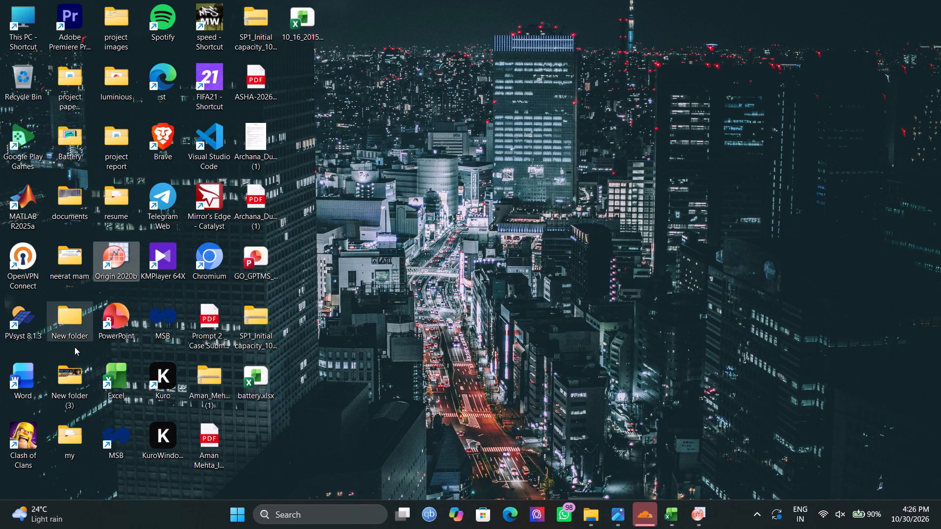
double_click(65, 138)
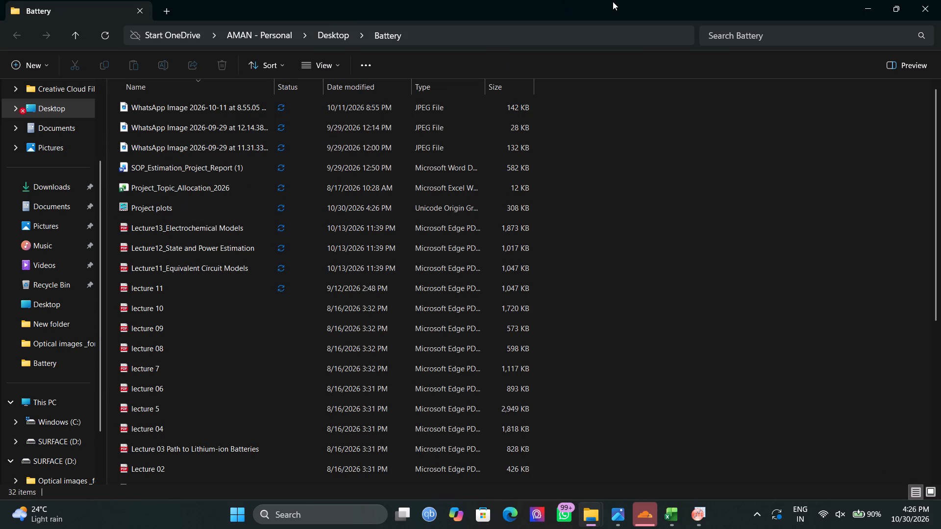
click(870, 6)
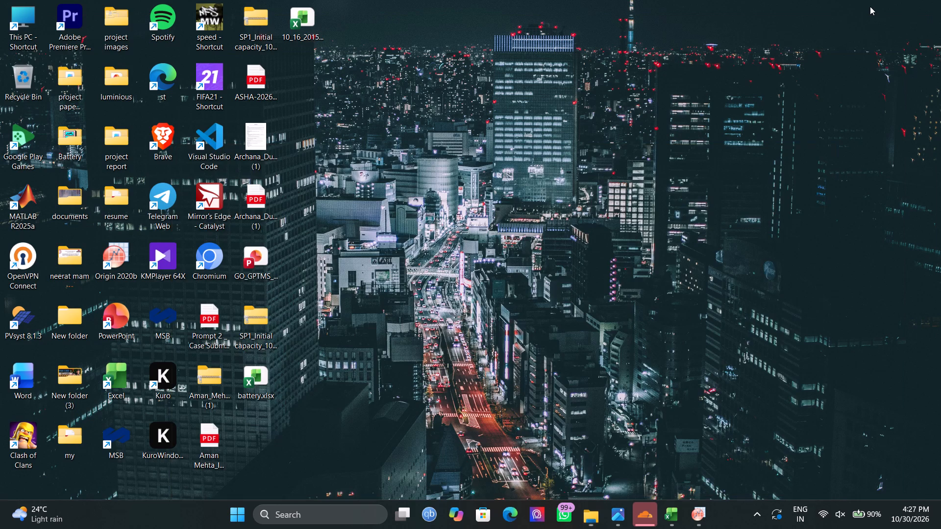
Open the GO_GPTMS_Cleaning_Characterisation_Abrasion presentation from the desktop in PowerPoint and keep its window maximized.
double_click(264, 272)
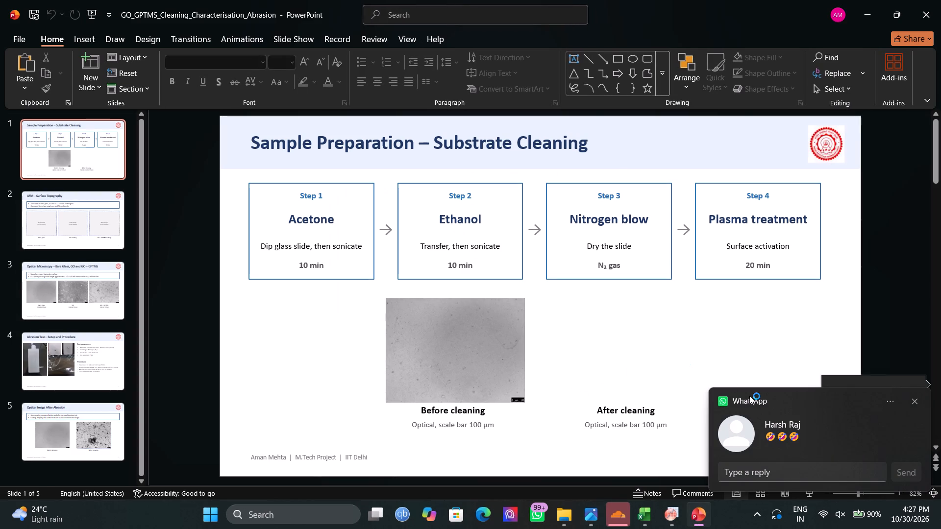
click(913, 402)
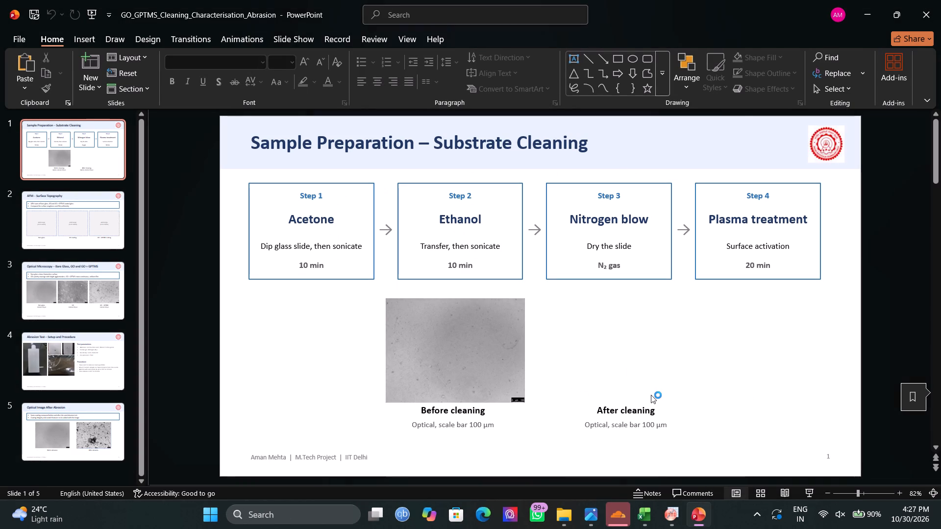
click(893, 20)
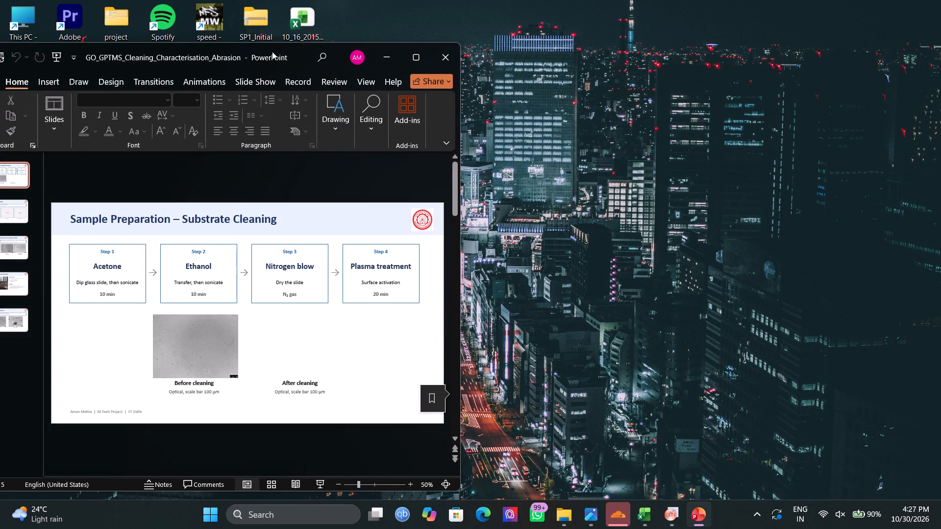
click(422, 62)
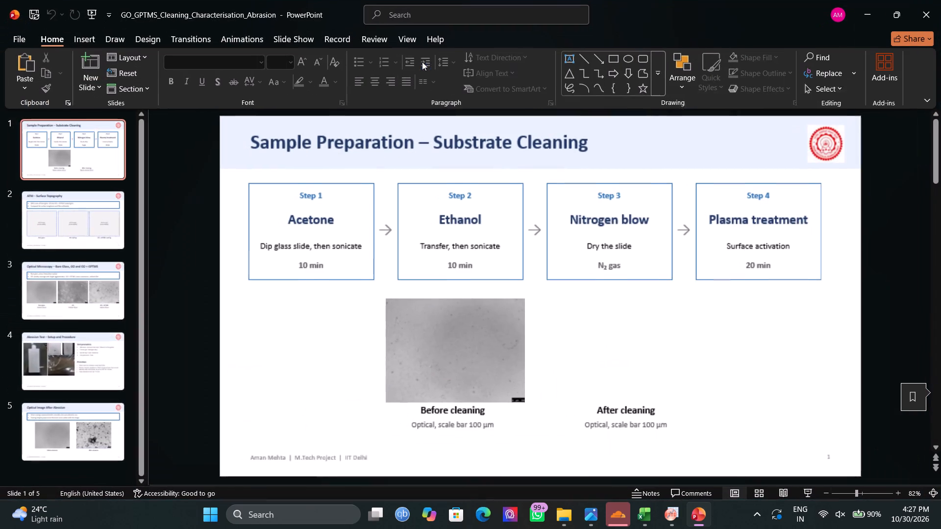
Start inserting a picture stored on this device into slide 1, Sample Preparation – Substrate Cleaning.
click(88, 39)
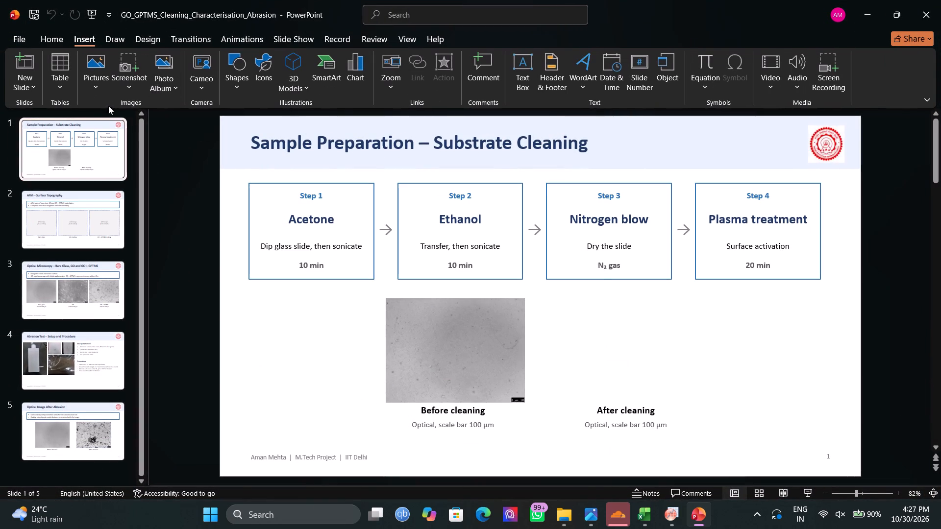
click(88, 58)
click(129, 122)
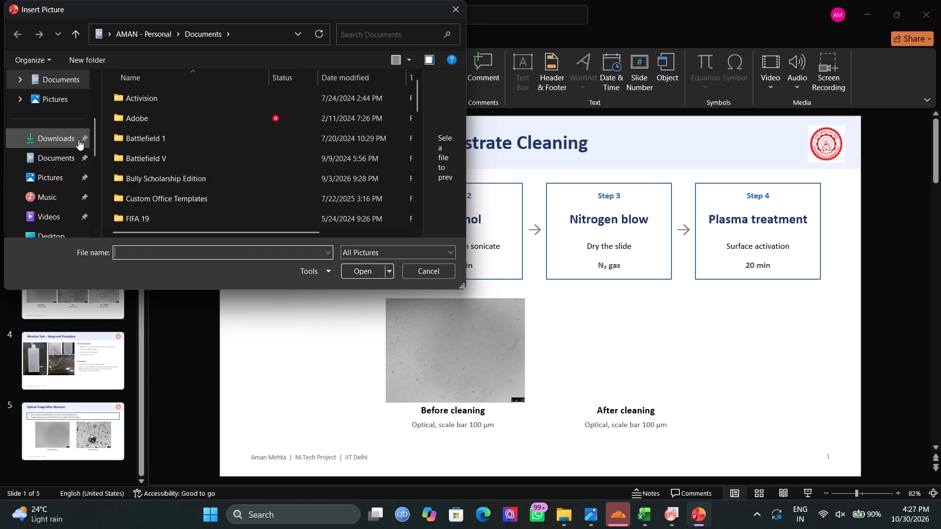
For the picture to insert, open the Desktop folder project images > Aman > Optical images _for errosion.
scroll(153, 142, down, 2)
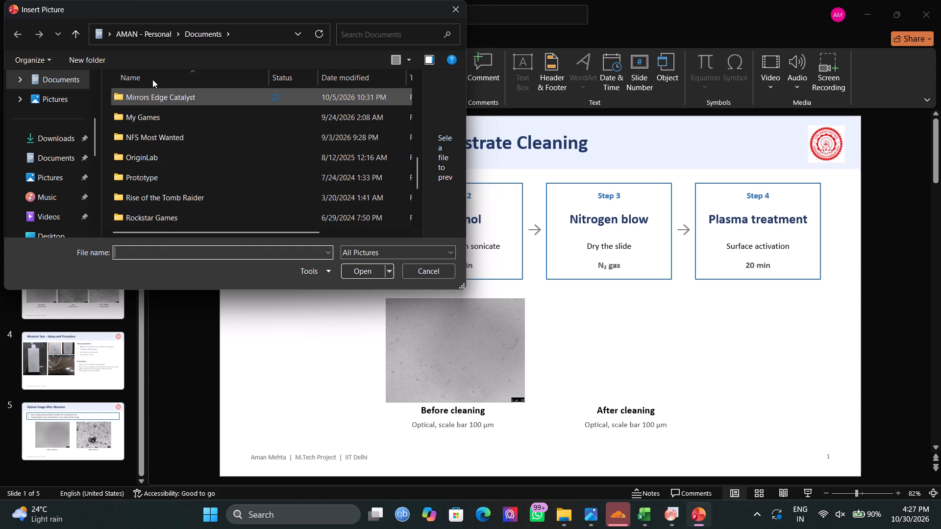
click(63, 88)
scroll(63, 88, up, 2)
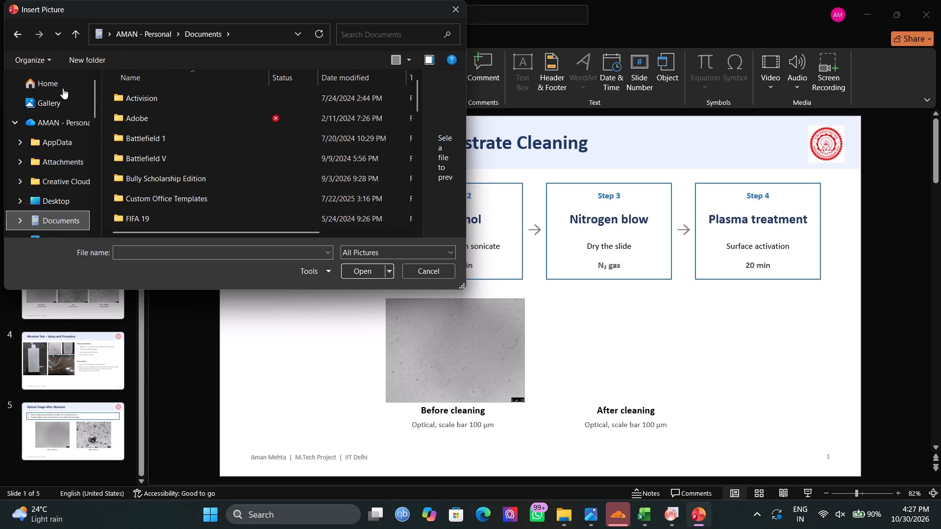
click(55, 196)
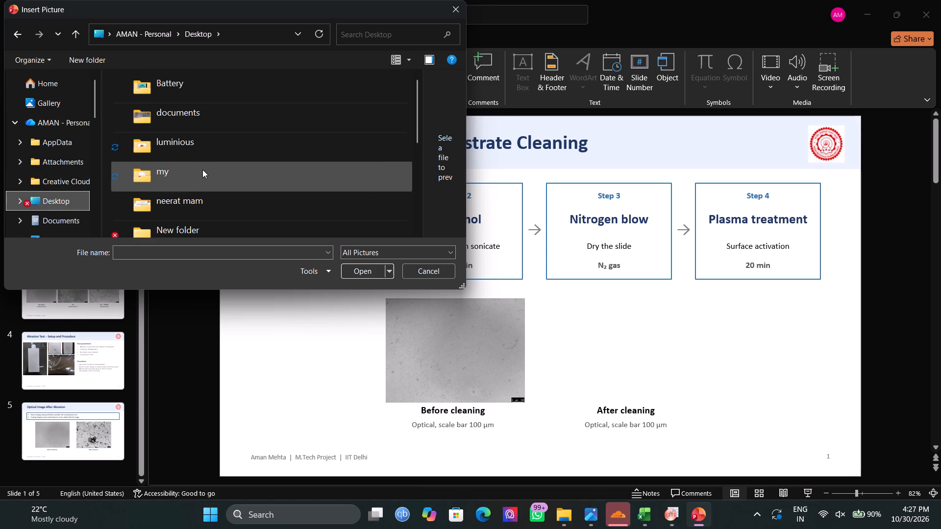
scroll(202, 169, down, 1)
scroll(202, 169, up, 1)
scroll(202, 169, down, 1)
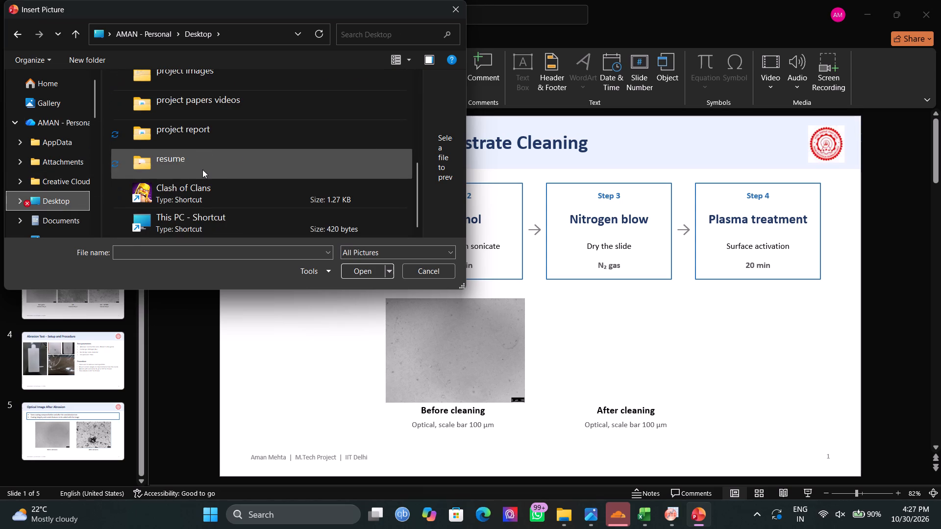
scroll(217, 133, up, 1)
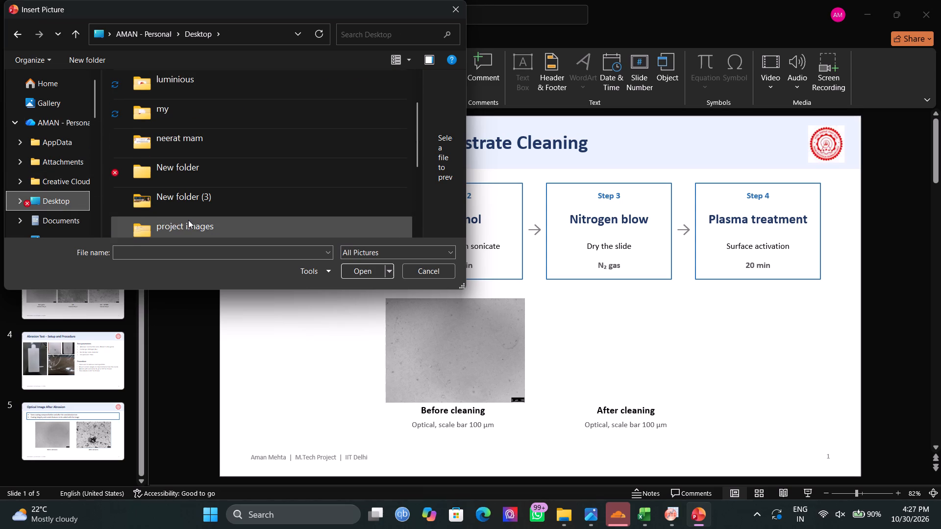
double_click(188, 220)
double_click(217, 115)
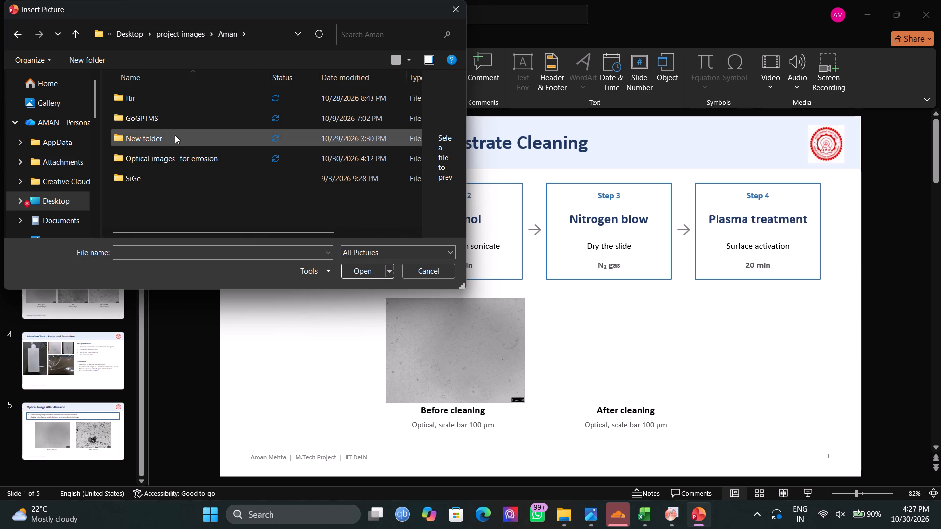
double_click(164, 161)
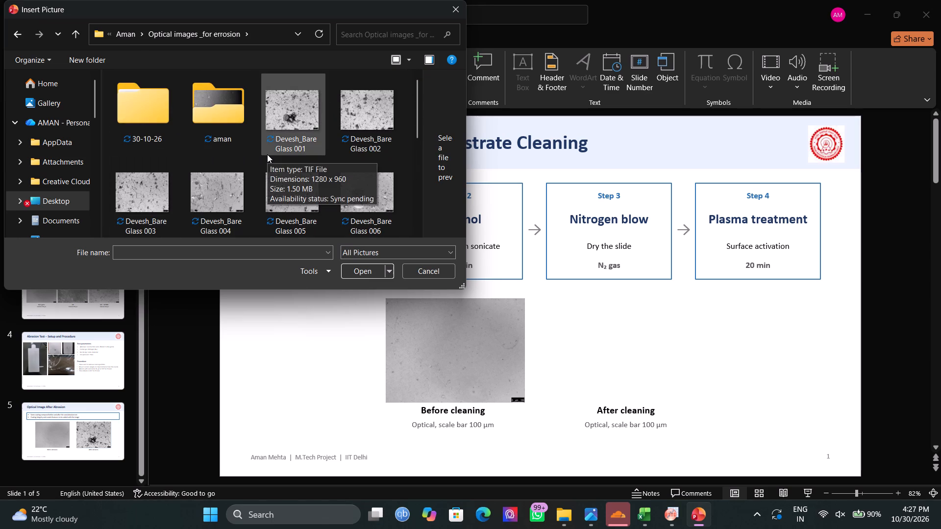
Insert the picture Devesh_Clean Glass001 from this folder onto the Substrate Cleaning slide.
scroll(267, 154, down, 1)
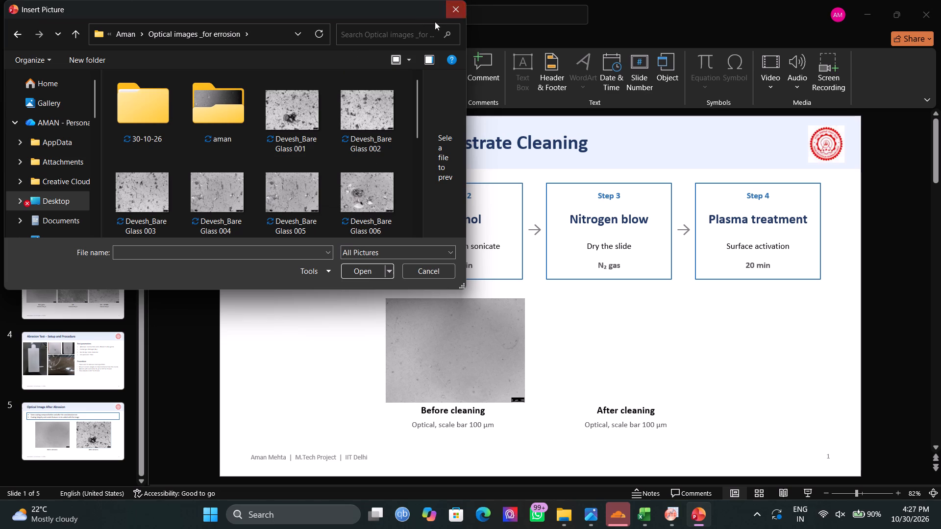
scroll(329, 153, down, 2)
scroll(329, 153, up, 1)
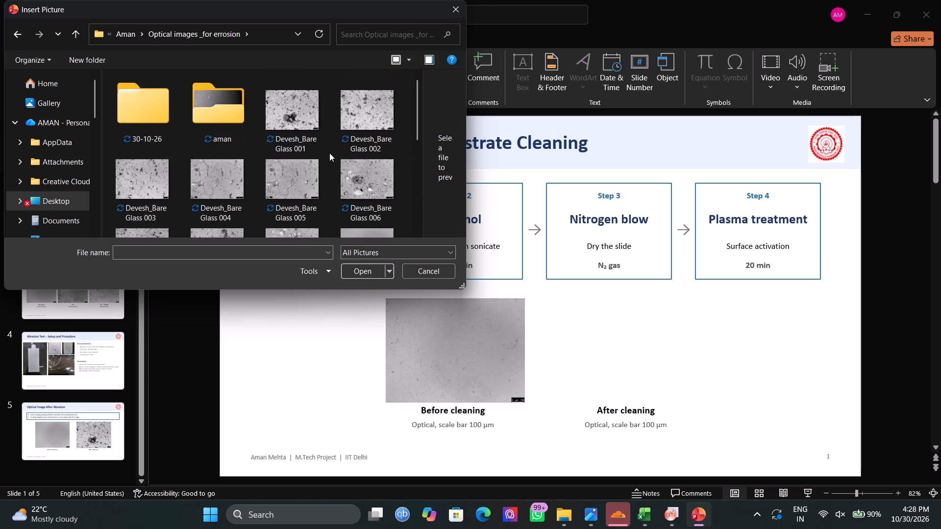
scroll(329, 153, down, 1)
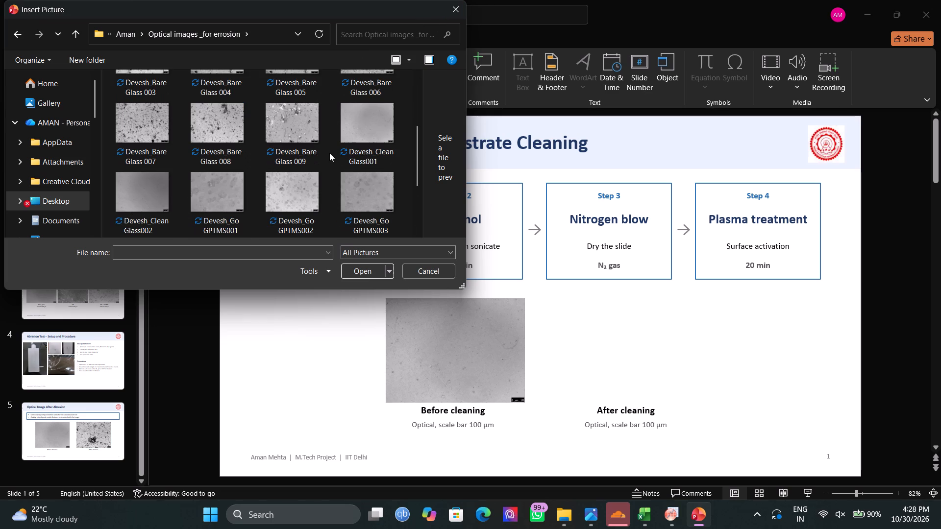
click(365, 134)
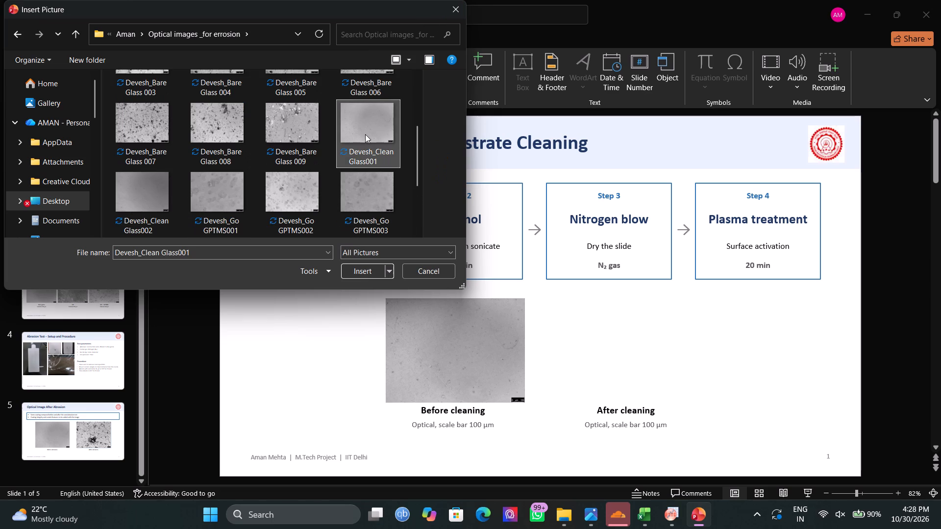
click(374, 271)
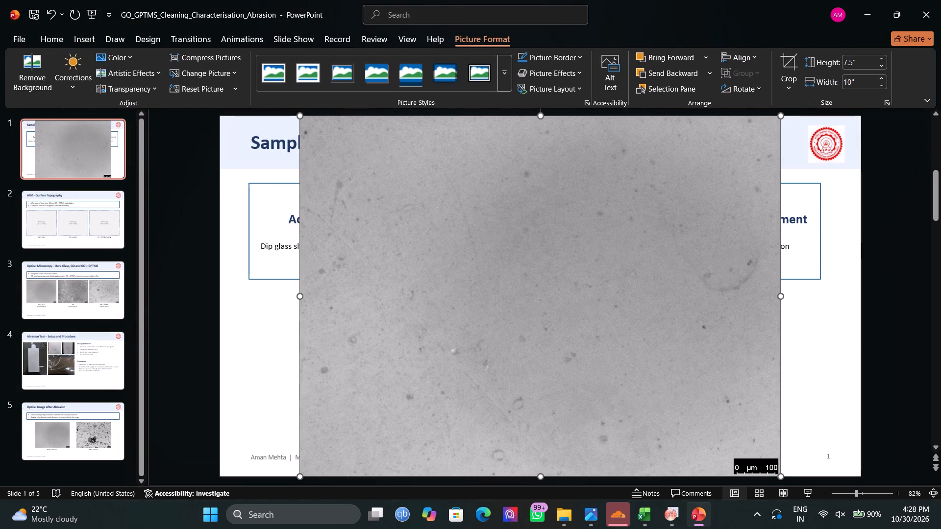
Shrink the inserted picture to about 2.07" high by 2.76" wide and place it above the After cleaning caption.
drag(302, 114, 449, 239)
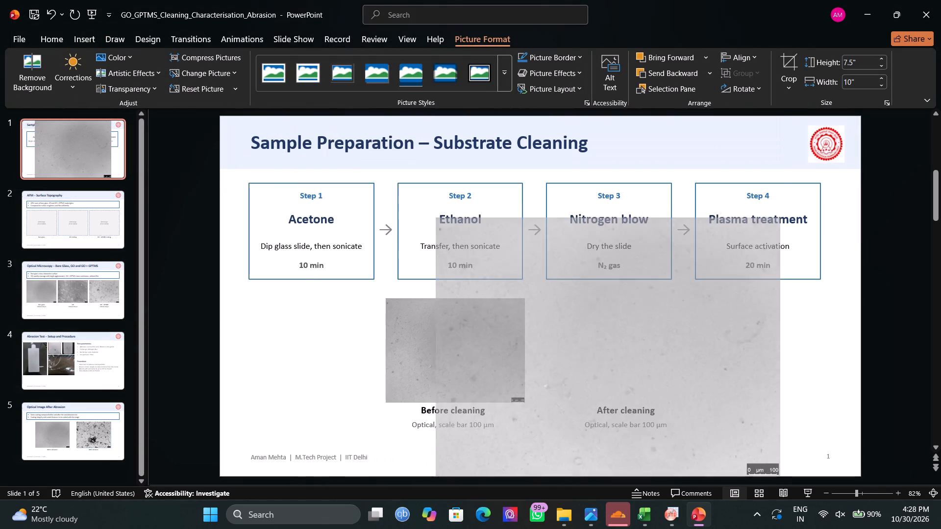
drag(449, 239, 588, 335)
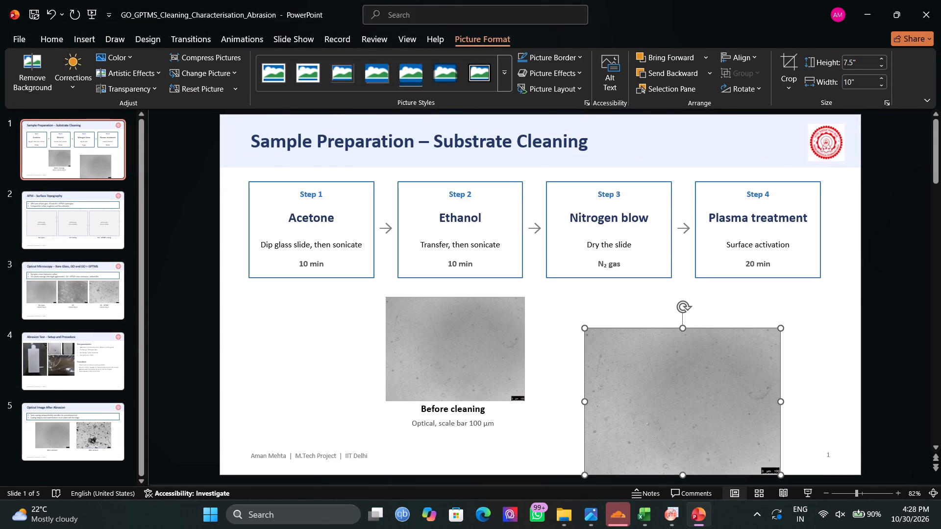
drag(629, 332, 570, 275)
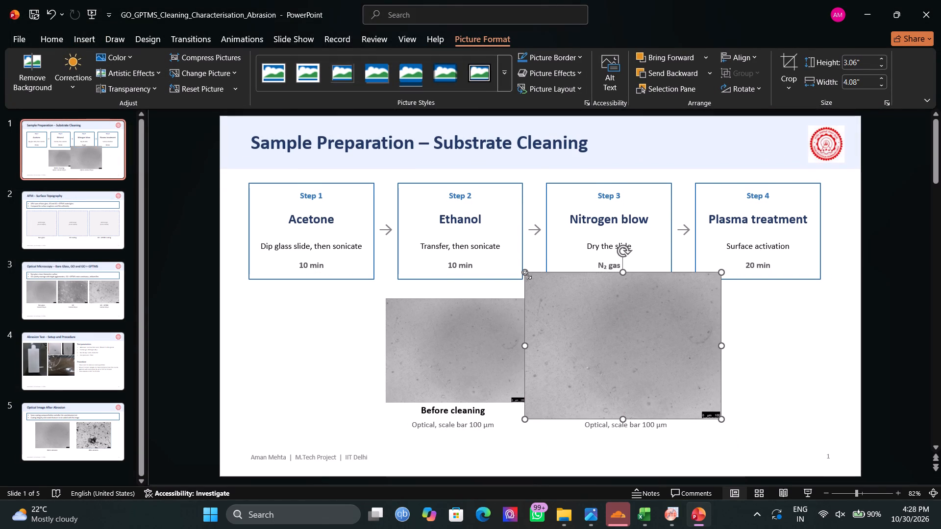
drag(524, 272, 602, 320)
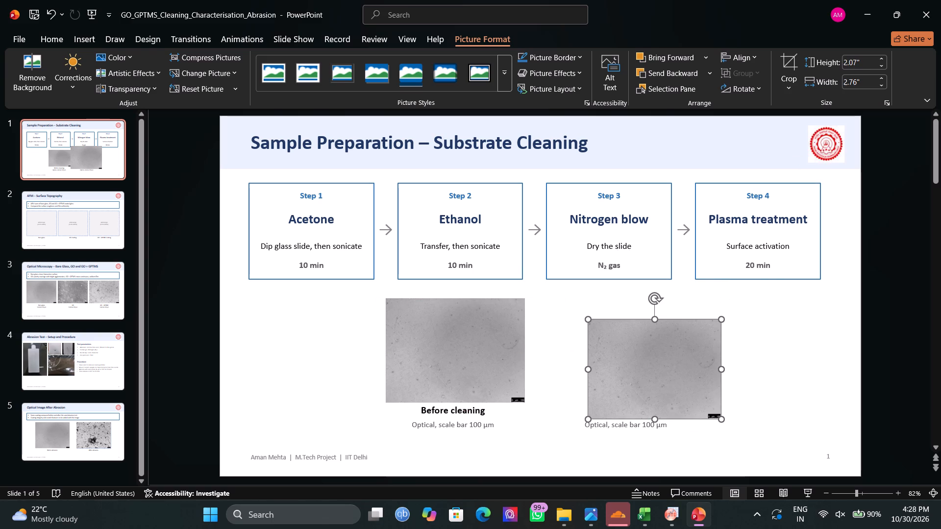
drag(624, 319, 594, 303)
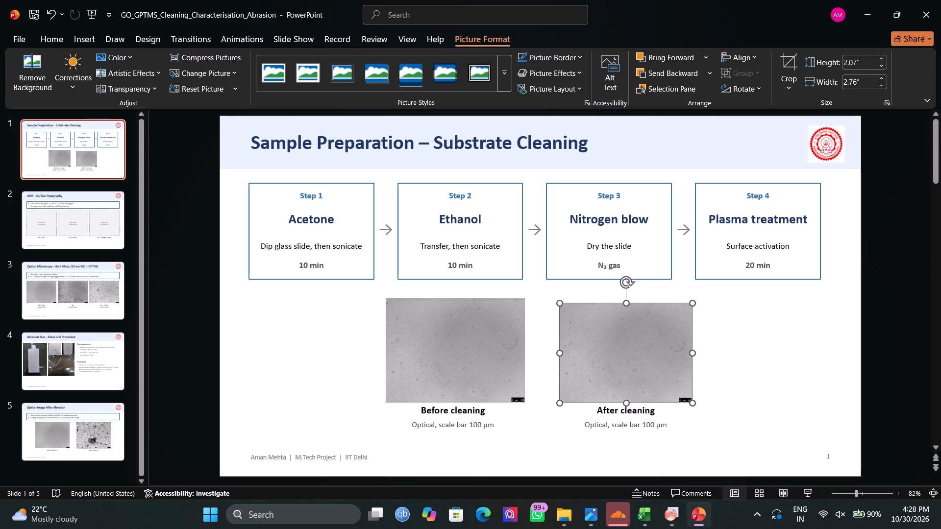
Review the slides from the Substrate Cleaning pictures through AFM – Surface Topography to Optical Microscopy – Bare Glass, GO and GO + GPTMS.
click(547, 366)
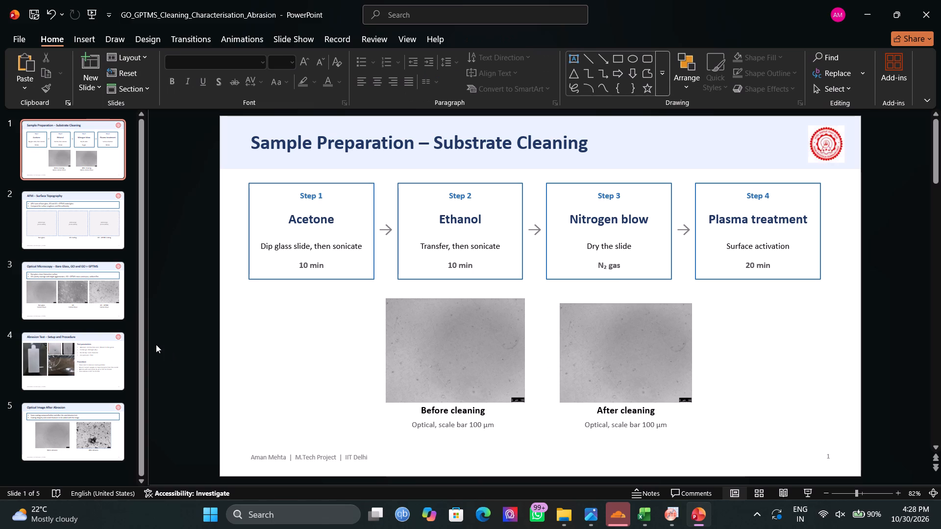
click(401, 385)
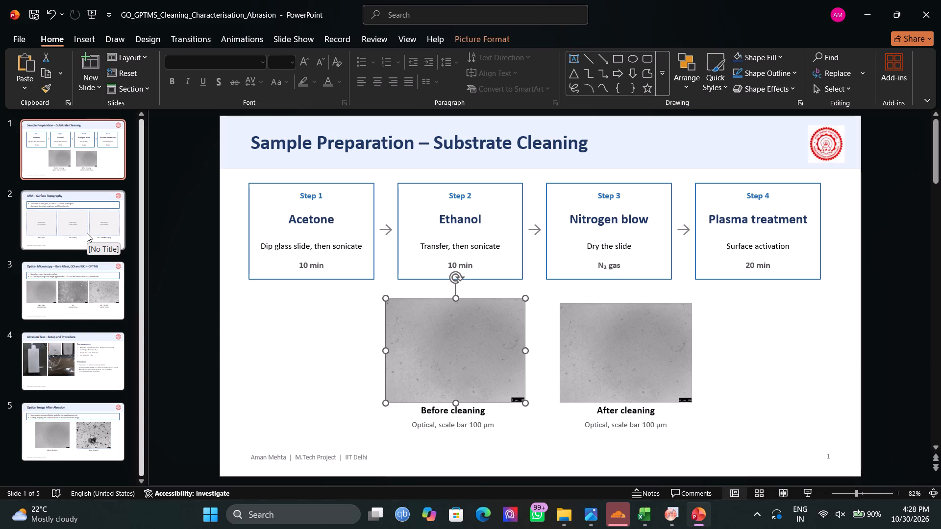
click(87, 233)
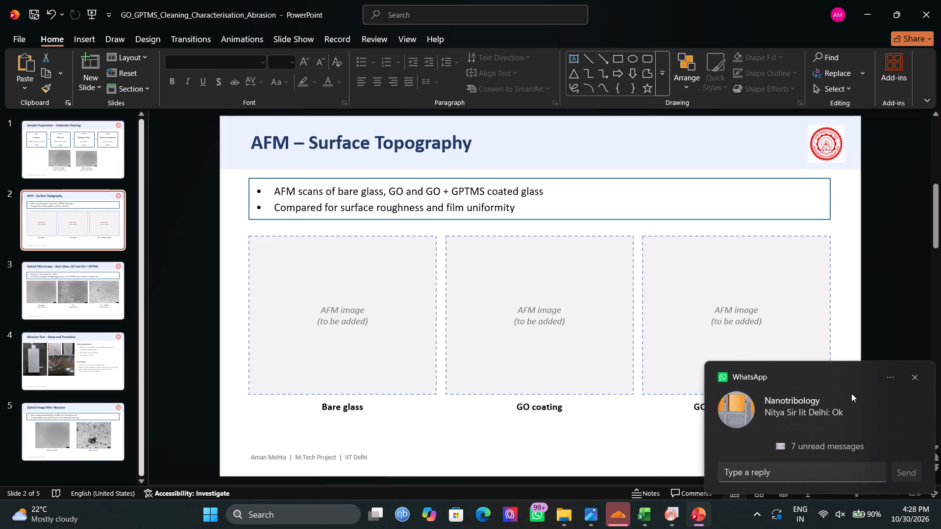
click(916, 375)
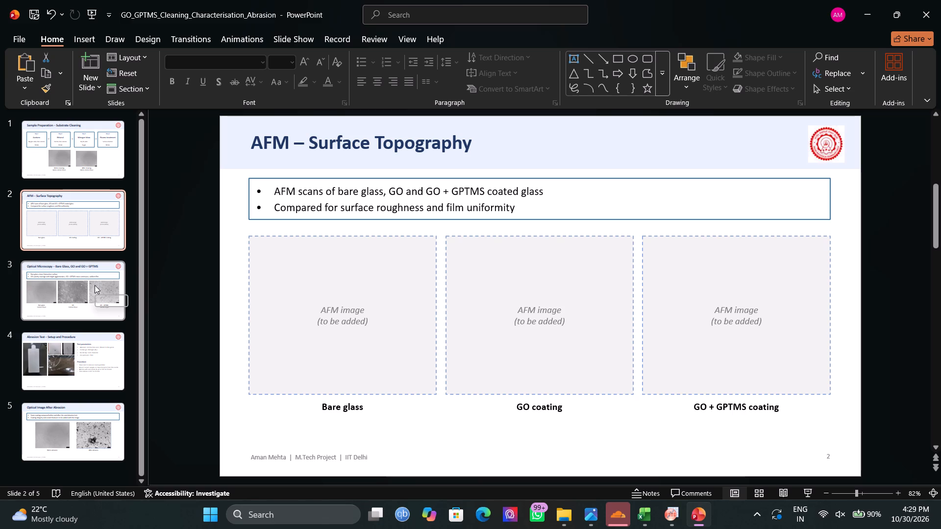
click(80, 288)
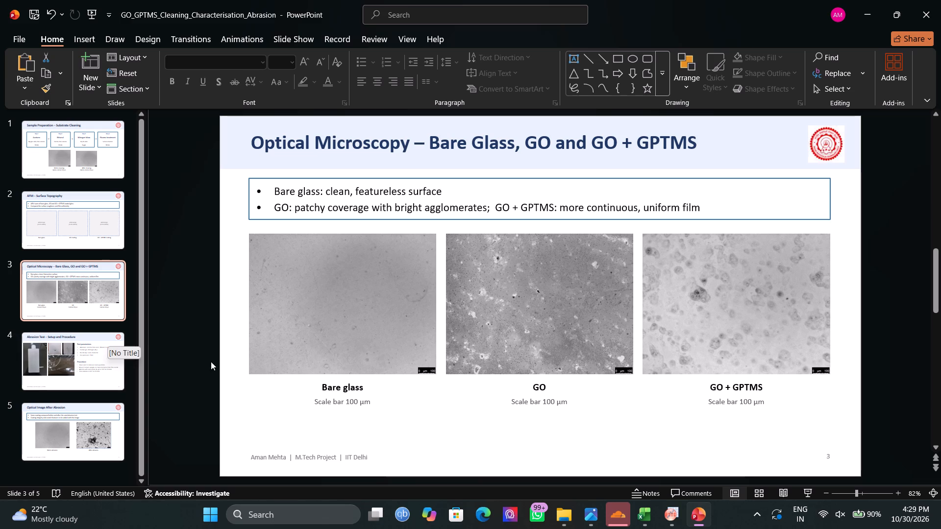
Review slides 2 to 5, covering AFM topography, optical microscopy, the abrasion test setup and the after-abrasion images.
click(349, 355)
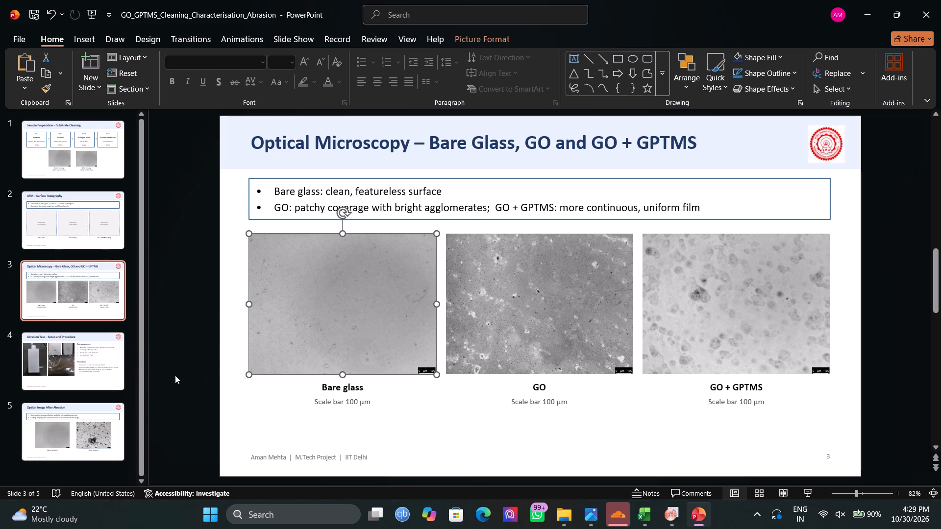
click(92, 351)
click(79, 427)
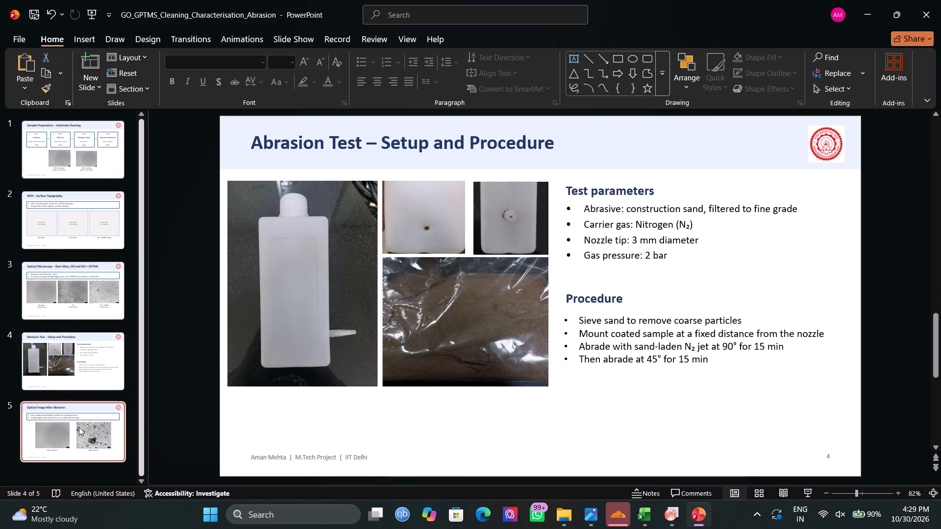
scroll(205, 389, down, 1)
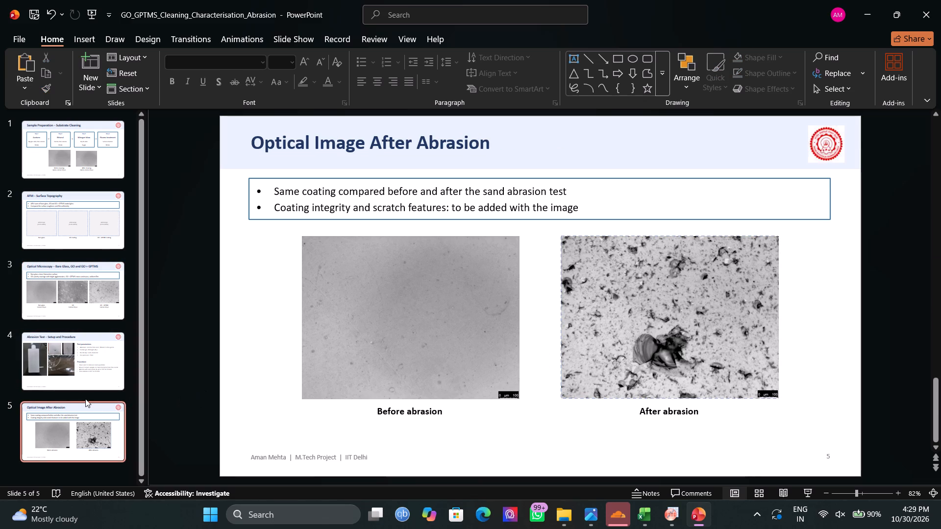
scroll(85, 399, down, 2)
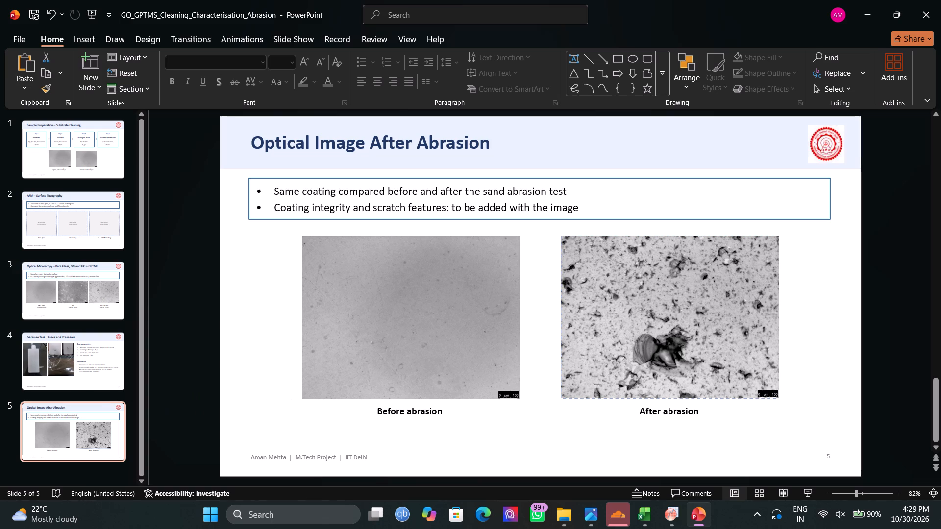
click(66, 229)
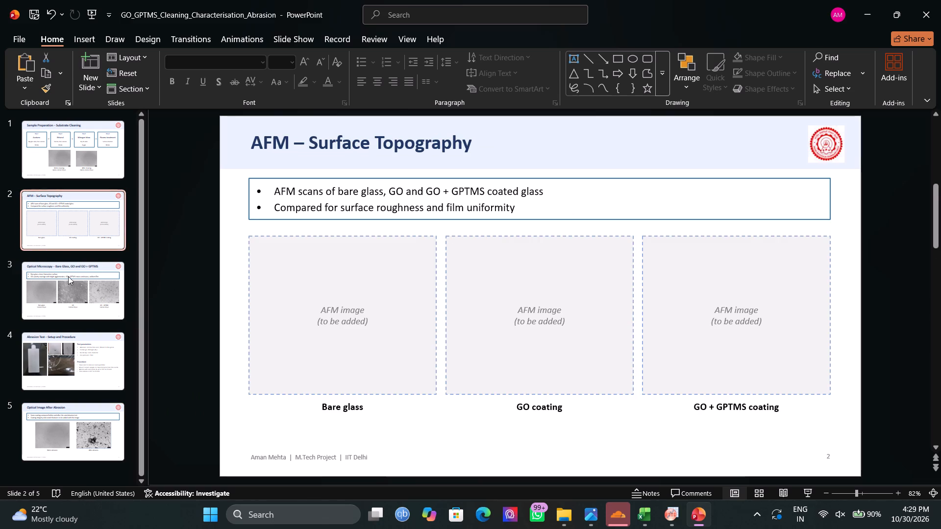
click(66, 289)
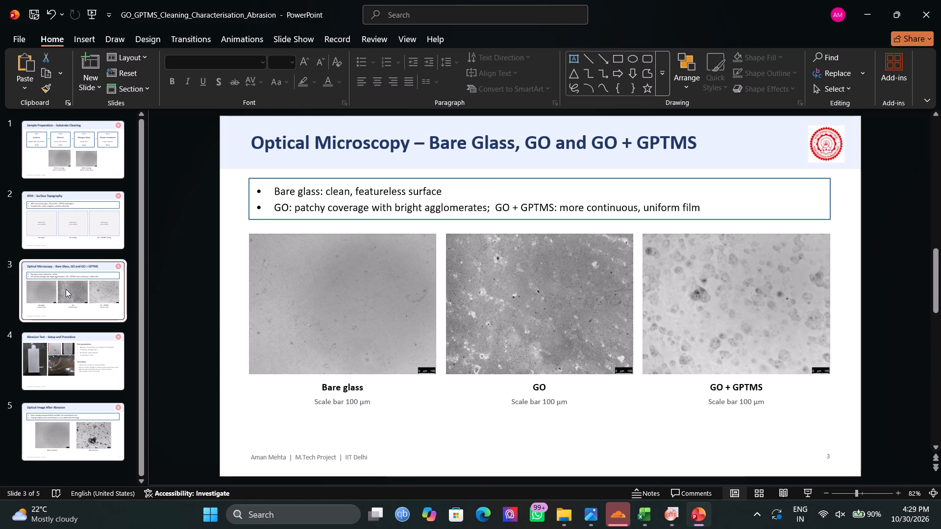
click(49, 352)
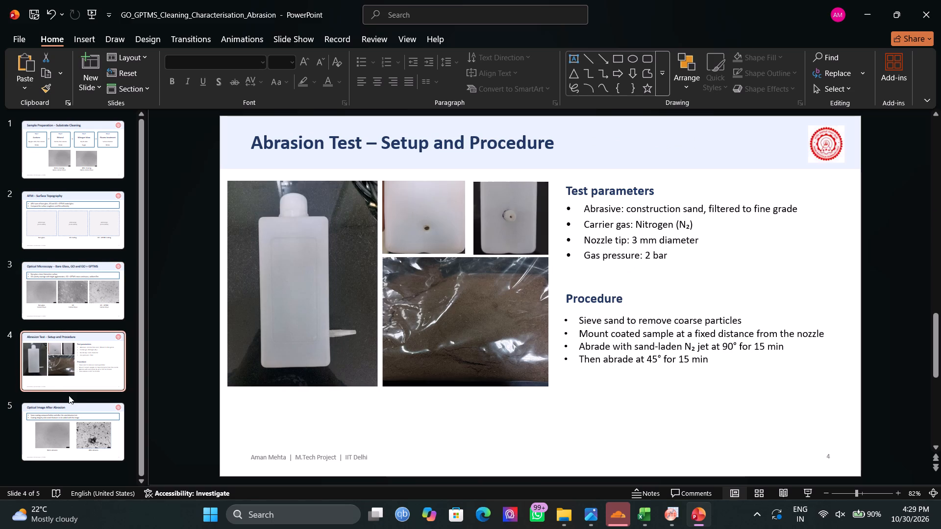
click(72, 430)
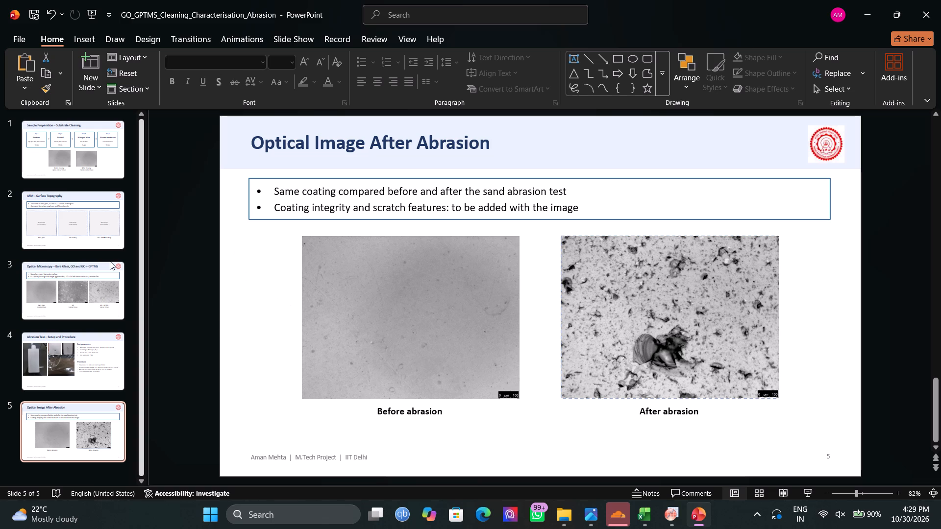
Add two new empty slides with the header band after the Optical Image After Abrasion slide.
click(93, 88)
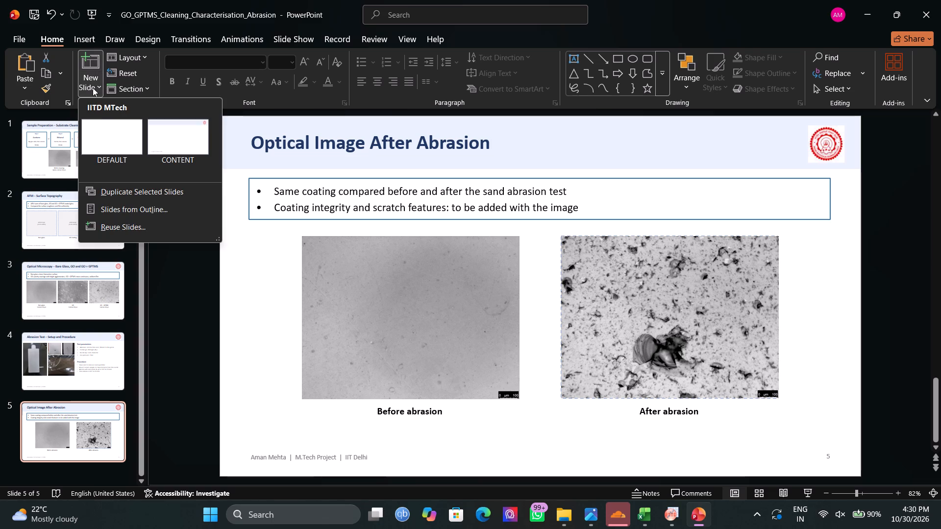
click(95, 72)
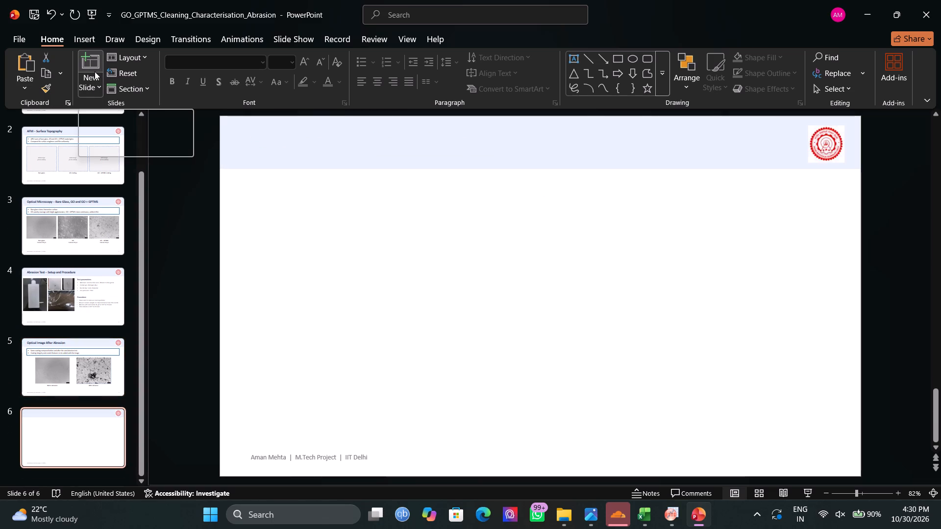
click(95, 72)
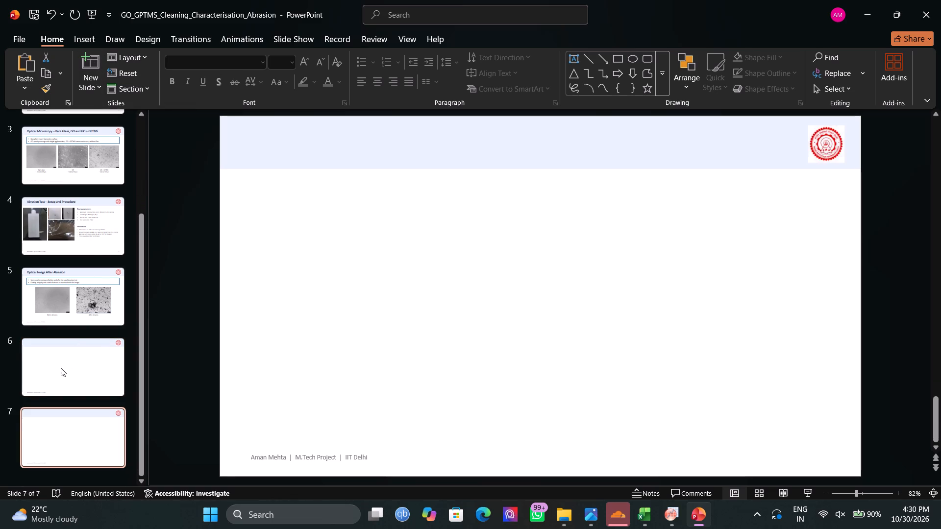
Insert the picture Devesh_10x of go from the 30-10-26 folder's Devesh_10x of go subfolder onto empty slide 6.
click(61, 368)
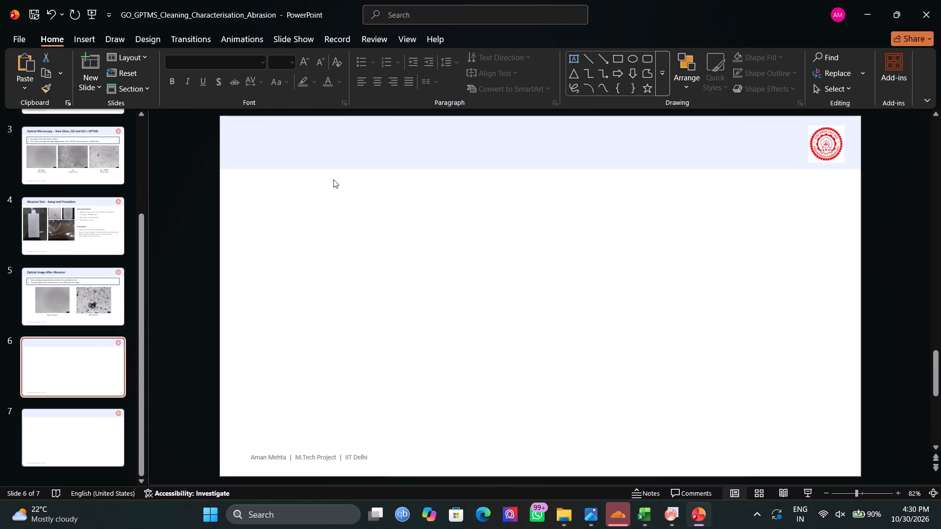
click(85, 37)
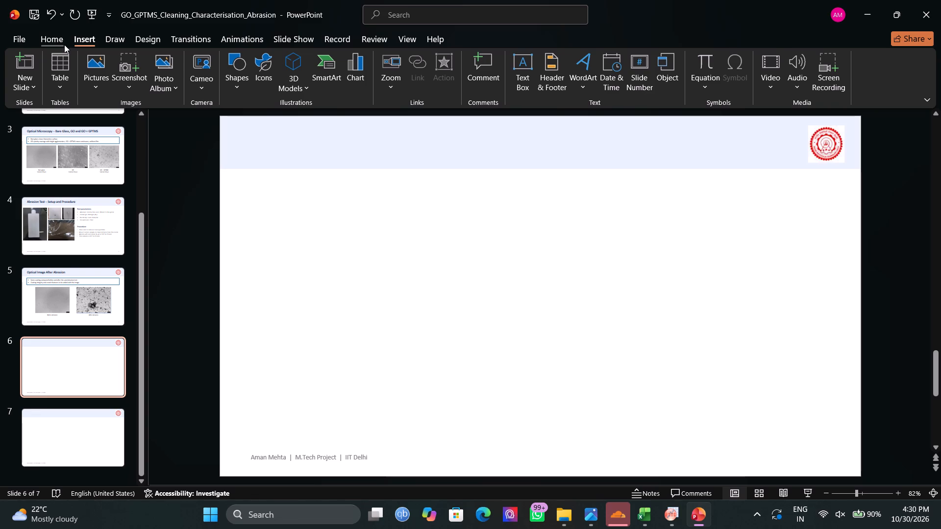
click(100, 66)
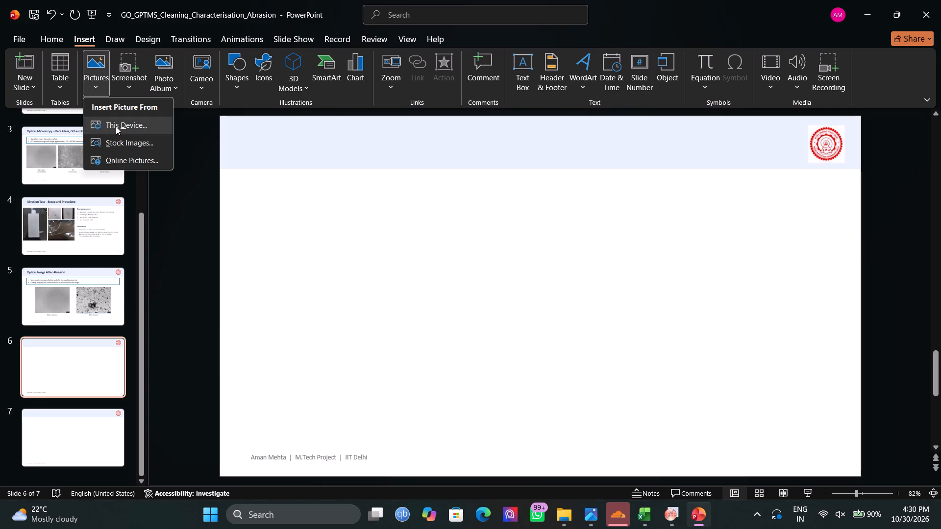
click(116, 126)
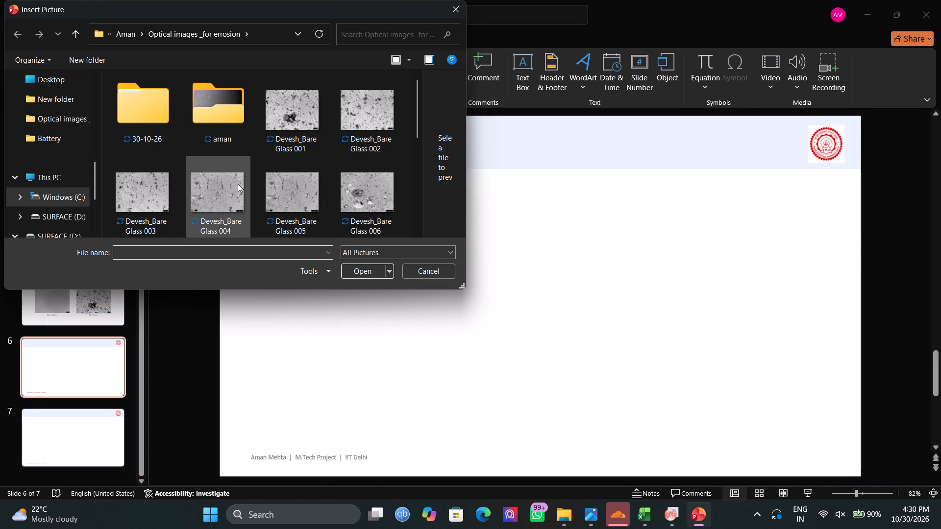
scroll(238, 184, down, 1)
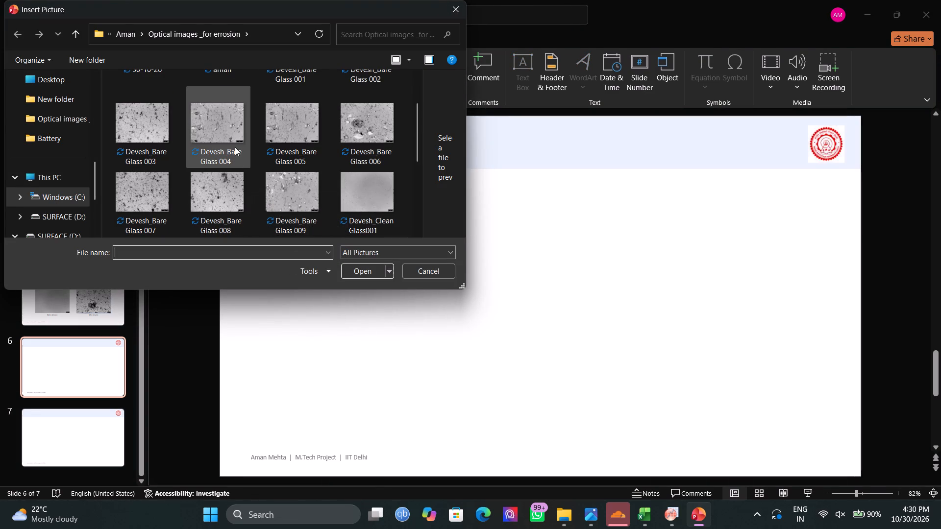
scroll(351, 173, down, 1)
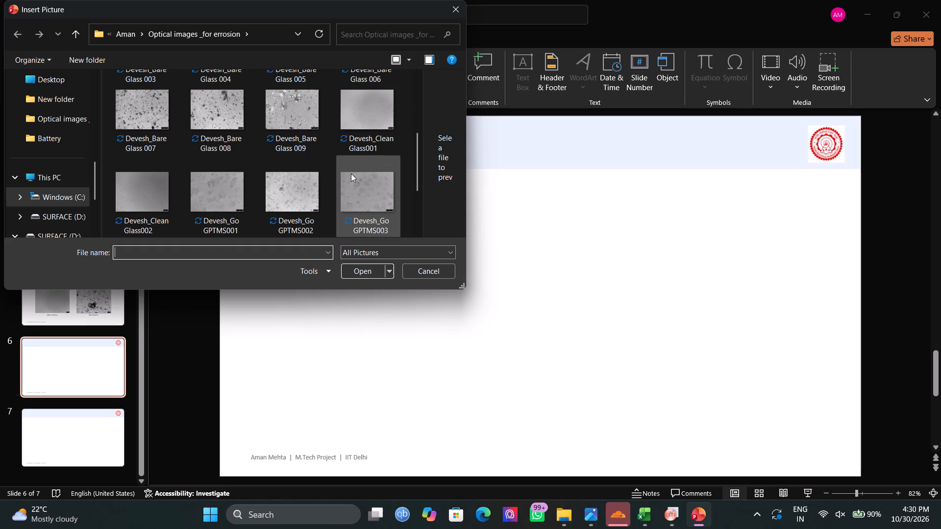
scroll(351, 173, up, 1)
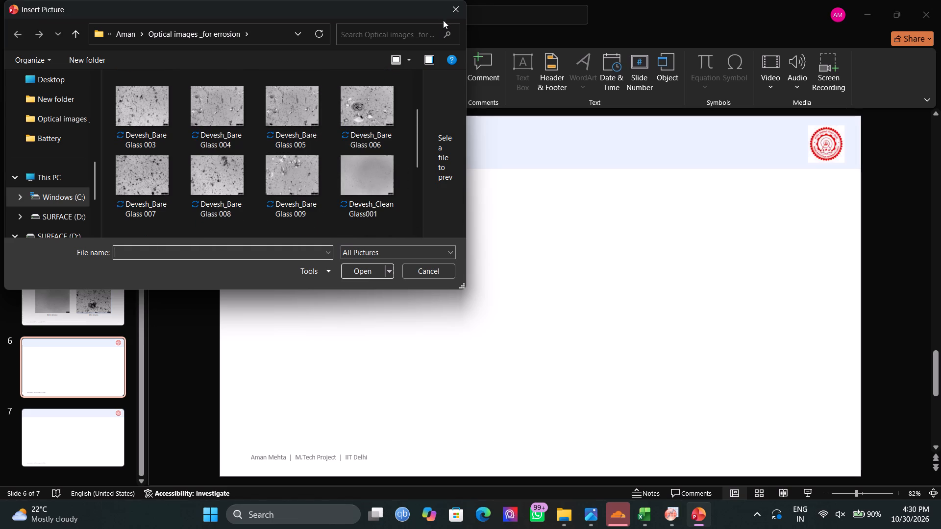
scroll(287, 132, up, 4)
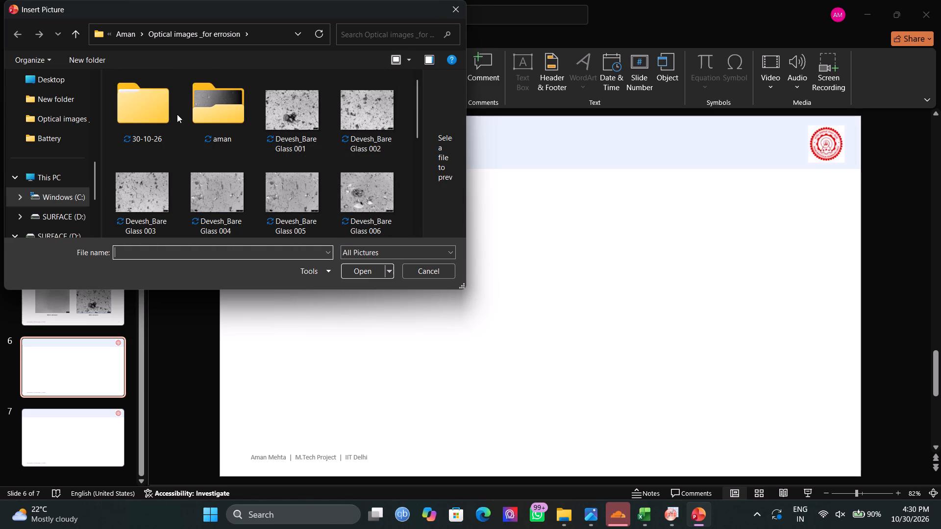
double_click(147, 116)
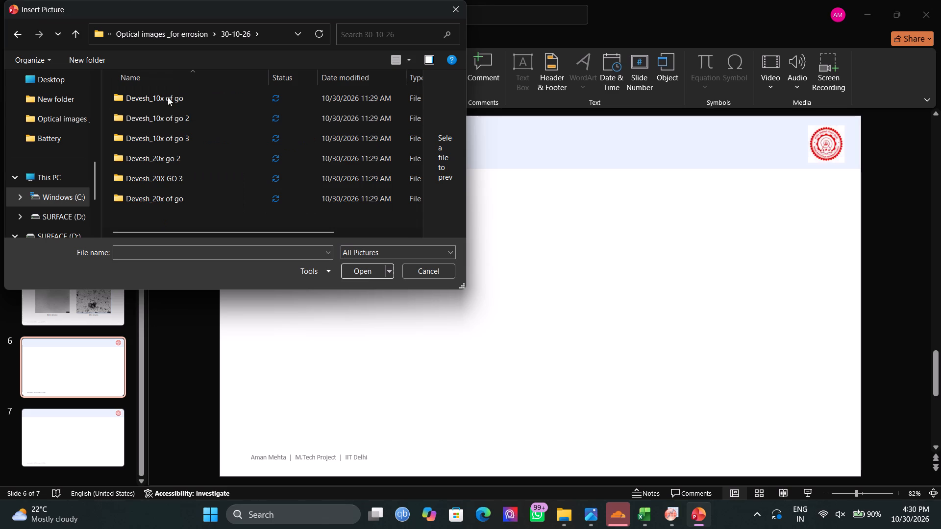
click(162, 114)
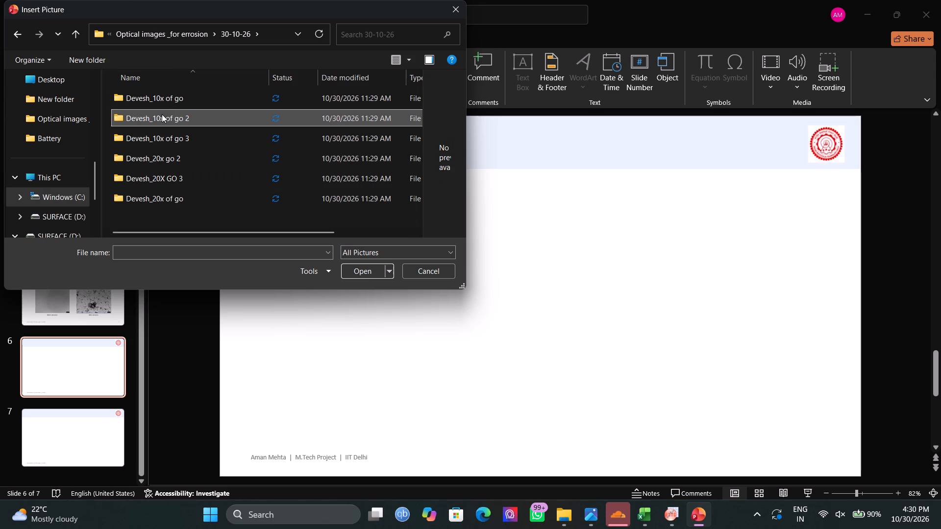
double_click(168, 100)
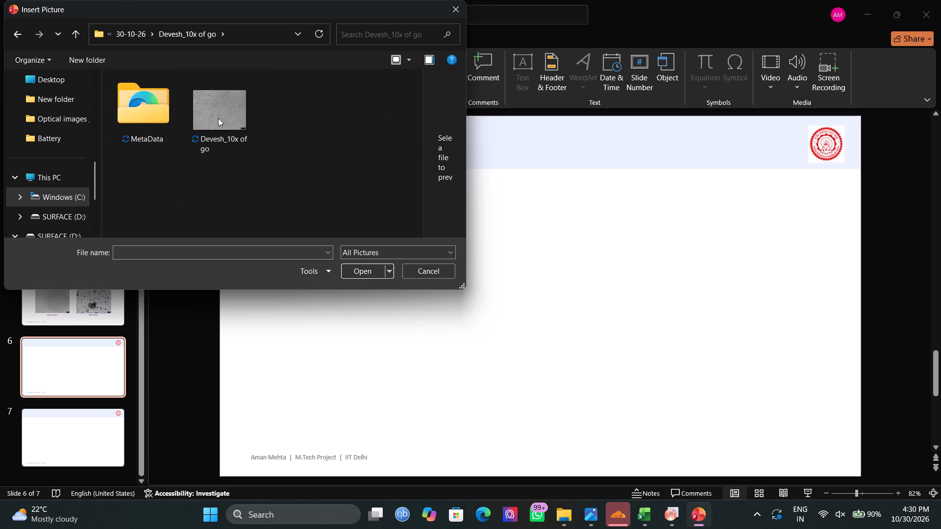
click(234, 123)
double_click(234, 123)
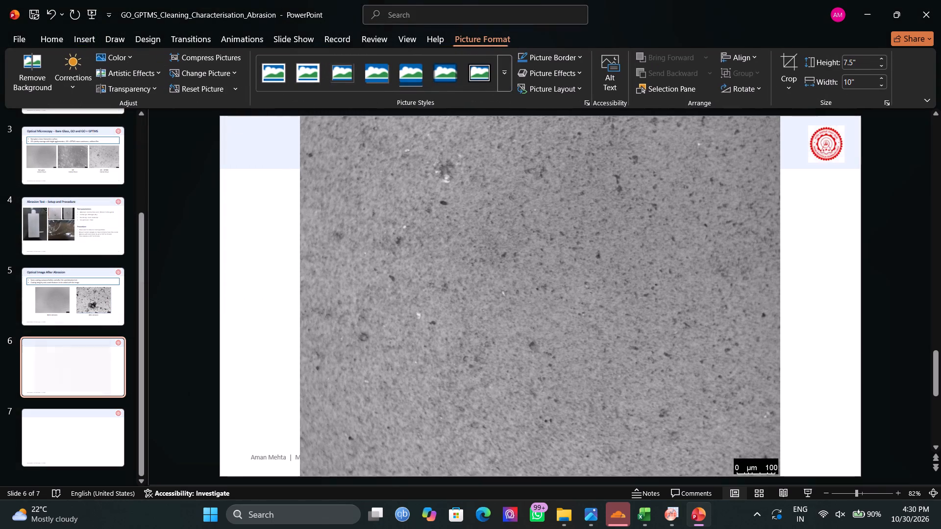
Shrink the inserted picture to about 2.9" high by 3.86" wide and place it in the left half of slide 6, below the header band.
click(569, 293)
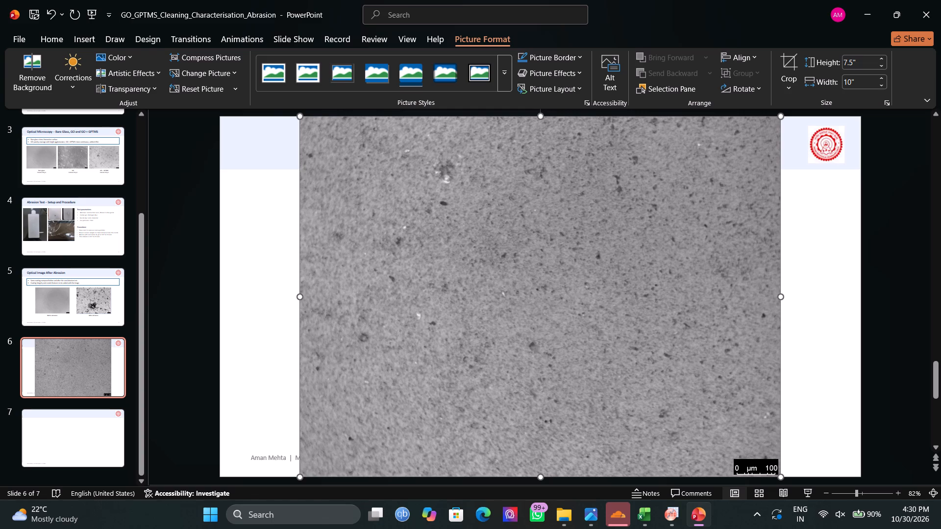
drag(303, 117, 470, 301)
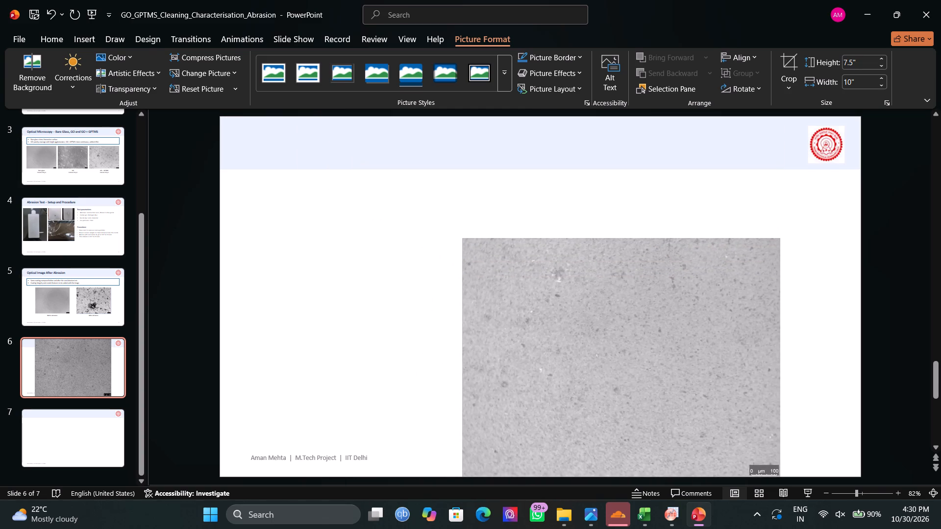
drag(470, 301, 515, 361)
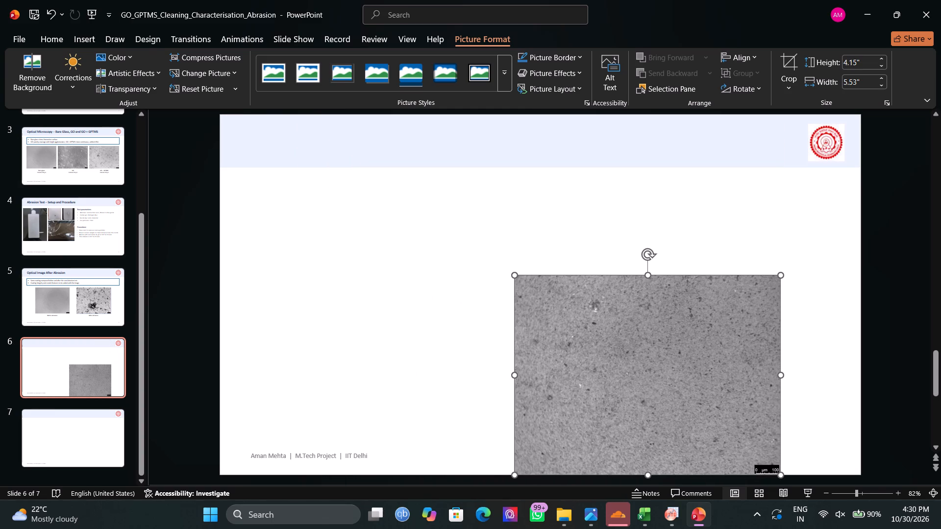
drag(551, 276, 396, 202)
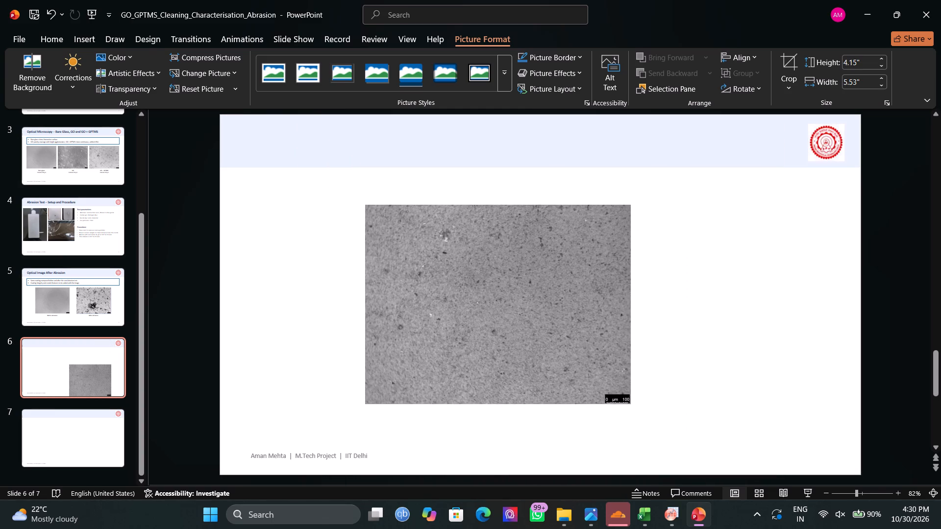
drag(396, 202, 325, 192)
drag(553, 390, 461, 332)
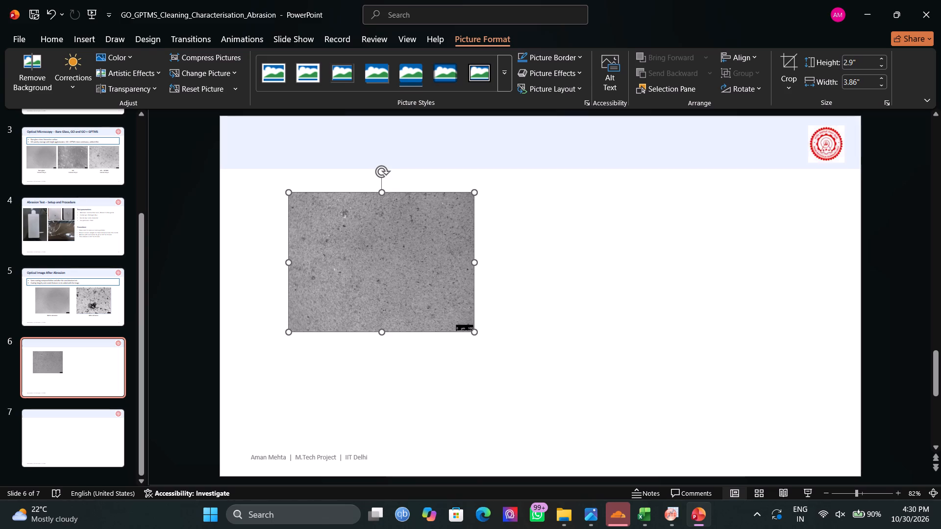
drag(351, 193, 351, 234)
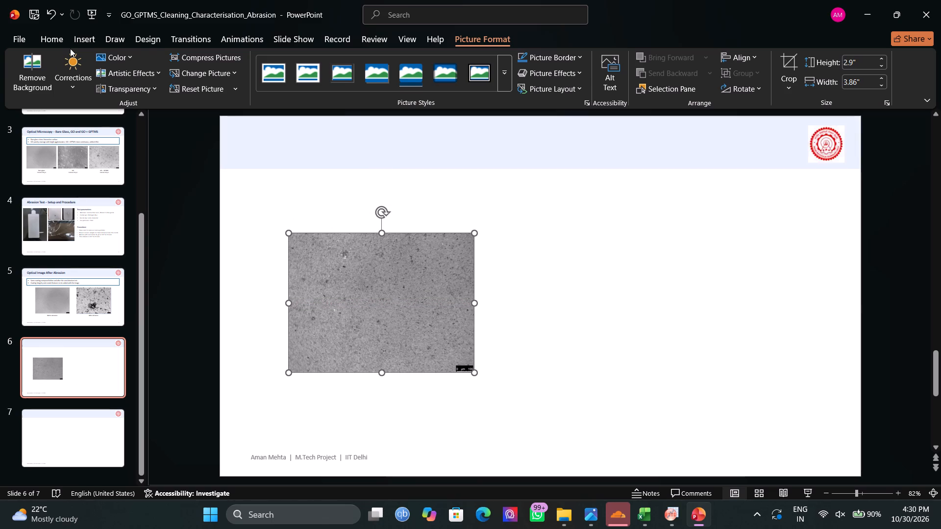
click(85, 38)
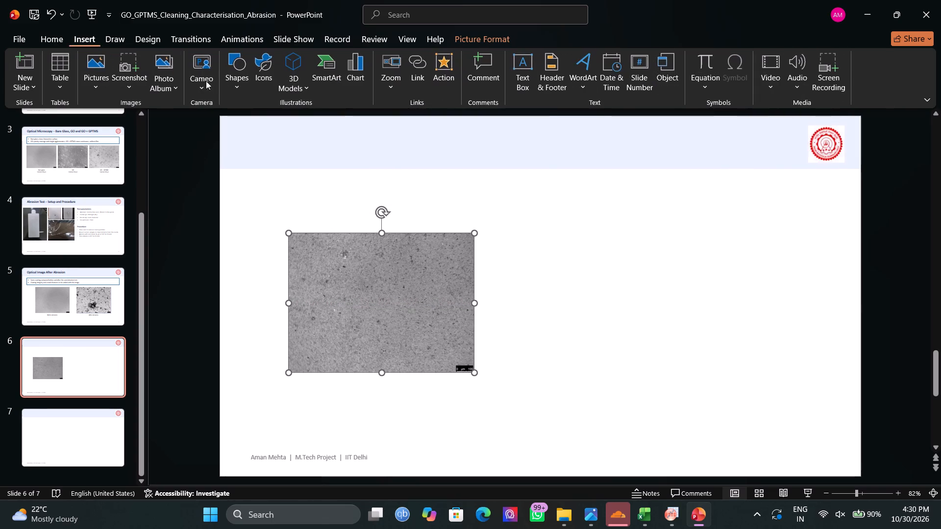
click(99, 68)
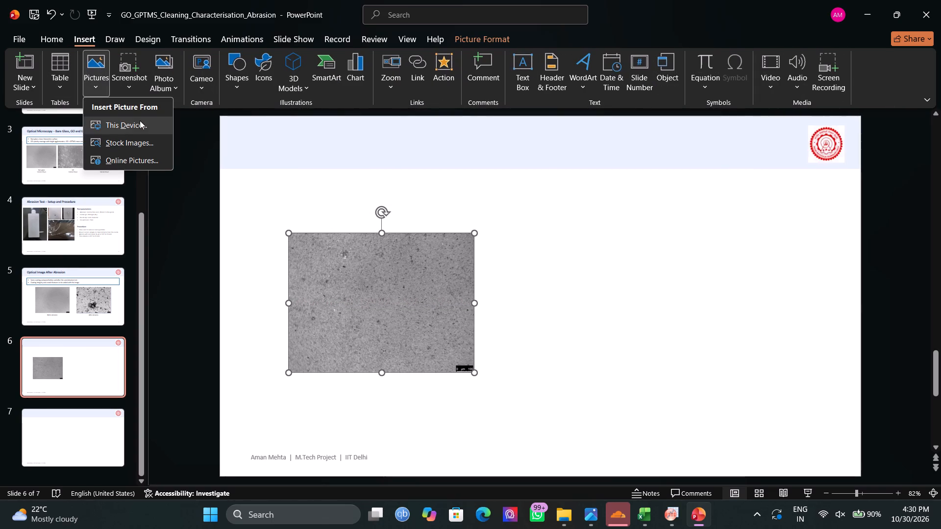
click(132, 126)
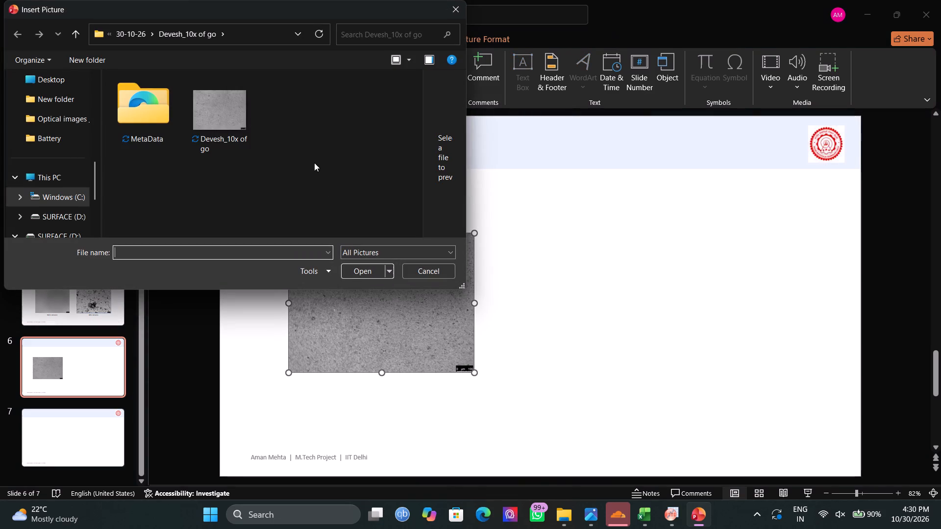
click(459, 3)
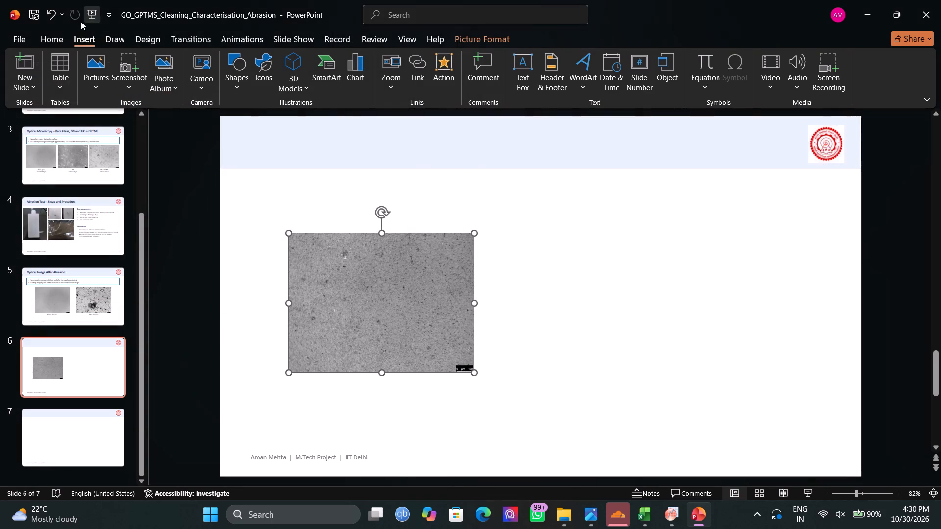
Start inserting a second picture on slide 6, browsing to Desktop > project images > Aman > Optical images _for errosion.
click(88, 73)
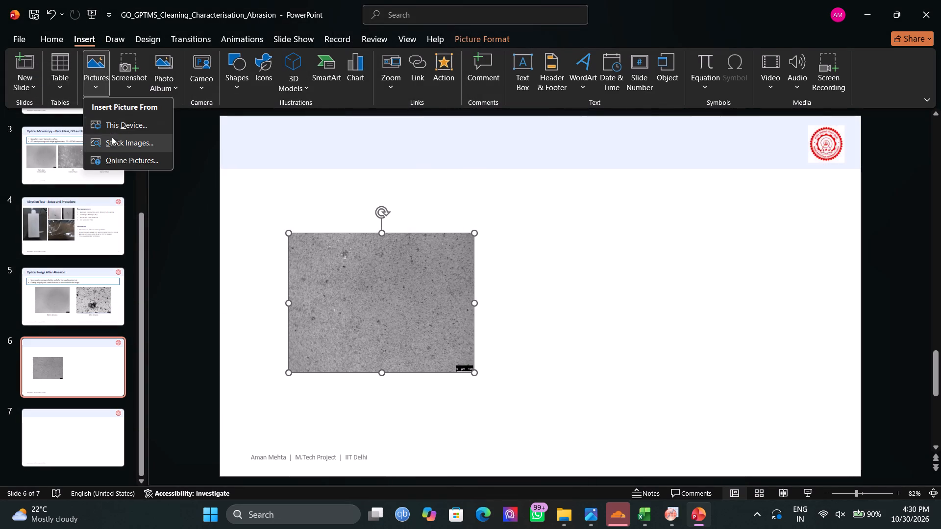
click(123, 120)
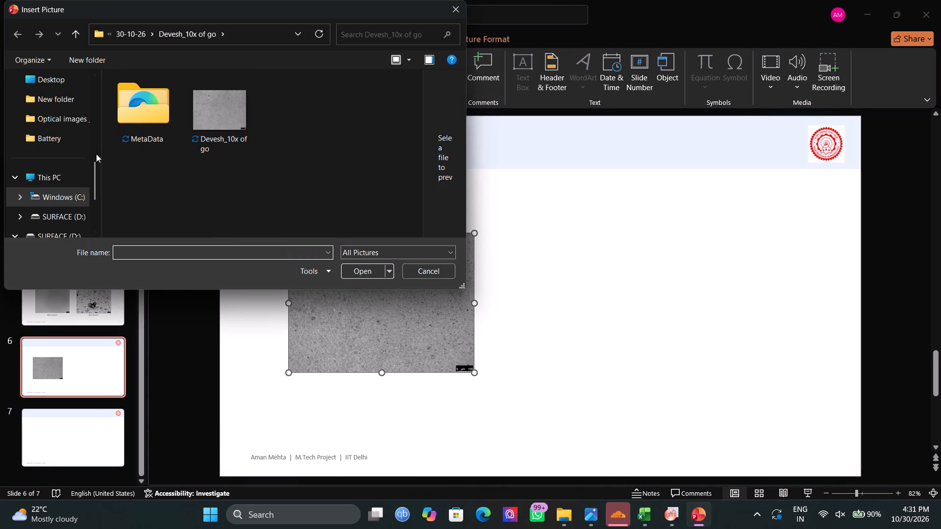
click(50, 78)
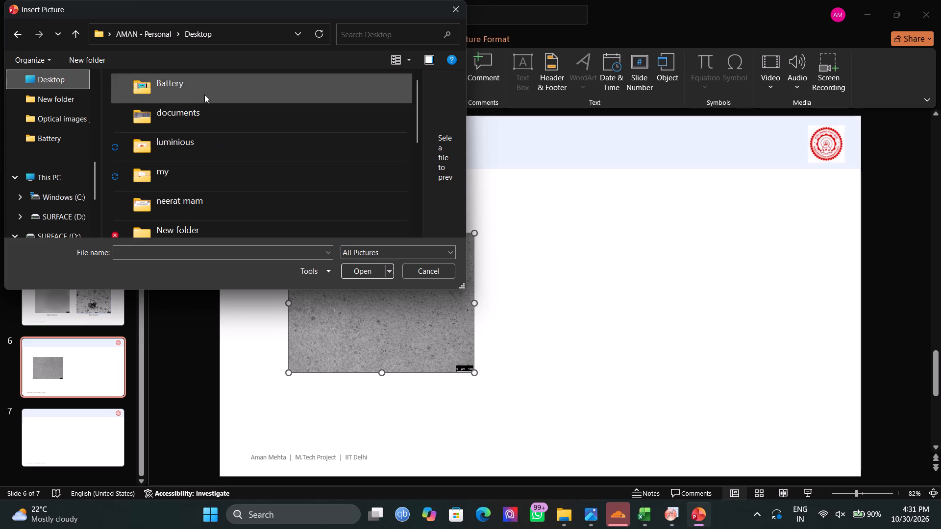
scroll(175, 196, down, 1)
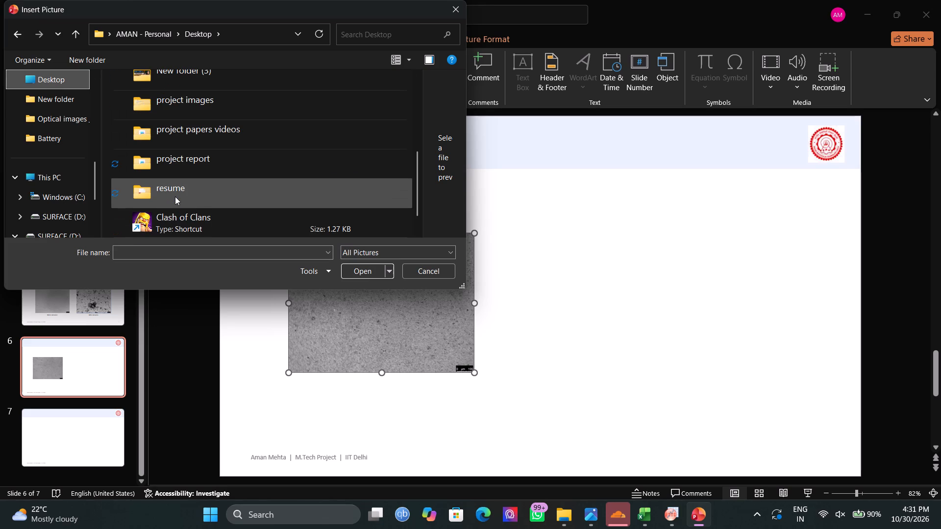
double_click(235, 103)
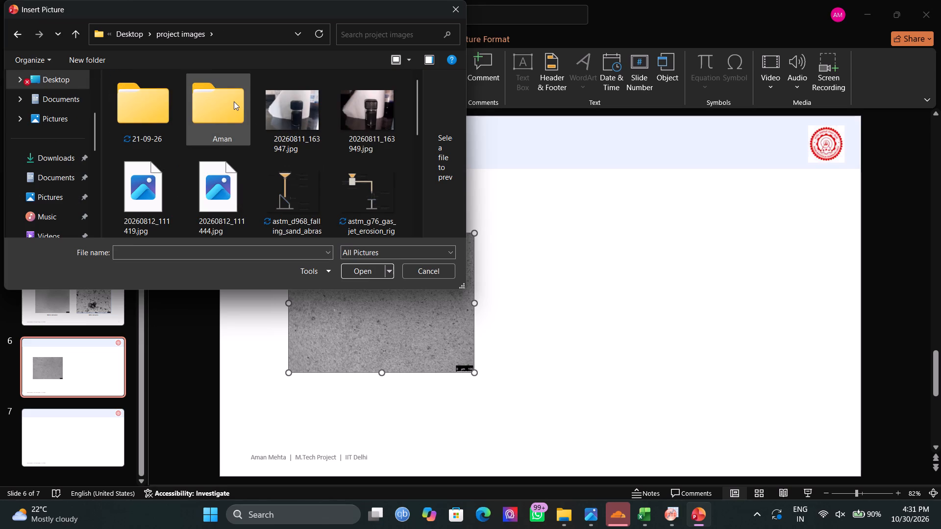
double_click(234, 101)
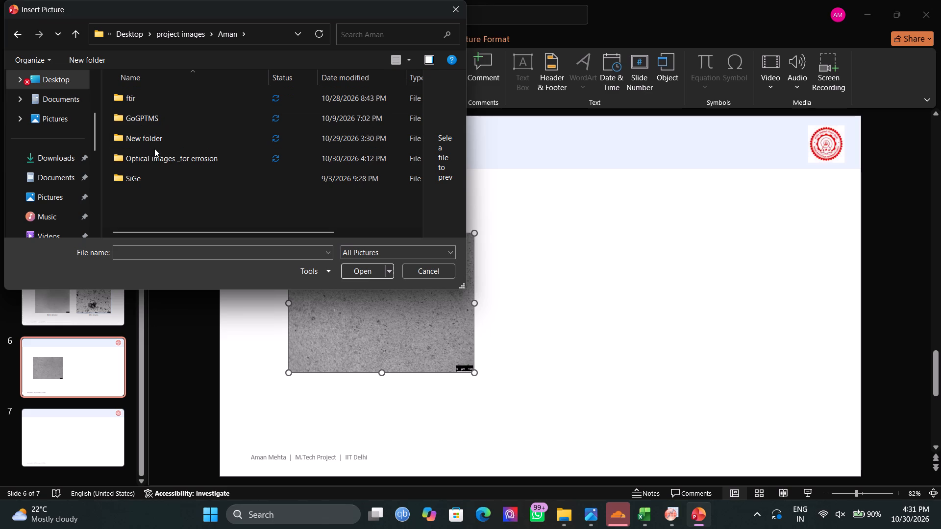
double_click(154, 149)
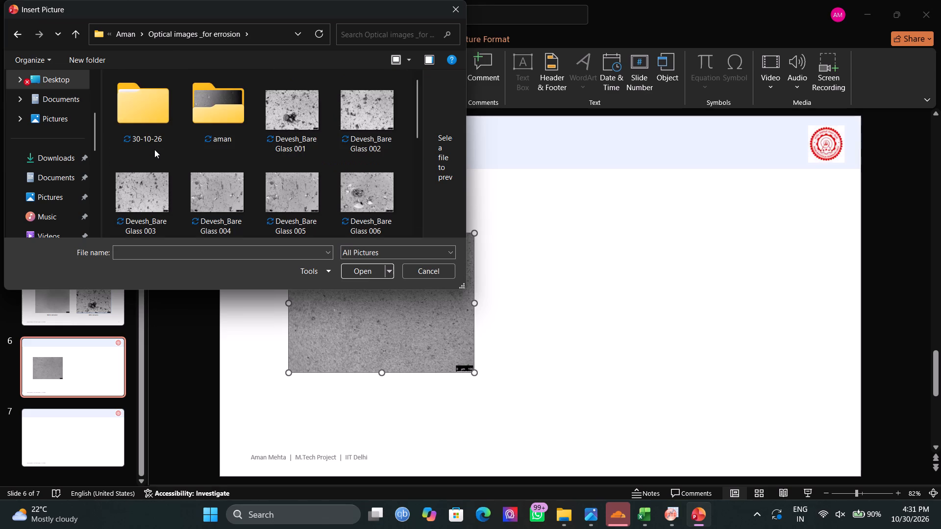
Look through the image thumbnails in Optical images _for errosion for a second GO picture, and cancel the picture insertion.
scroll(221, 153, down, 1)
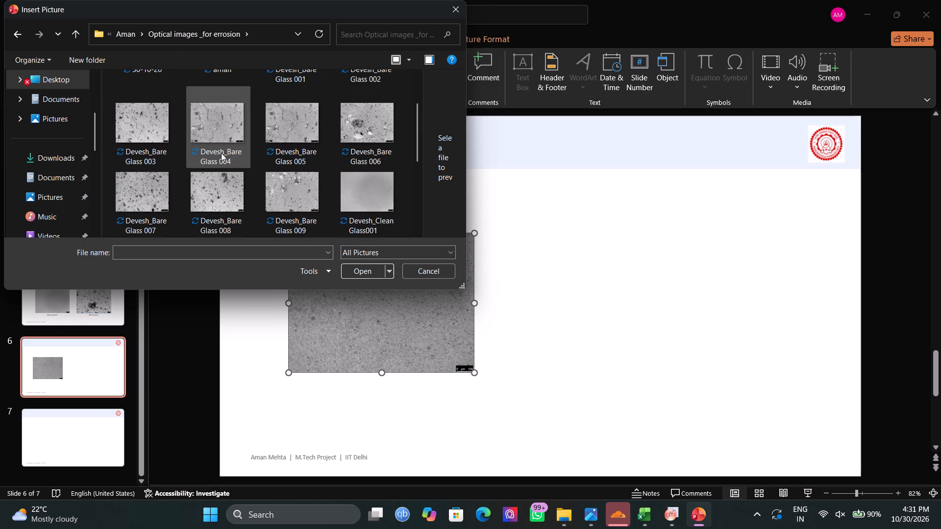
scroll(221, 153, down, 1)
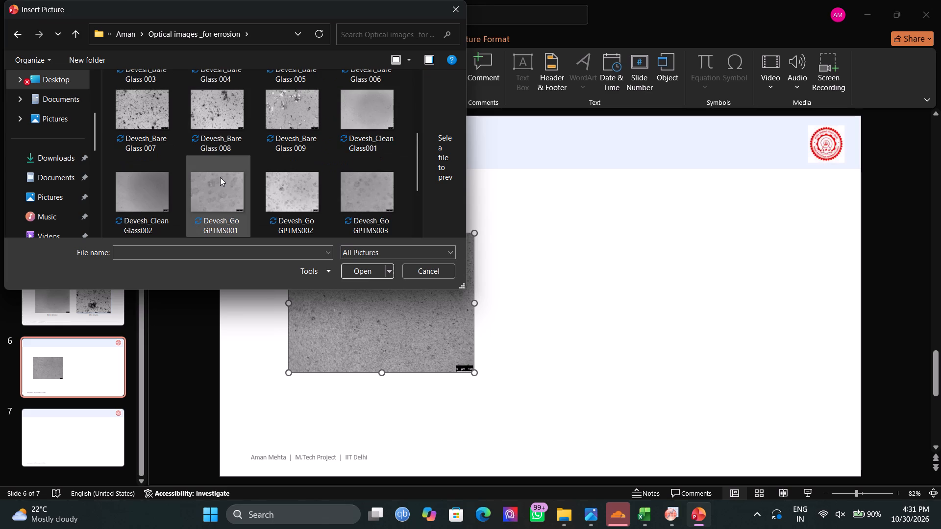
scroll(220, 178, down, 1)
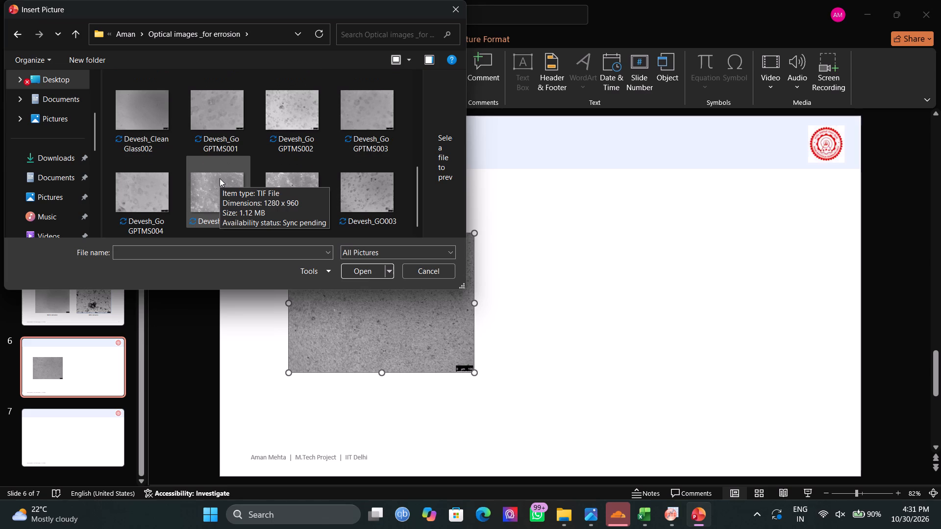
scroll(220, 178, down, 2)
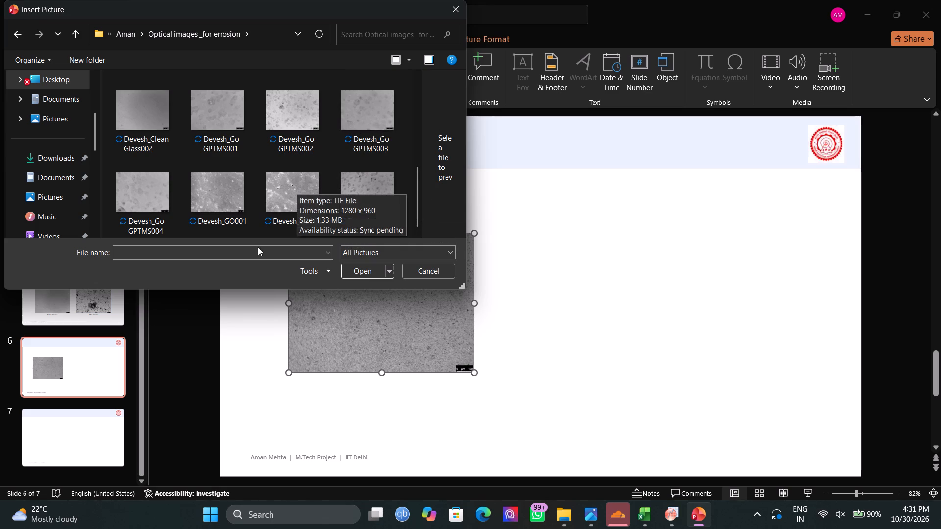
scroll(245, 210, down, 2)
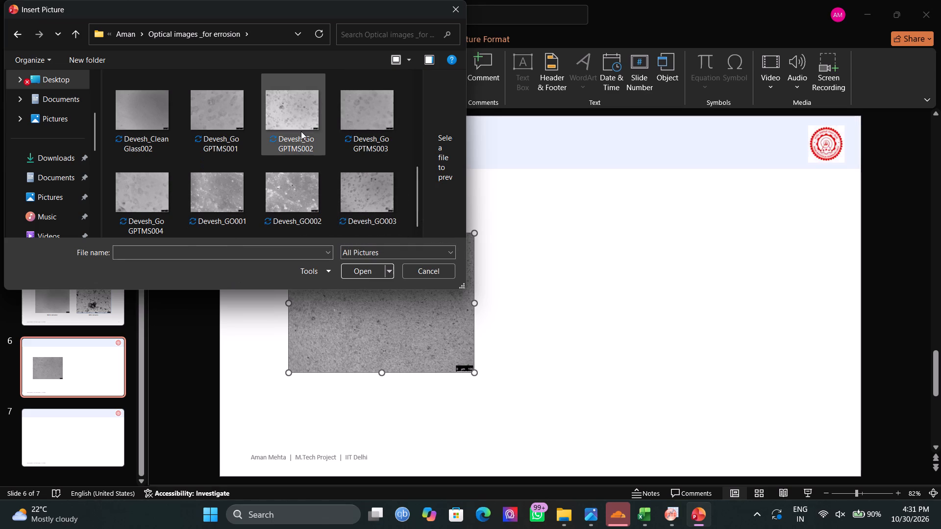
scroll(301, 131, up, 3)
scroll(301, 131, down, 2)
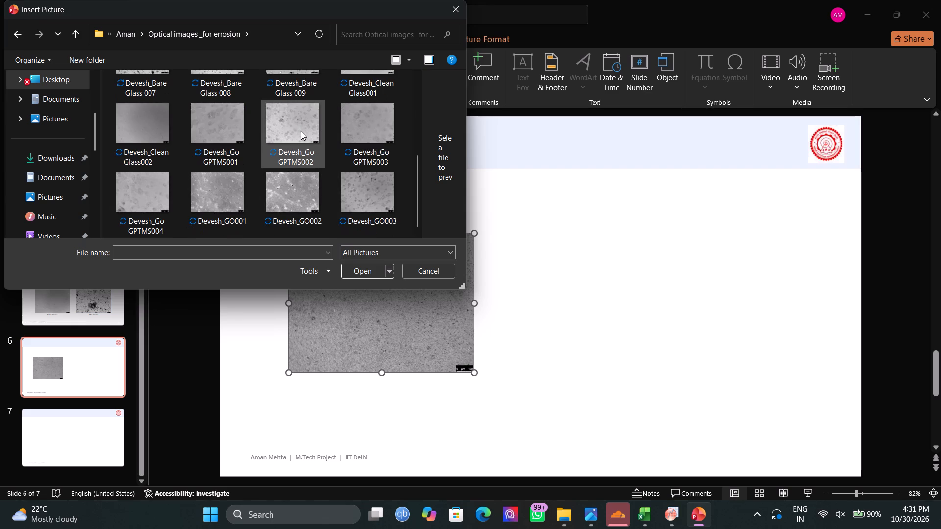
scroll(271, 171, down, 4)
click(459, 7)
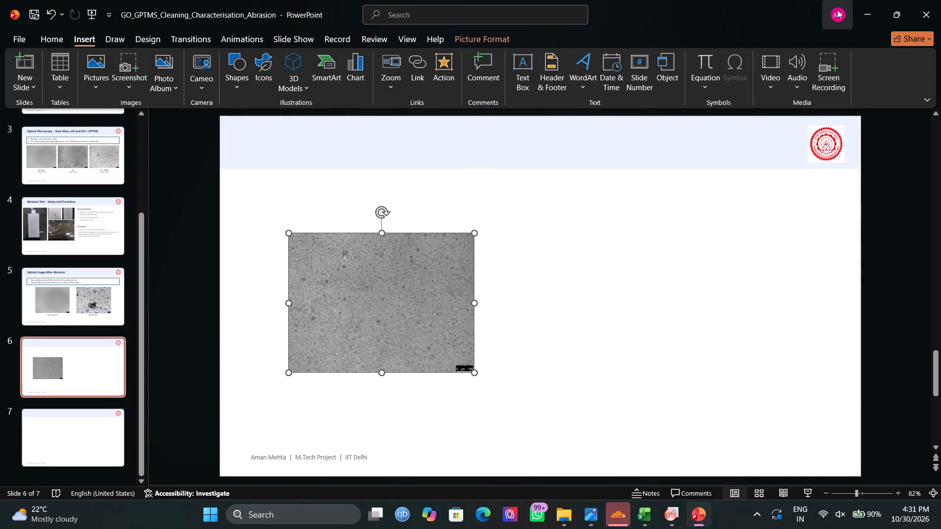
Switch to File Explorer, open the aman folder within Optical images _for errosion on drive D, and show its files as large thumbnails.
click(876, 8)
click(588, 514)
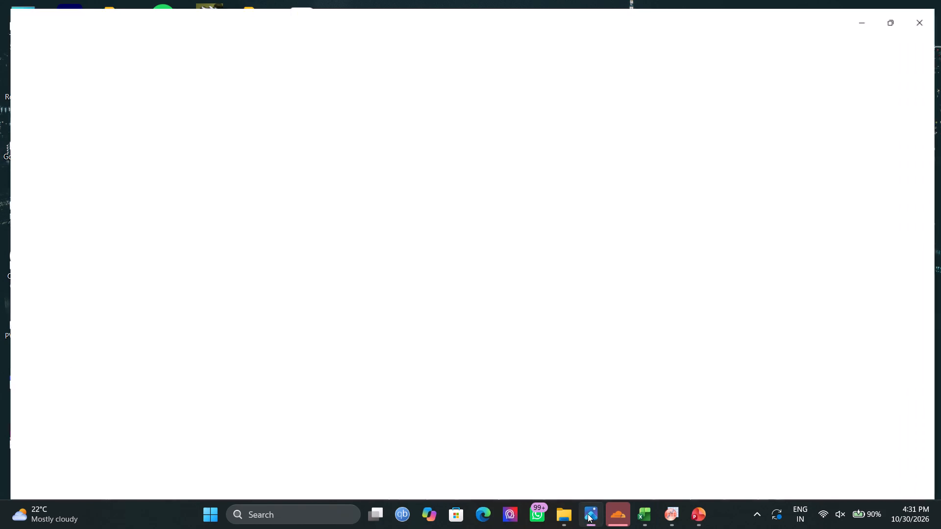
click(940, 1)
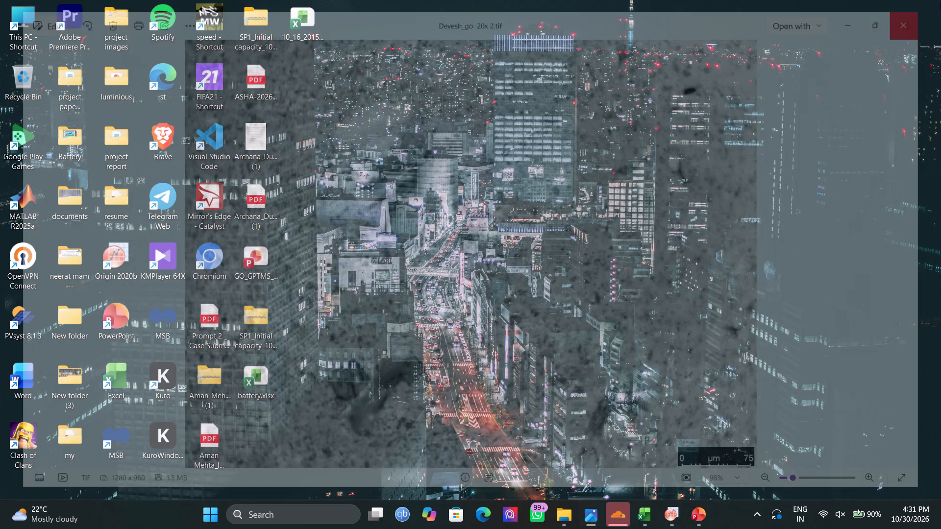
click(586, 515)
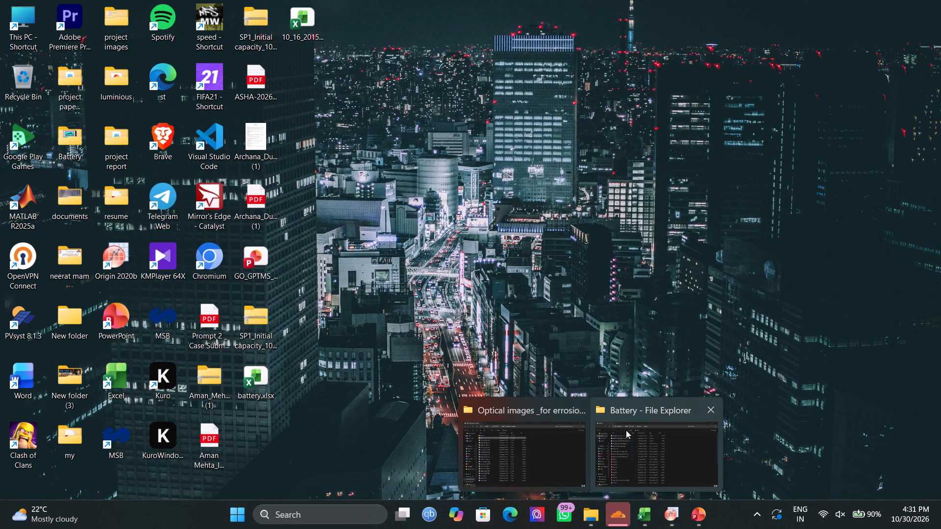
click(553, 432)
double_click(244, 115)
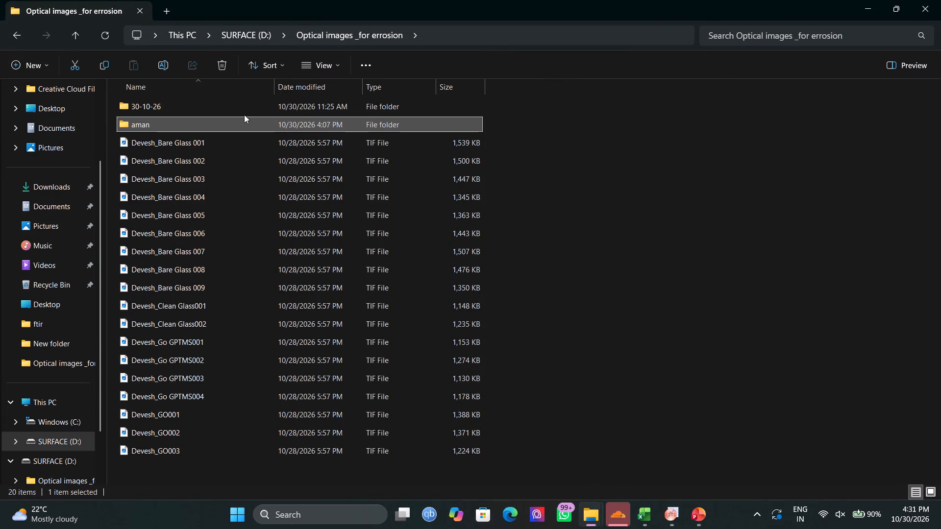
double_click(224, 120)
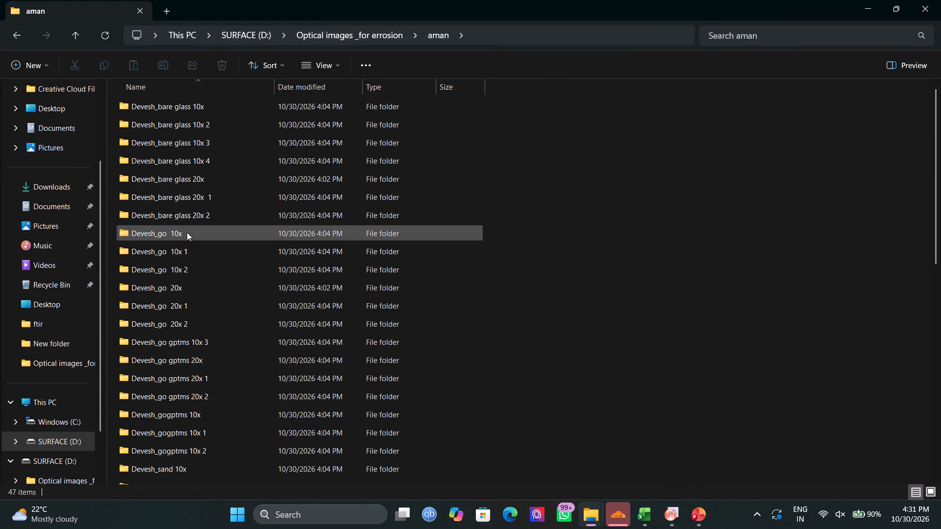
scroll(187, 232, down, 6)
ctrl+scroll(187, 232, up, 6)
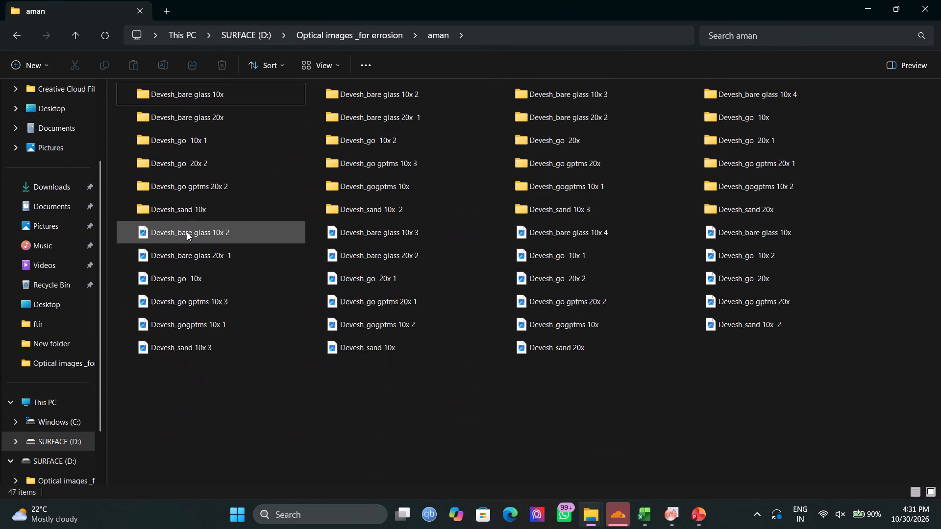
ctrl+scroll(187, 232, up, 10)
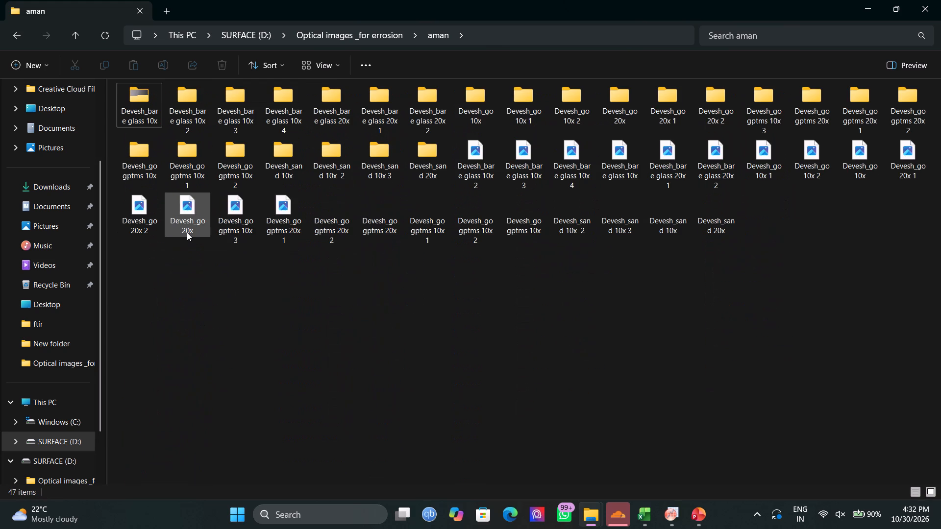
ctrl+scroll(187, 232, up, 9)
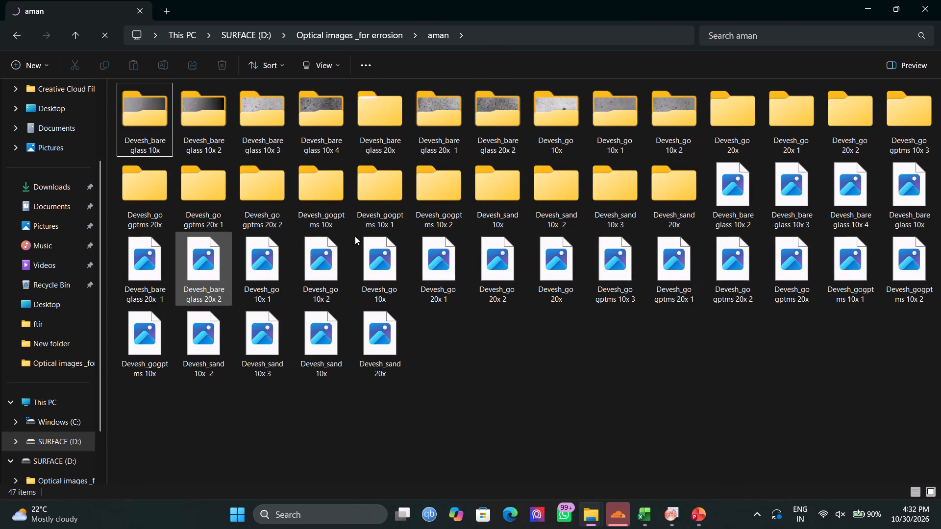
click(743, 302)
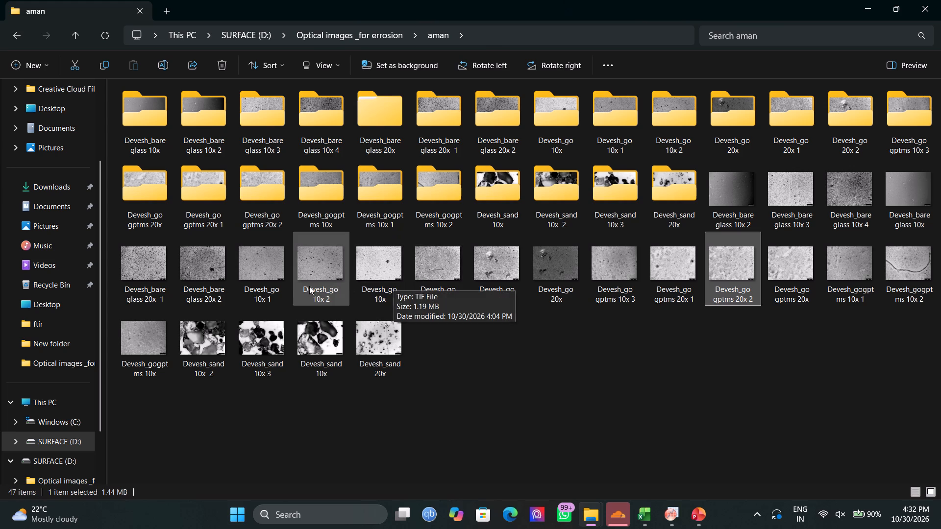
Compare the Devesh_go 10x and 20x images full size in Photos, starting from Devesh_go 10x 1, and close the viewer.
double_click(279, 267)
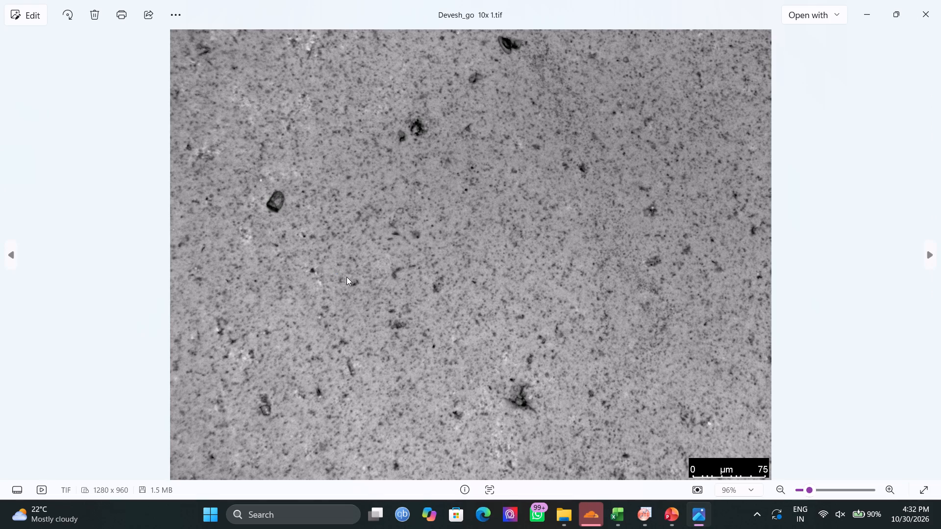
key(Right)
key(Right)
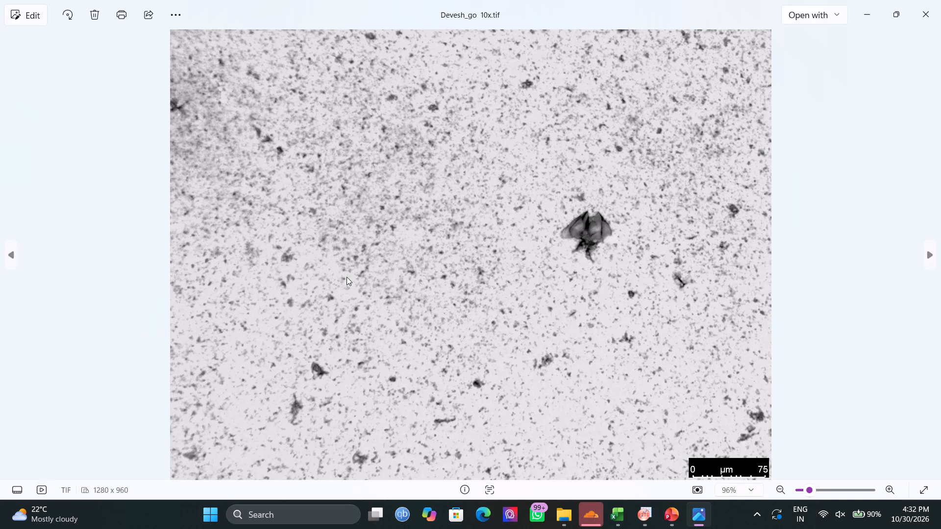
key(Left)
key(Left)
key(Right)
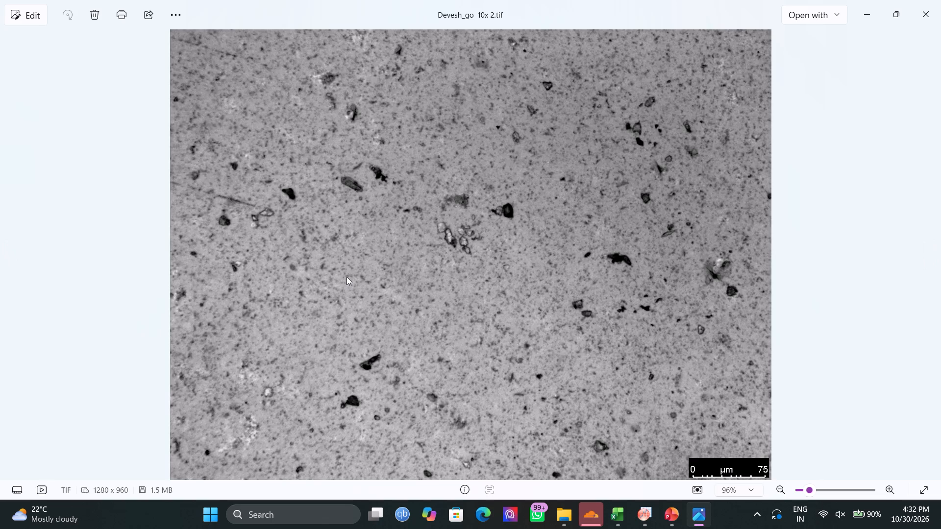
key(Right)
key(Right)
key(Right)
key(Right)
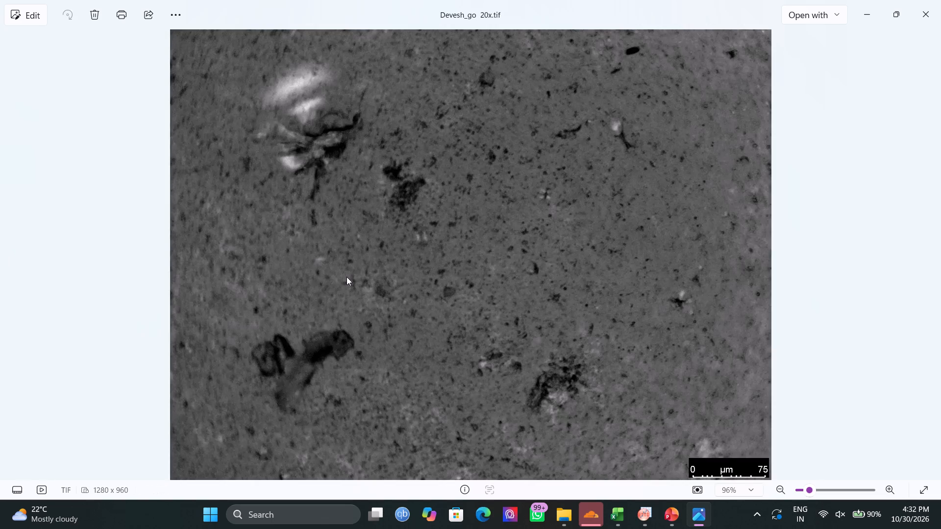
key(Right)
key(Left)
key(Right)
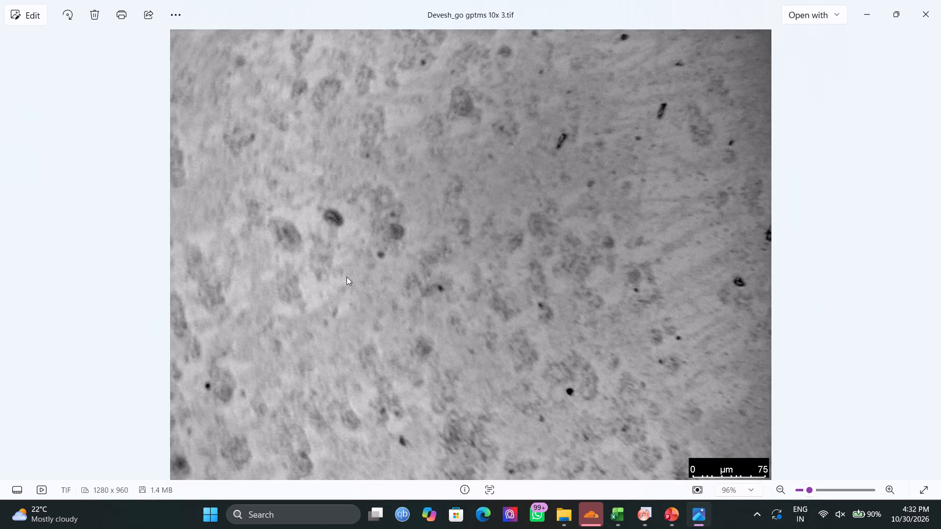
key(Right)
key(Left)
key(Left)
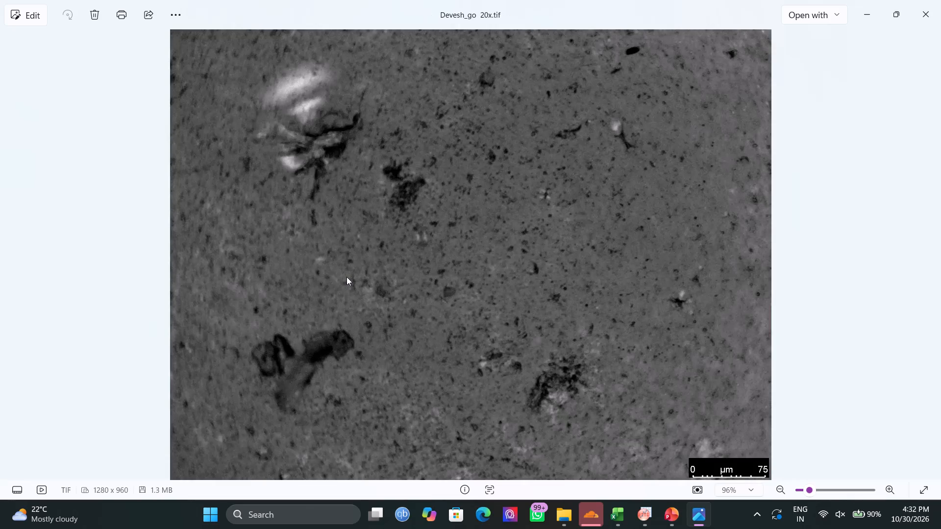
key(Left)
key(Left)
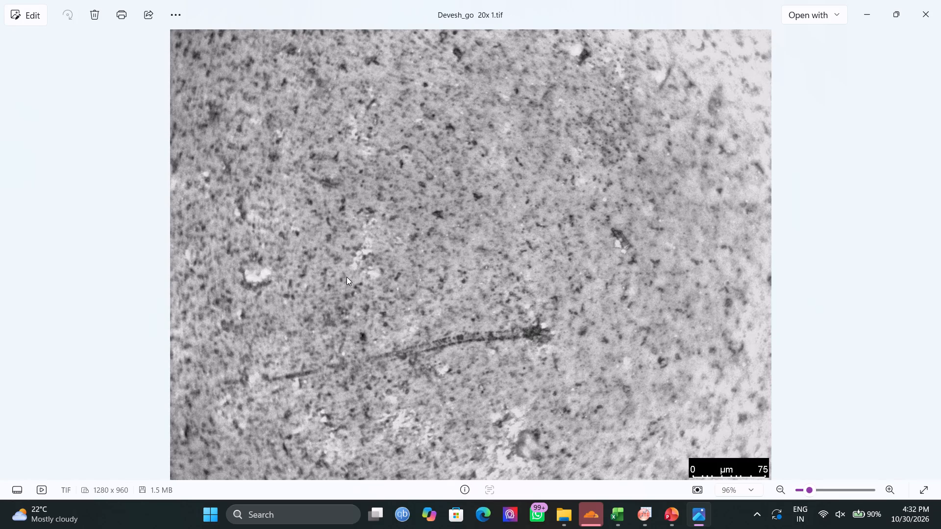
key(Left)
key(Left)
key(Left)
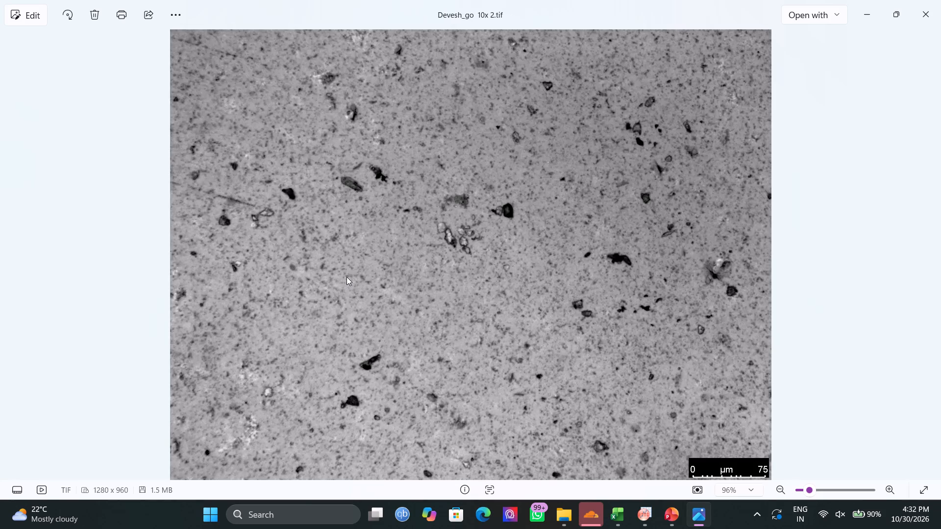
key(Left)
key(Right)
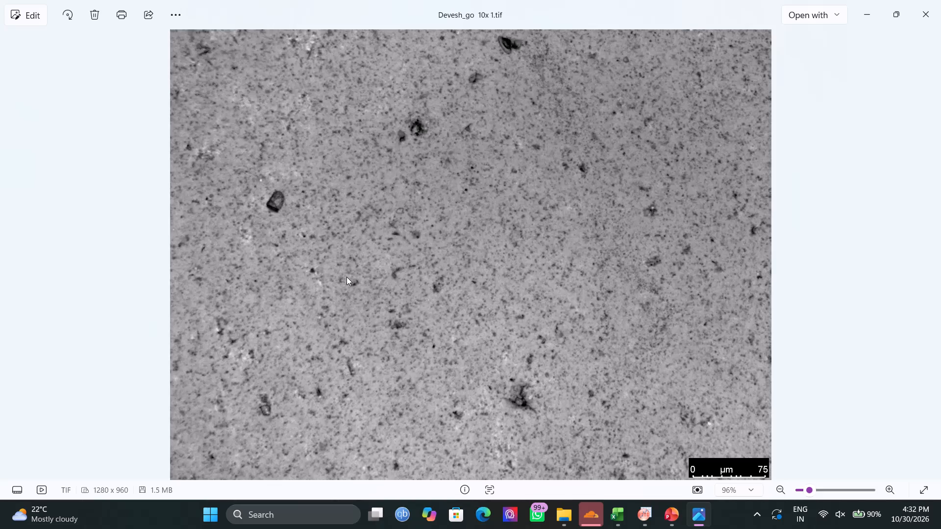
key(Right)
key(Left)
click(940, 0)
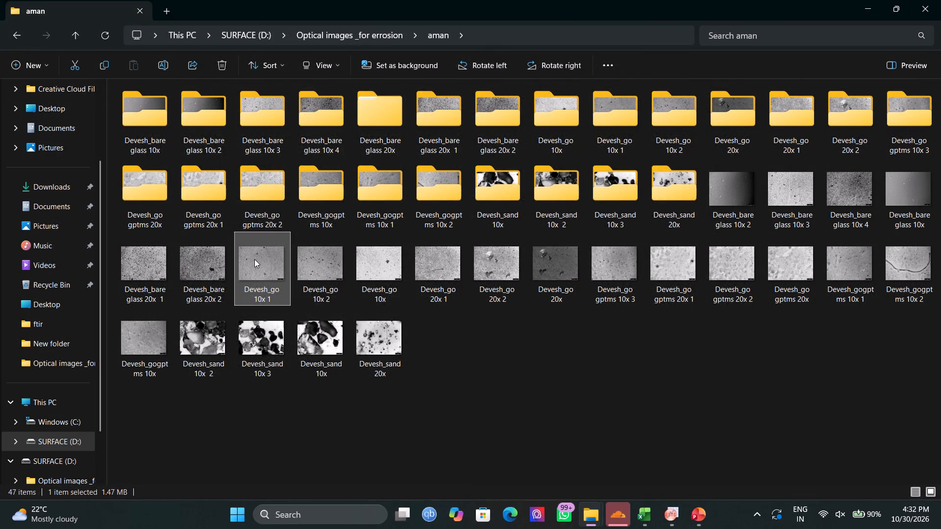
Copy the image file Devesh_go 10x 1 from the aman folder and paste it onto slide 6 in PowerPoint.
key(ctrl+c)
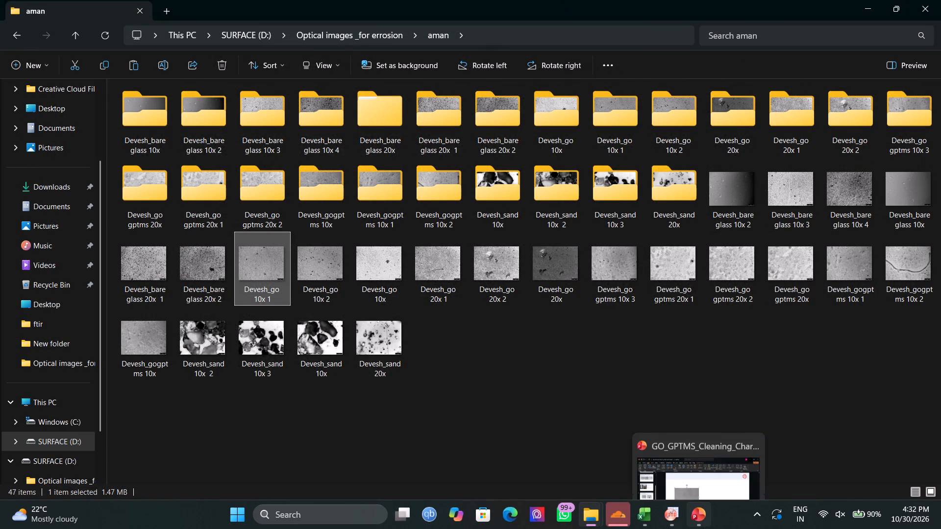
click(704, 457)
click(659, 331)
key(ctrl+v)
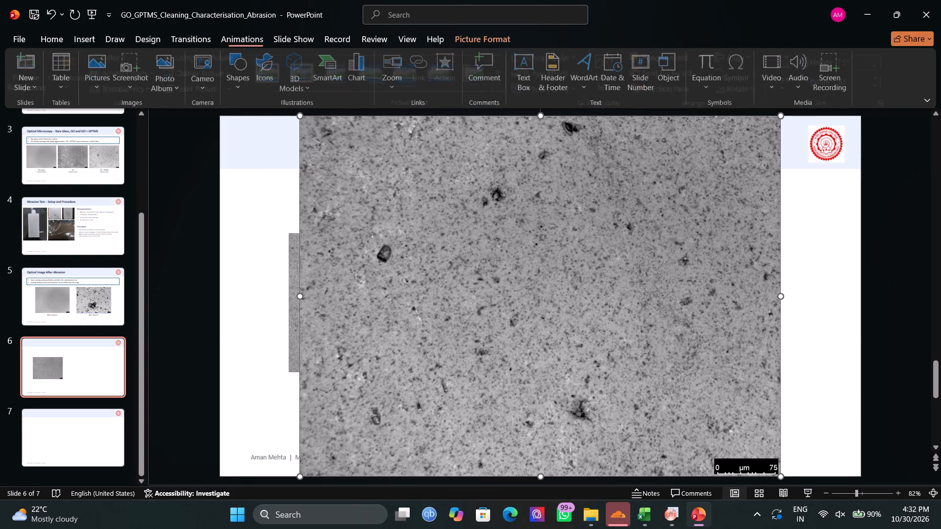
Shrink the pasted picture to about 2.82" high by 3.76" wide and place it in the right half of slide 6, below the header band.
drag(299, 115, 369, 168)
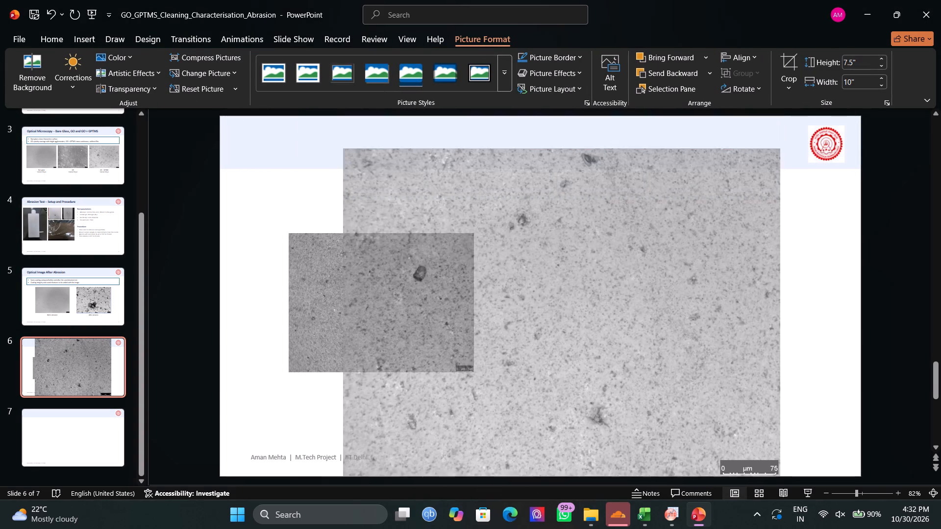
drag(369, 168, 523, 264)
drag(545, 268, 564, 172)
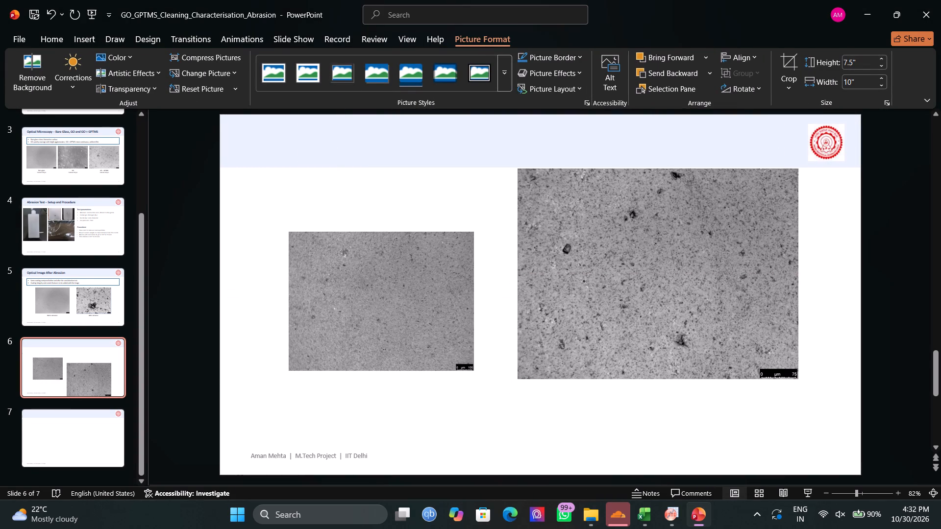
drag(564, 172, 562, 173)
drag(800, 382, 720, 308)
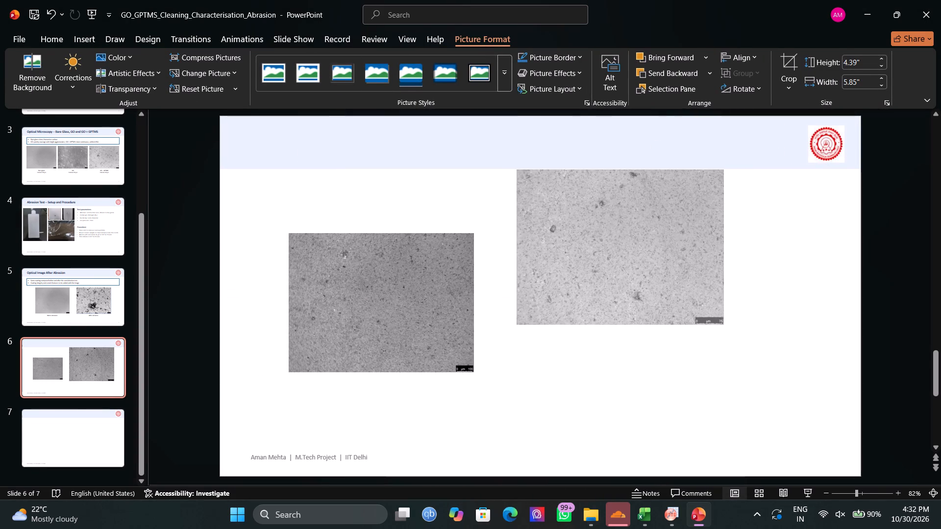
drag(720, 308, 697, 289)
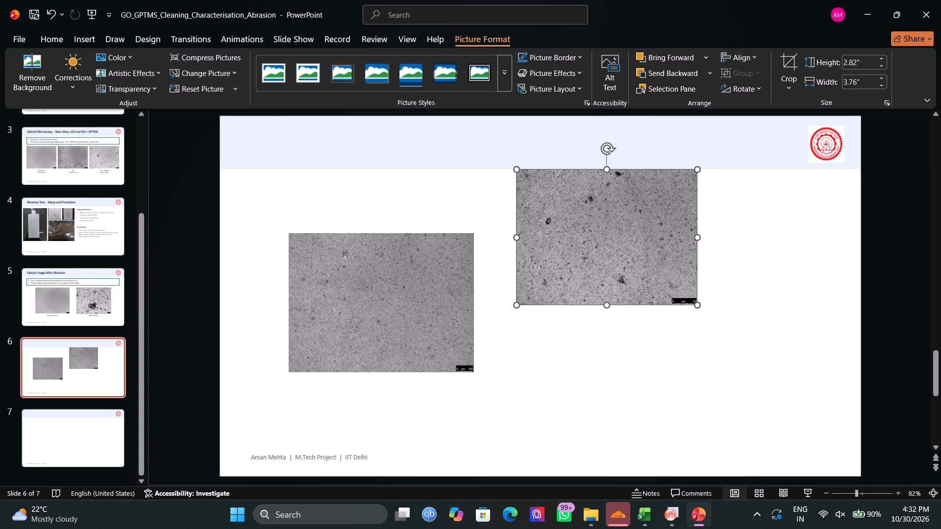
drag(608, 220, 660, 233)
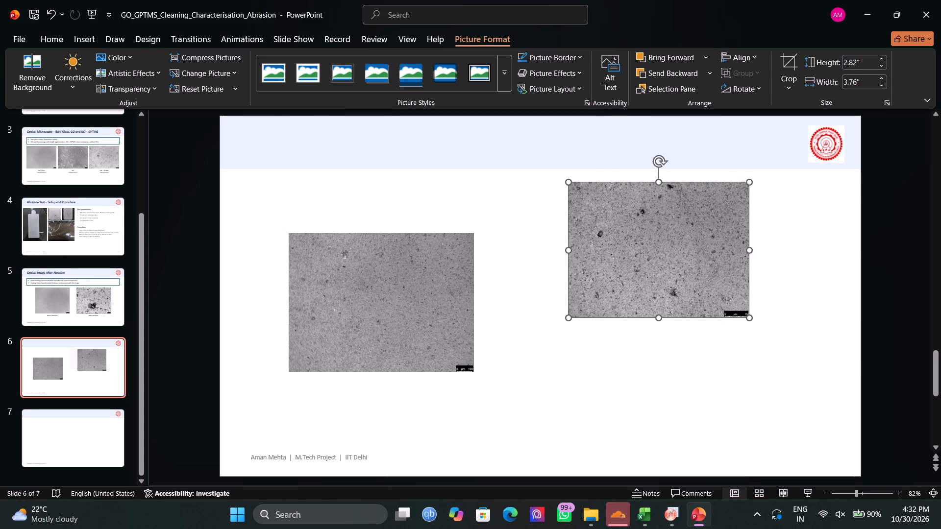
Move the Devesh_10x of go picture in the left half of slide 6 slightly downward.
drag(441, 297, 440, 310)
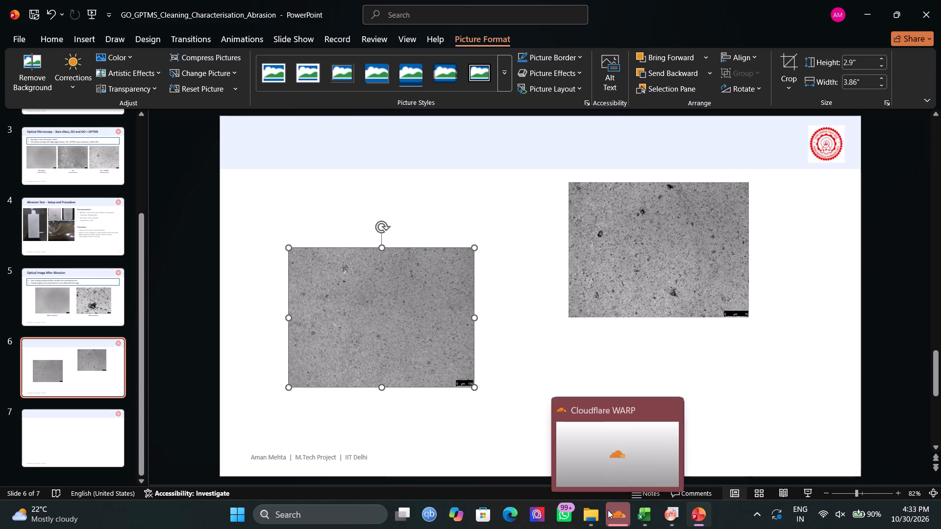
Compare the Devesh_go 20x images from the aman folder full size in Photos, starting from Devesh_go 20x 1, and close the viewer.
click(572, 463)
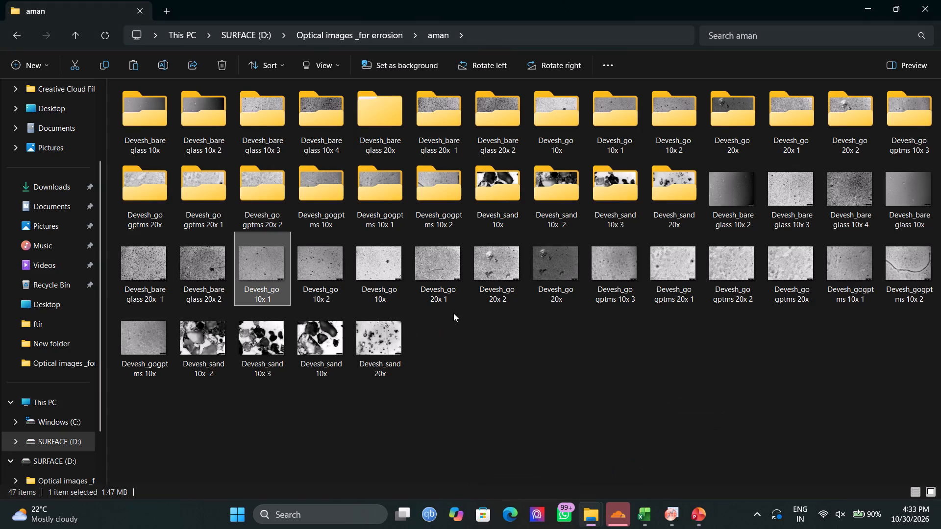
double_click(444, 269)
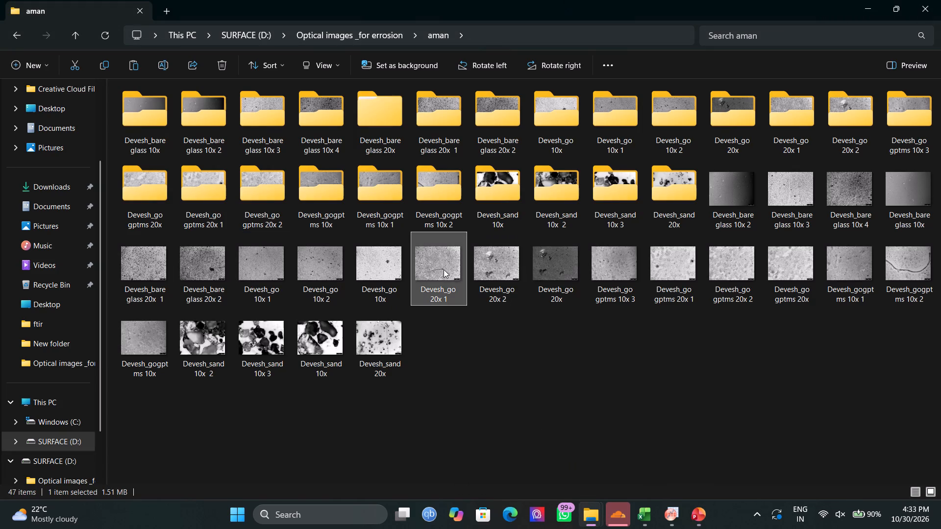
key(Right)
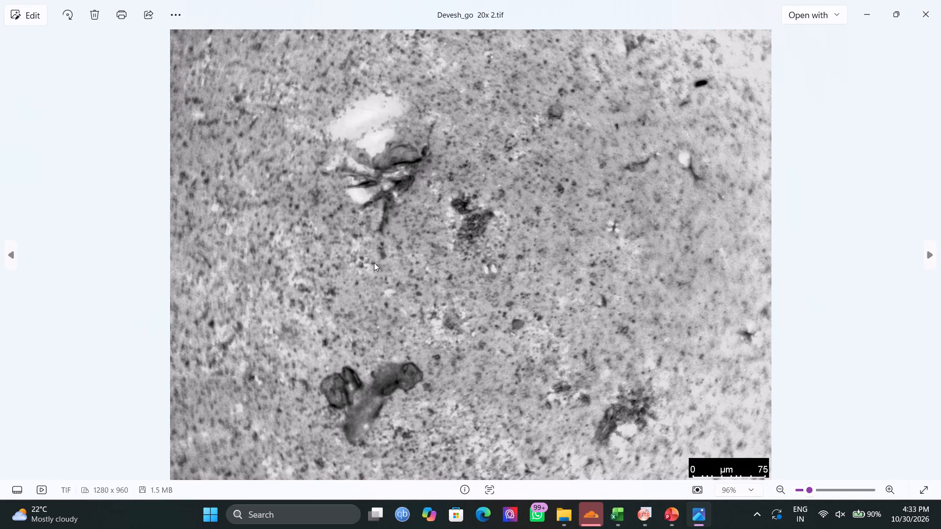
key(Right)
key(Right)
key(Left)
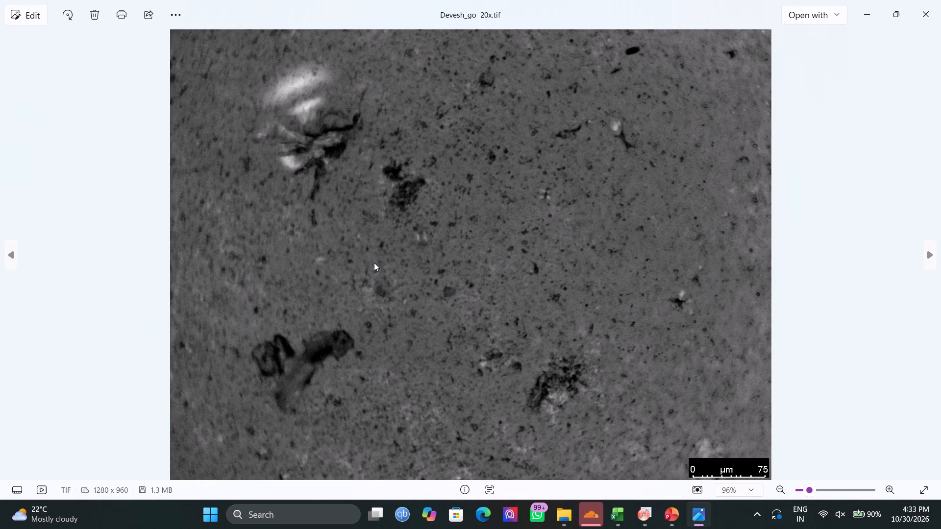
key(Left)
key(Left)
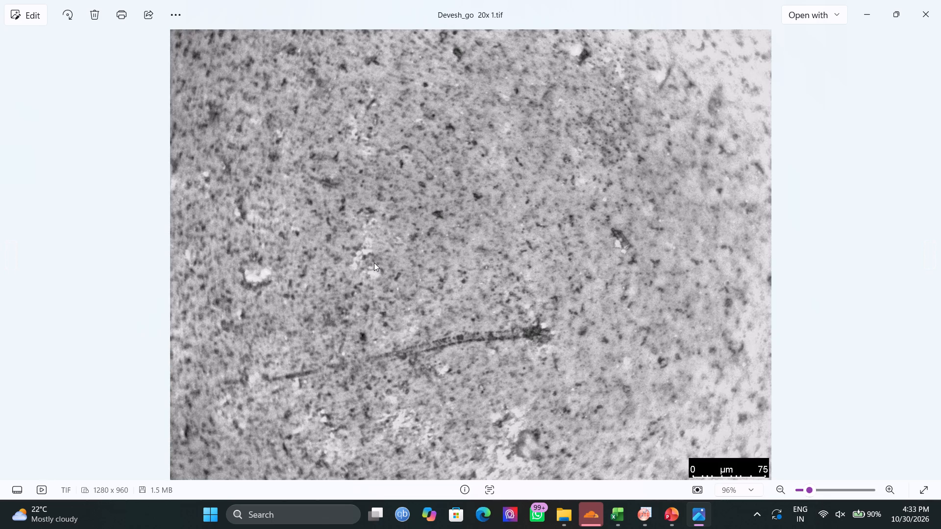
key(Right)
key(Left)
key(Left)
key(Right)
key(Left)
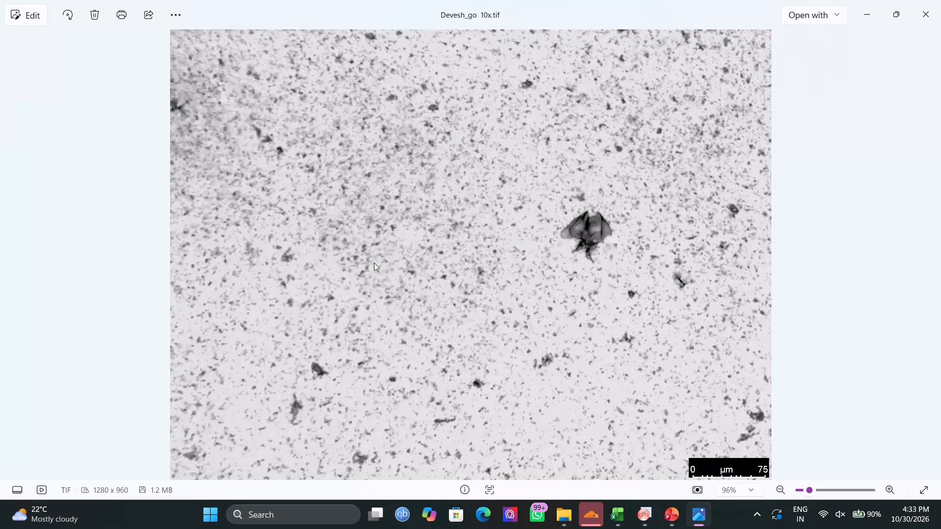
key(Right)
click(933, 9)
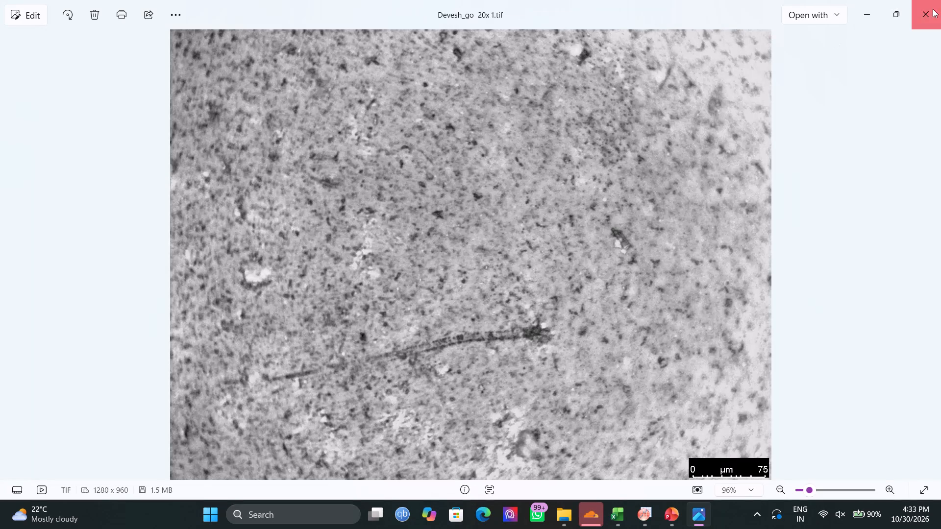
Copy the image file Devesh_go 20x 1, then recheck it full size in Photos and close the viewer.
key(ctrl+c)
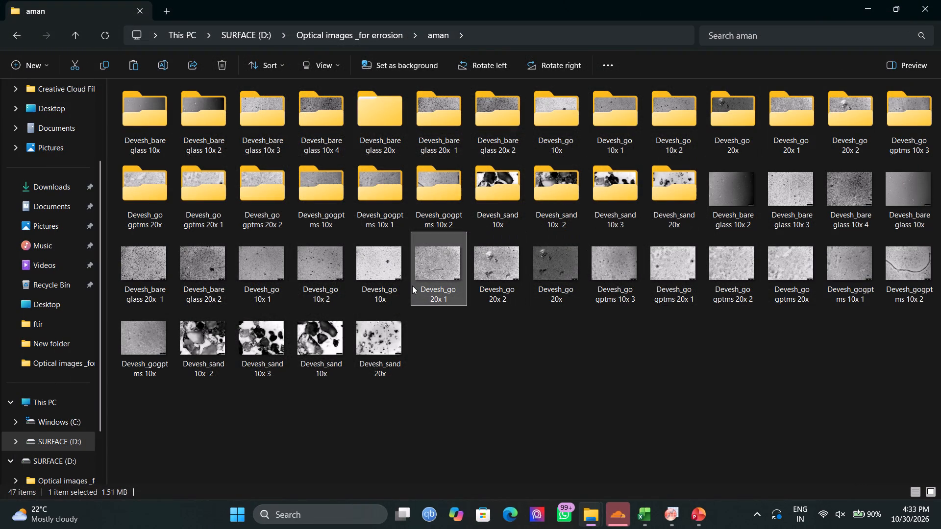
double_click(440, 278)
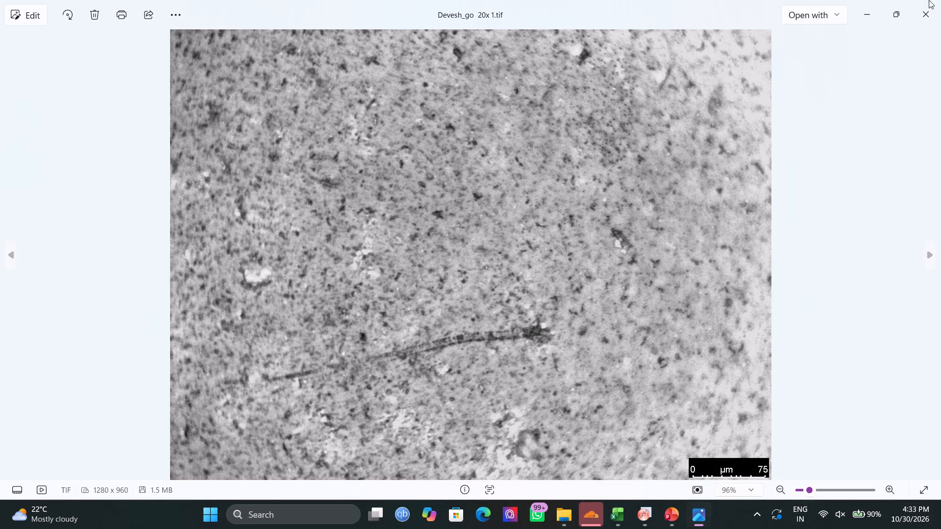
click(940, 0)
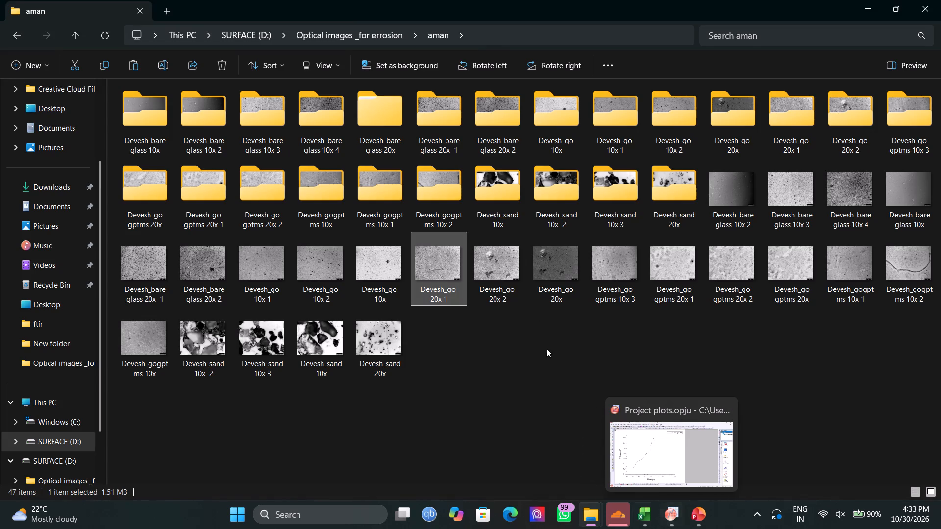
Compare Devesh_go 20x 2 with the neighbouring 20x and GO GPTMS images full size in Photos and close the viewer.
double_click(507, 278)
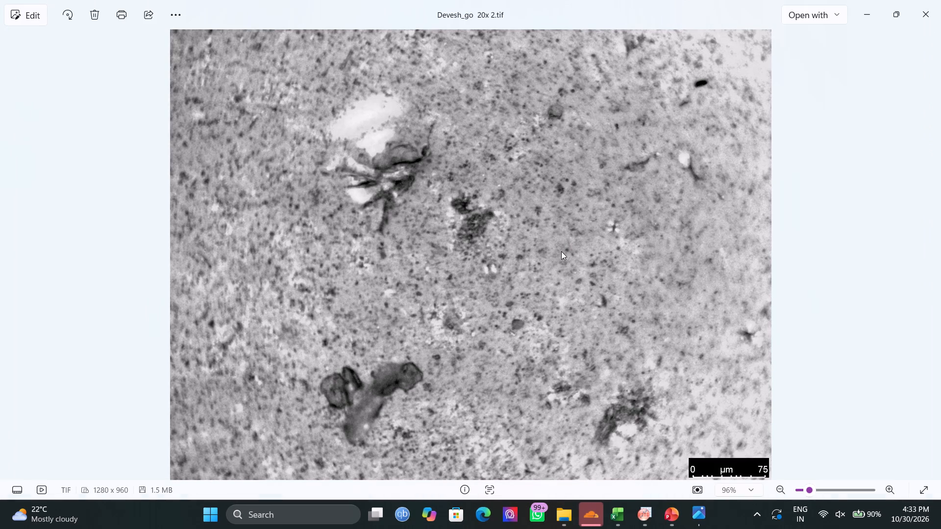
key(Right)
key(Right)
key(Left)
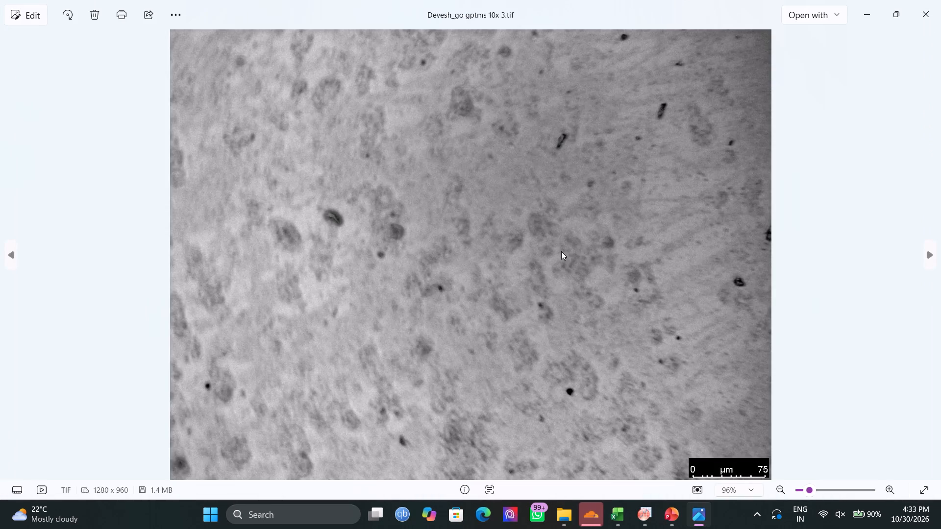
key(Left)
key(Left)
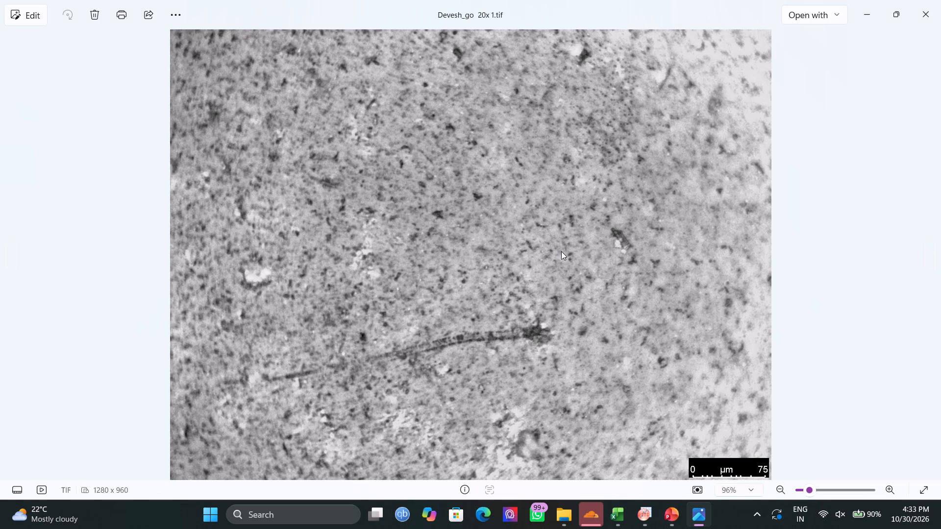
click(940, 0)
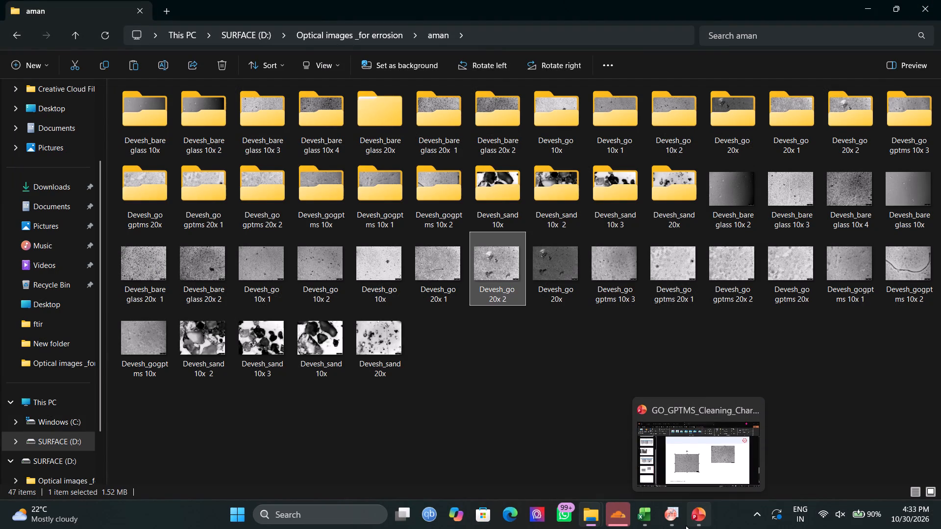
Review the Devesh_go 10x, 20x and gptms images full size in Photos, from Devesh_go 20x 1 to Devesh_go 20x, and close the viewer.
double_click(446, 286)
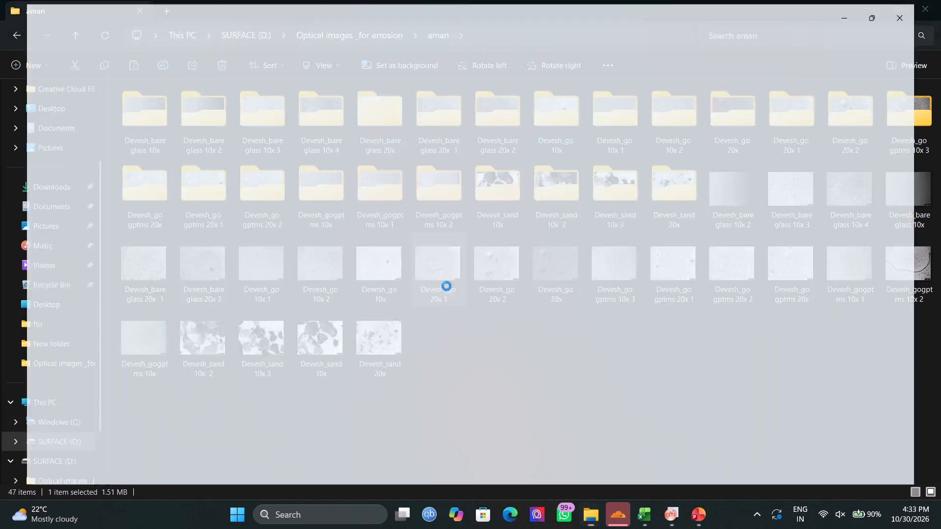
key(Left)
key(Left)
key(Right)
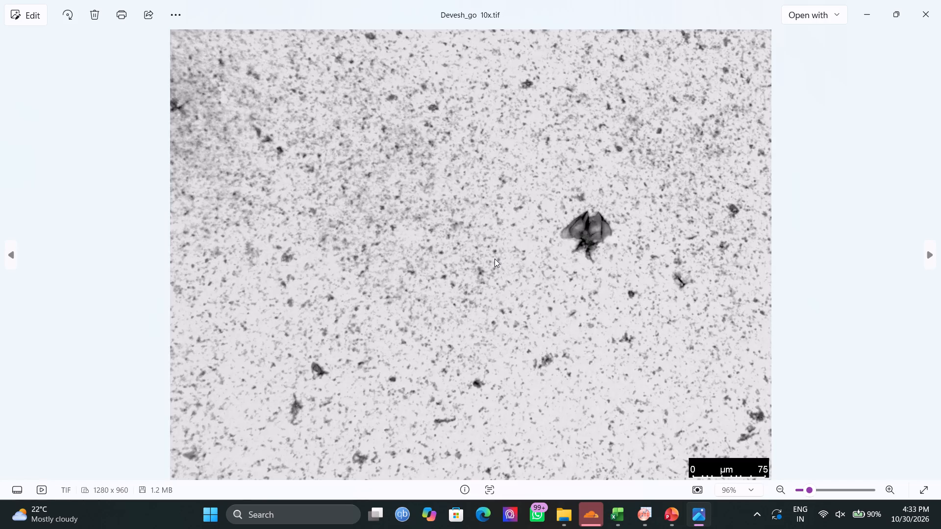
key(Right)
key(Right)
key(Right)
key(Right)
key(Right)
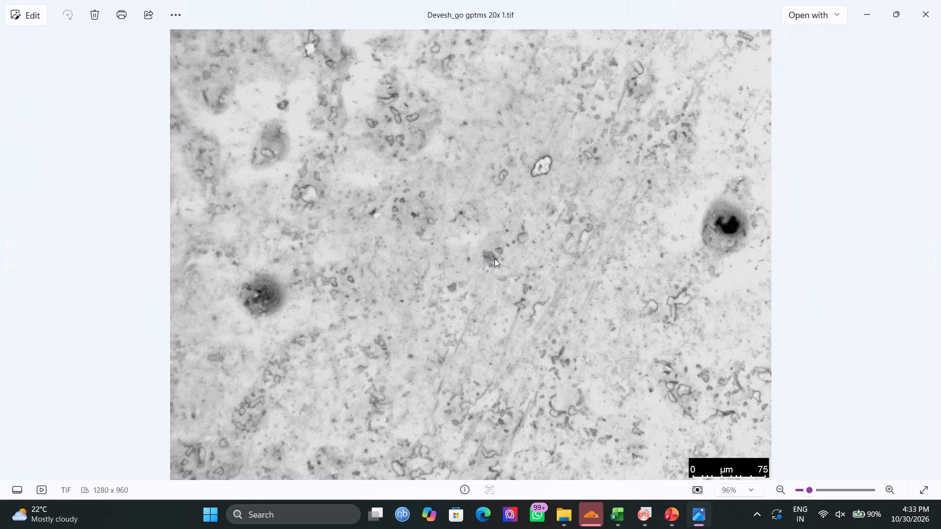
key(Right)
key(Left)
key(Left)
key(Left)
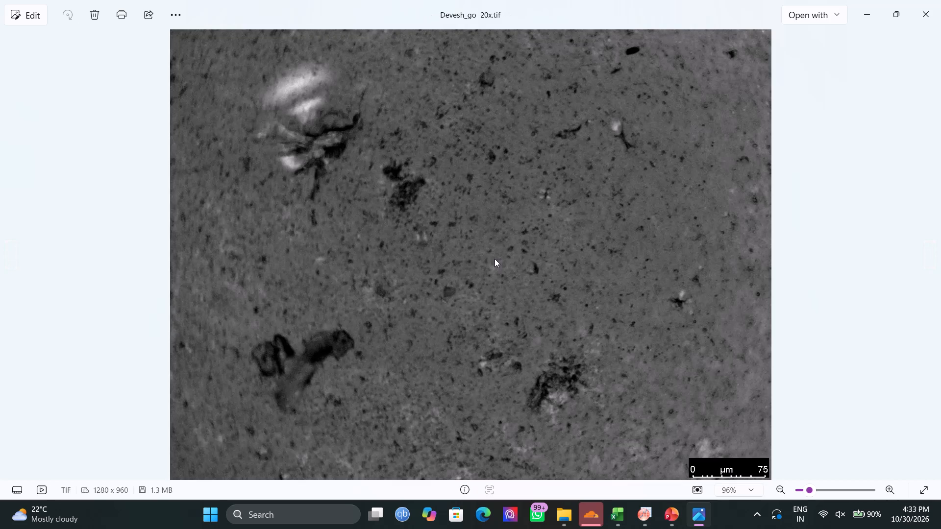
click(940, 0)
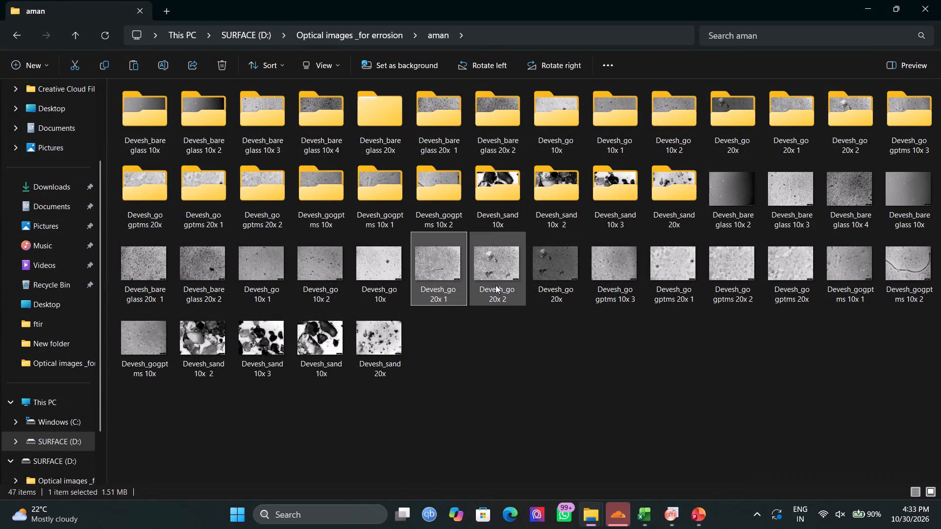
Copy the image file Devesh_go 20x from the aman folder and paste it onto slide 6 in PowerPoint.
click(542, 277)
key(ctrl+c)
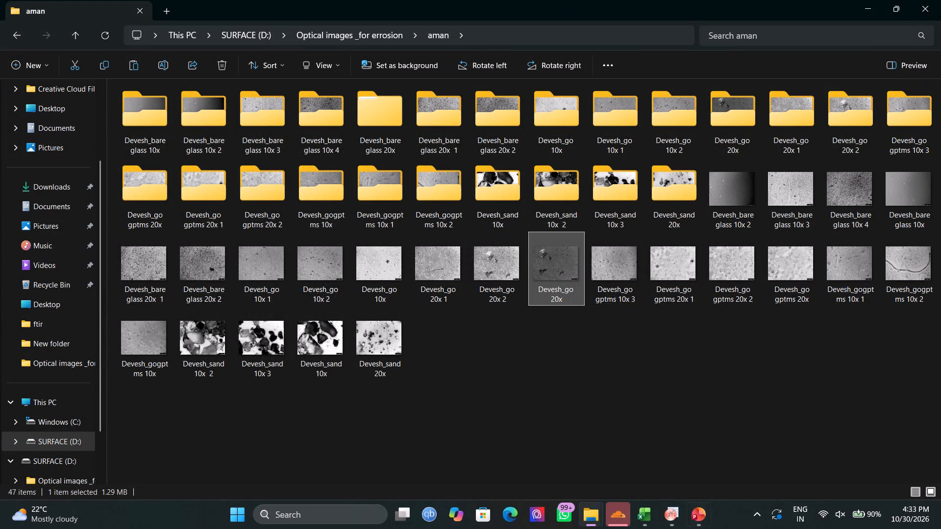
click(689, 511)
right_click(654, 370)
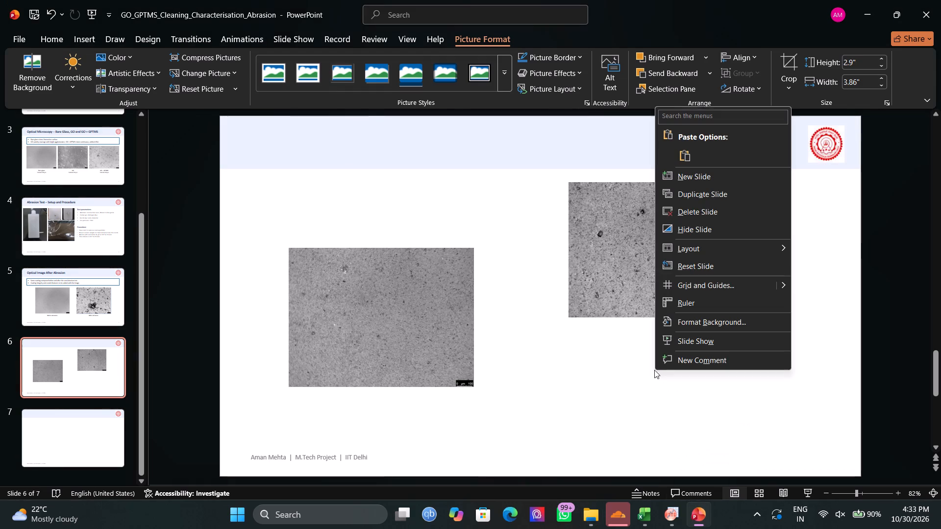
click(563, 374)
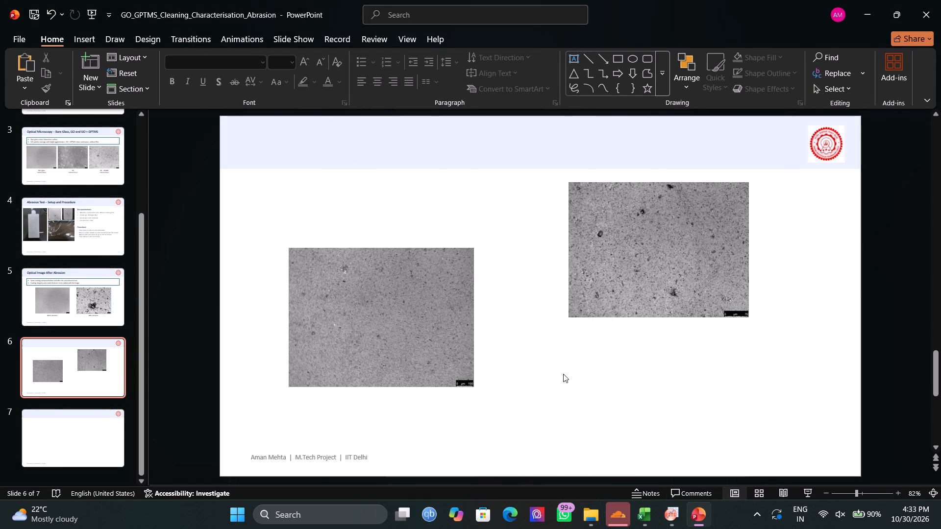
key(ctrl+v)
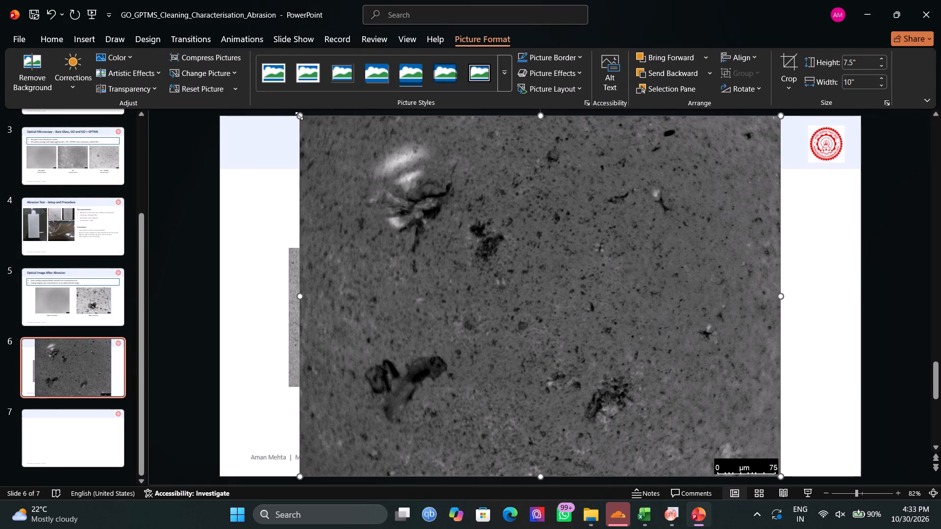
Shrink the pasted dark picture to about 2.9" high by 3.76" wide and place it directly below the other right-hand picture, edges aligned.
drag(299, 116, 565, 373)
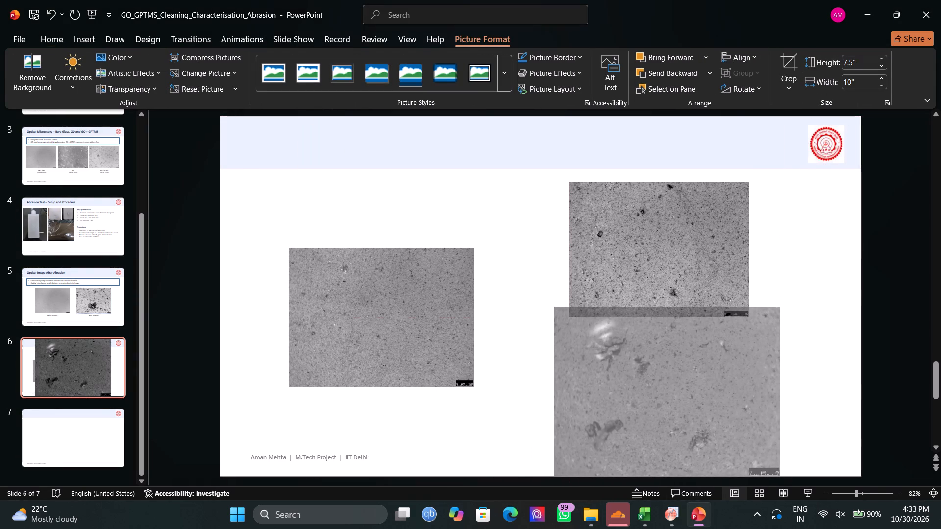
drag(565, 373, 584, 403)
drag(667, 371, 642, 364)
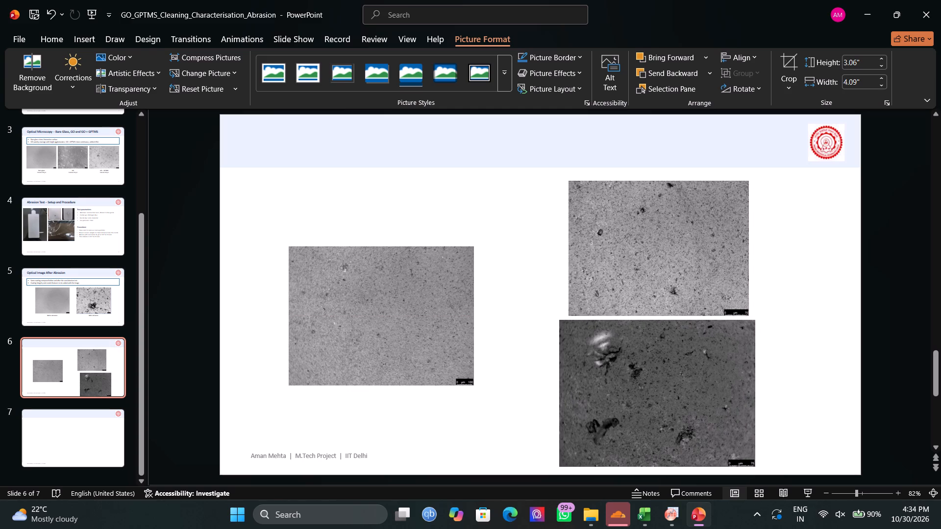
drag(642, 364, 642, 367)
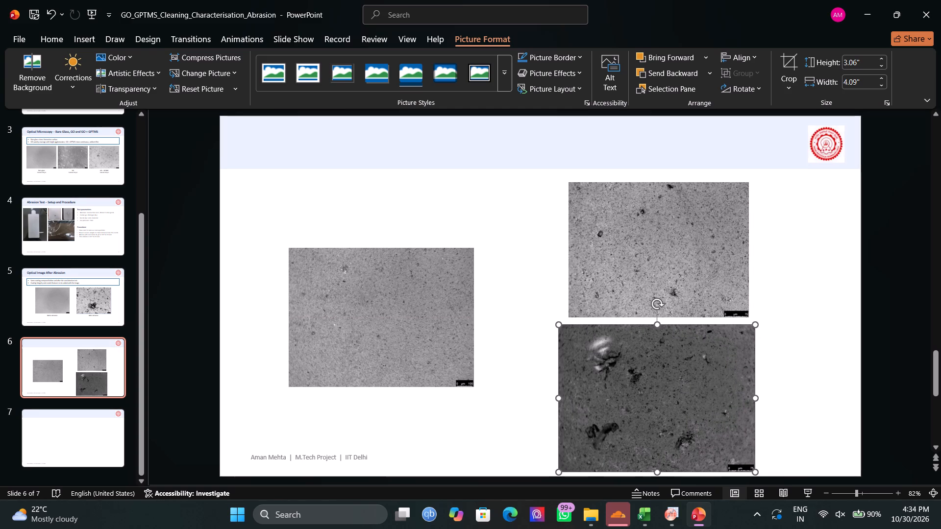
drag(755, 471, 735, 466)
drag(648, 392, 660, 395)
drag(754, 331, 750, 331)
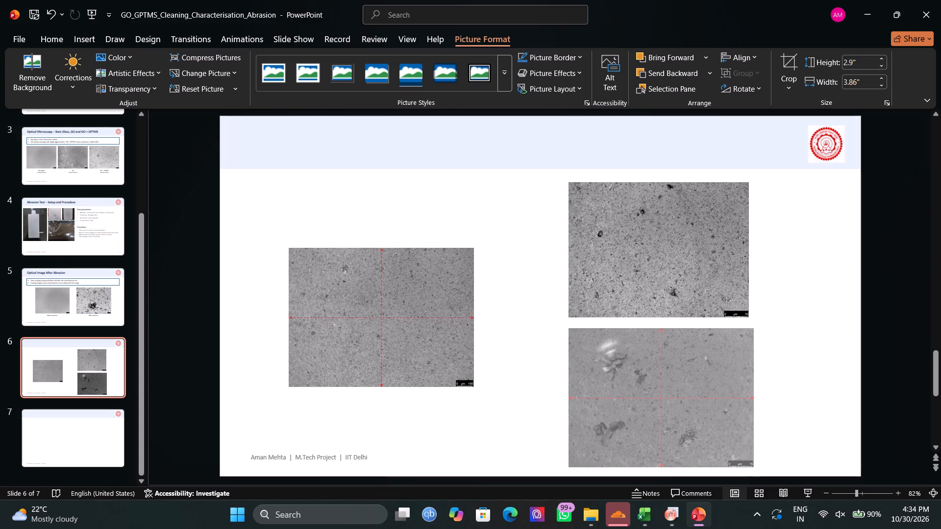
drag(750, 331, 730, 331)
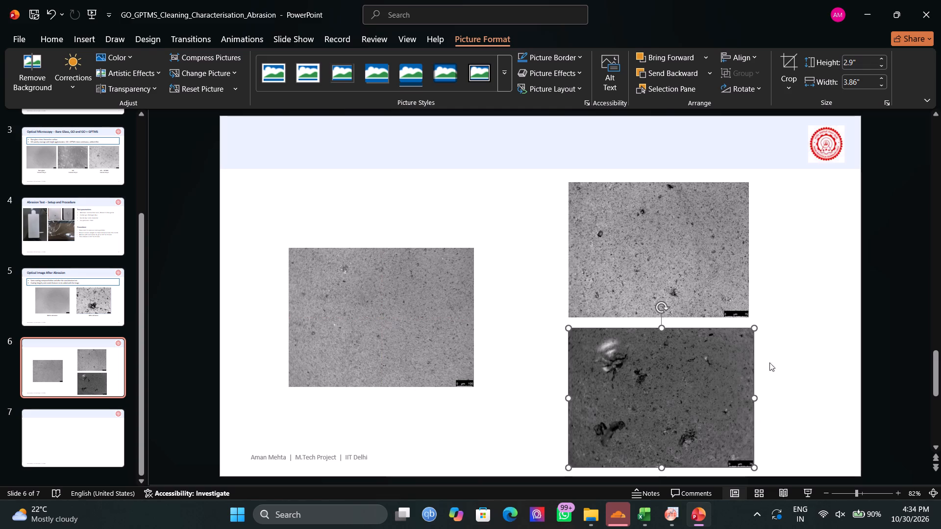
drag(755, 396, 749, 396)
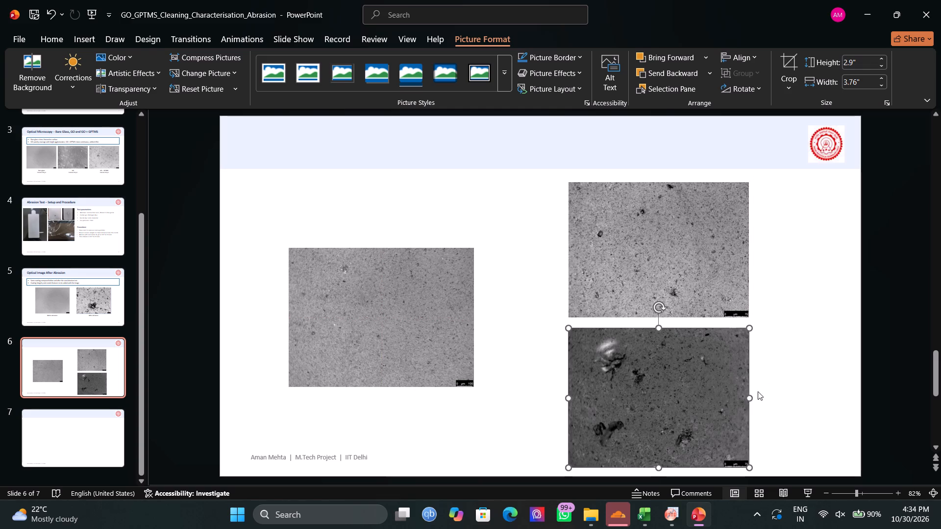
click(823, 364)
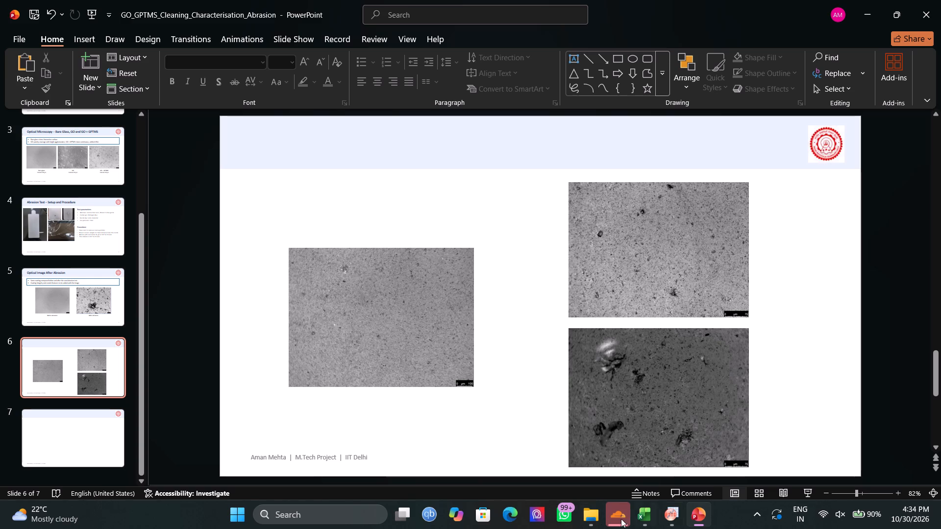
Open slide 7, switch to the aman folder, and compare the Devesh_go gptms 10x 3 and 20x images full size in Photos.
click(96, 445)
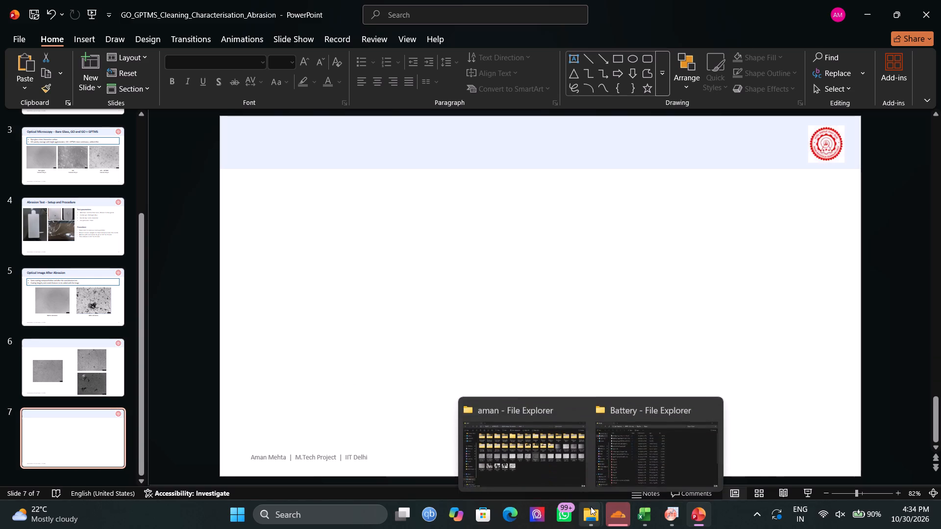
click(579, 467)
click(422, 348)
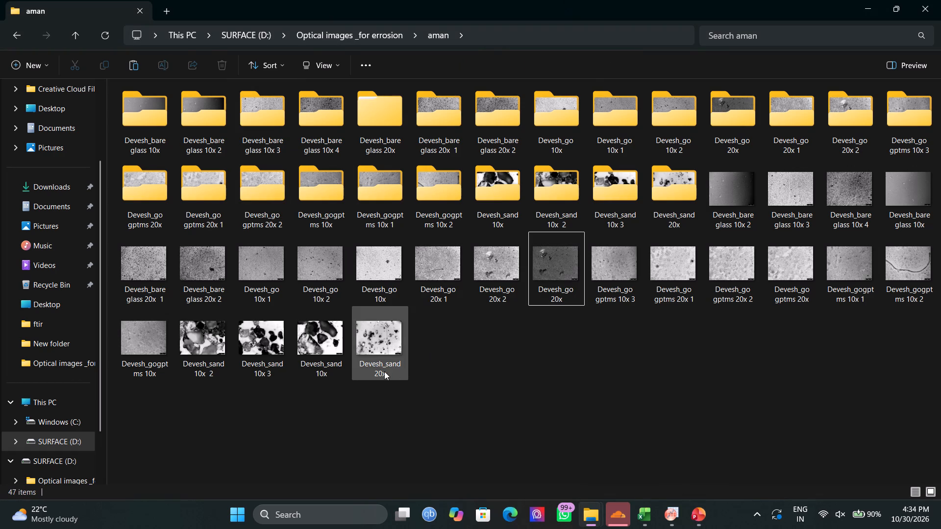
double_click(625, 278)
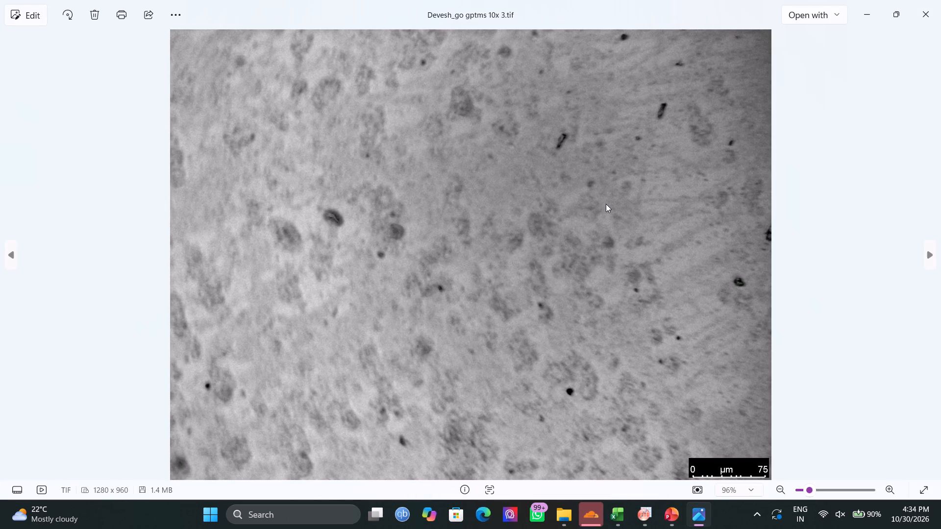
key(Right)
key(Right)
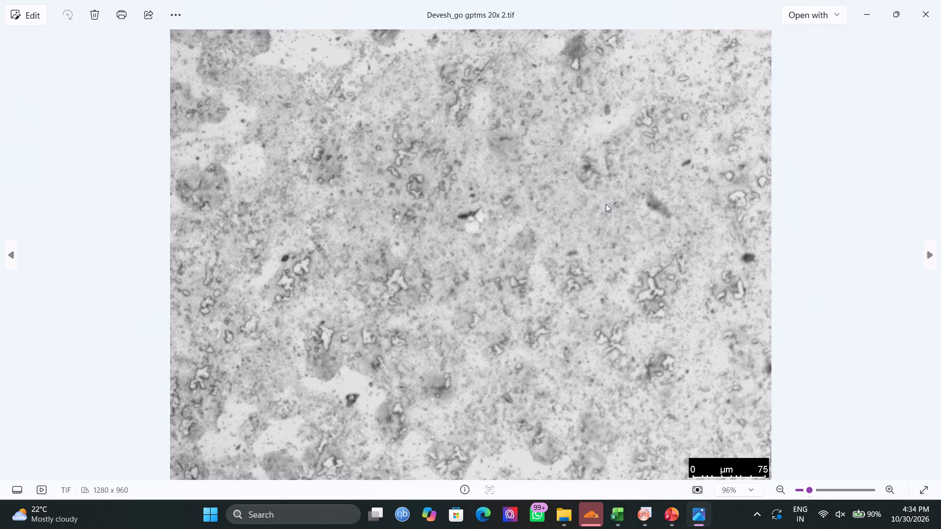
key(Right)
key(Left)
click(940, 0)
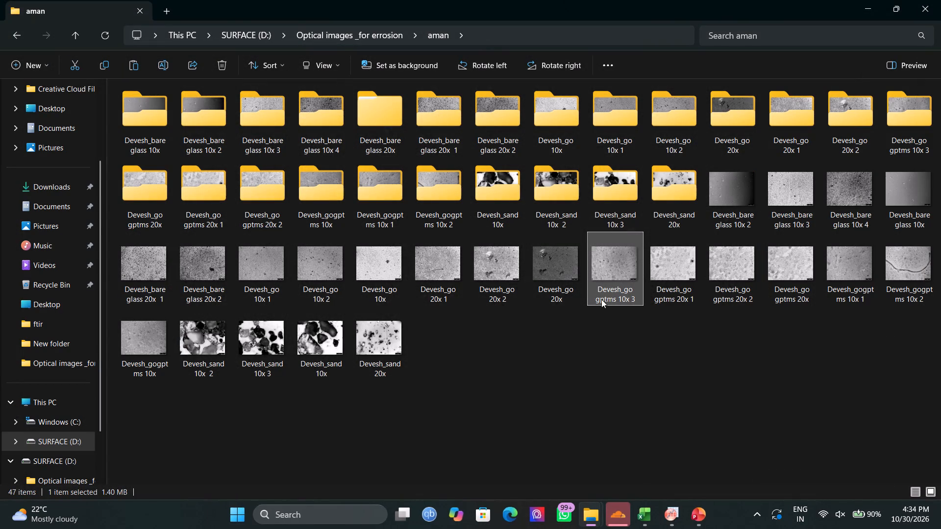
Copy the image file Devesh_go gptms 10x 3 and paste it onto slide 7 in PowerPoint.
key(ctrl+c)
click(692, 522)
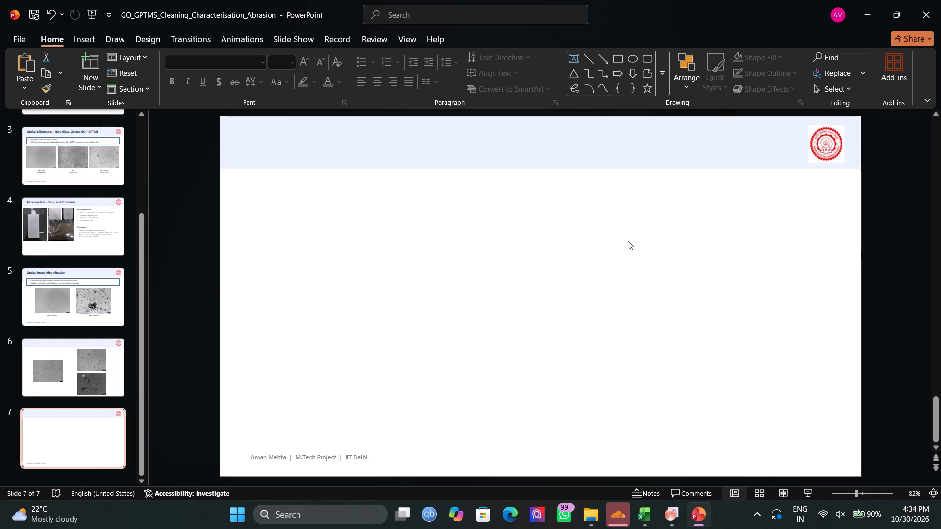
click(626, 236)
key(ctrl+v)
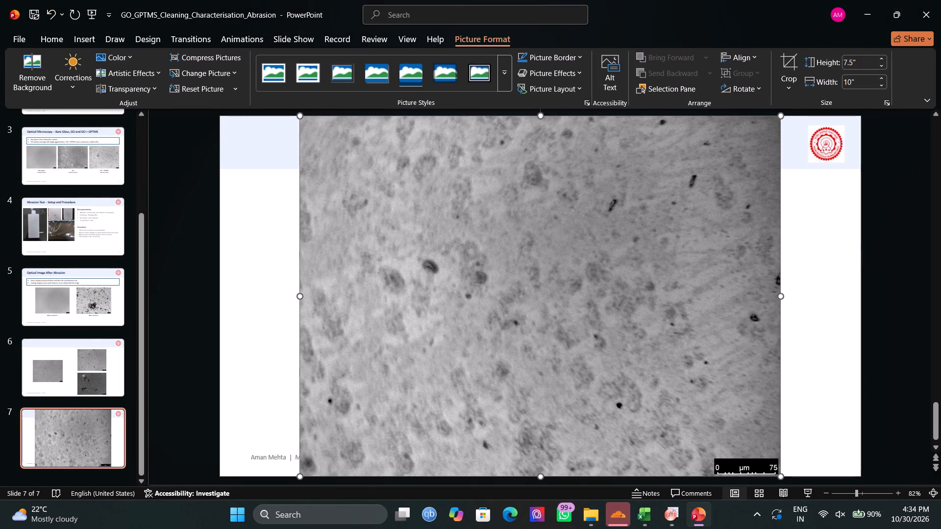
Shrink the pasted picture to about 3.25" high by 4.33" wide and place it in slide 7's right half, below the header band.
drag(781, 477, 508, 253)
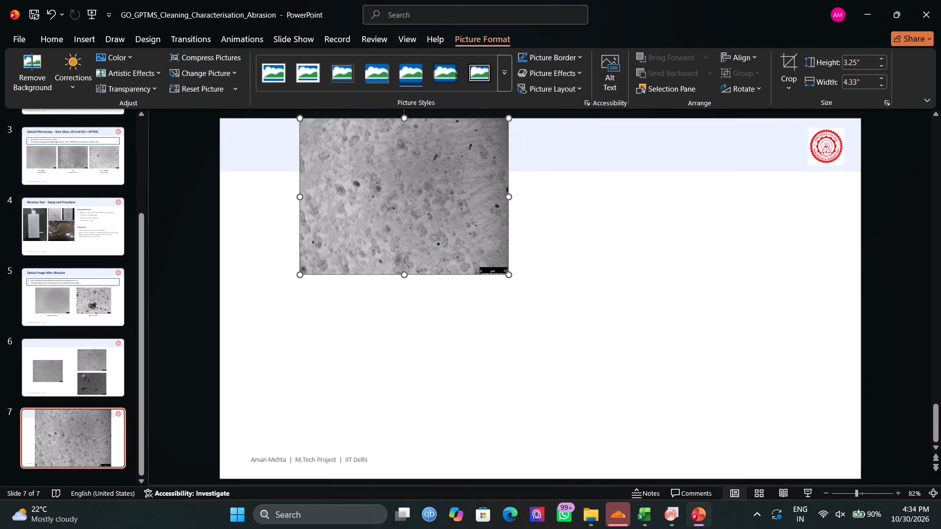
drag(414, 211, 664, 278)
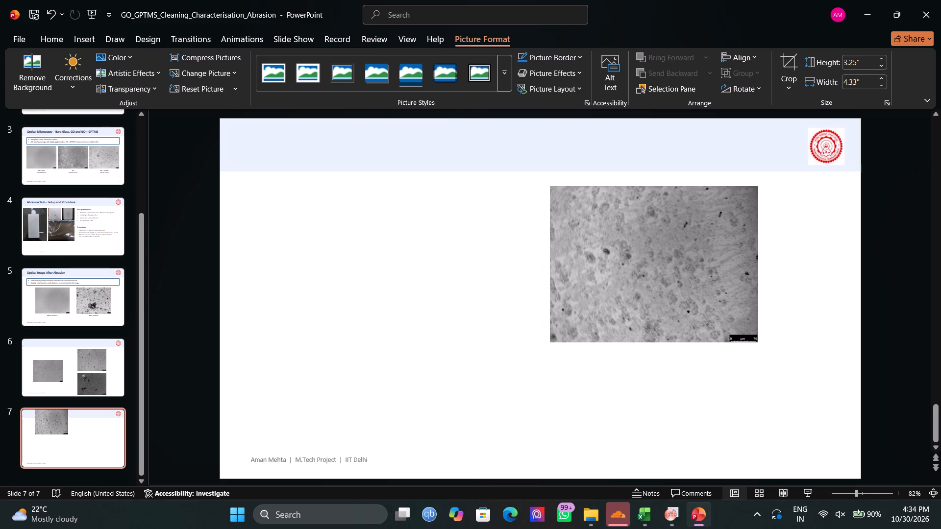
drag(664, 278, 668, 279)
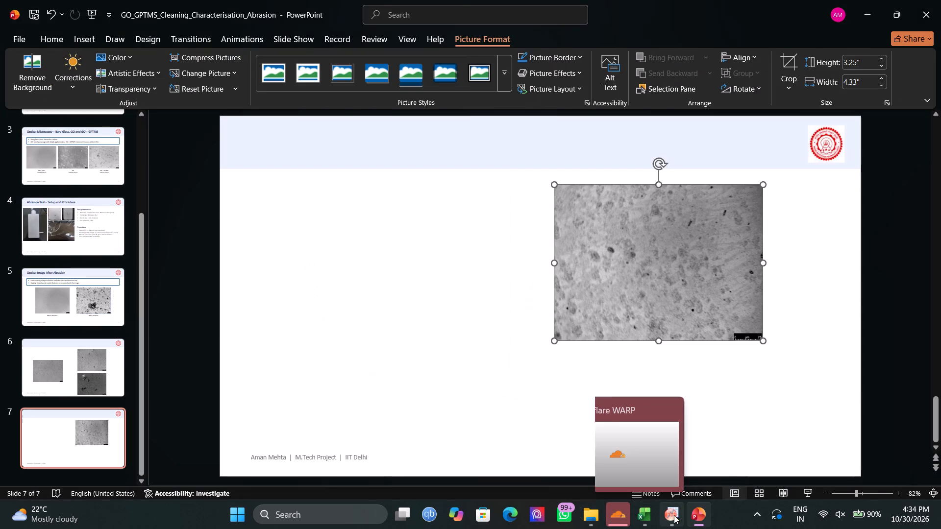
Compare the Devesh_go gptms 20x 1, 20x 2, 20x and 10x 3 images and the neighbouring Devesh_go 20x images full size in Photos.
click(590, 513)
click(566, 473)
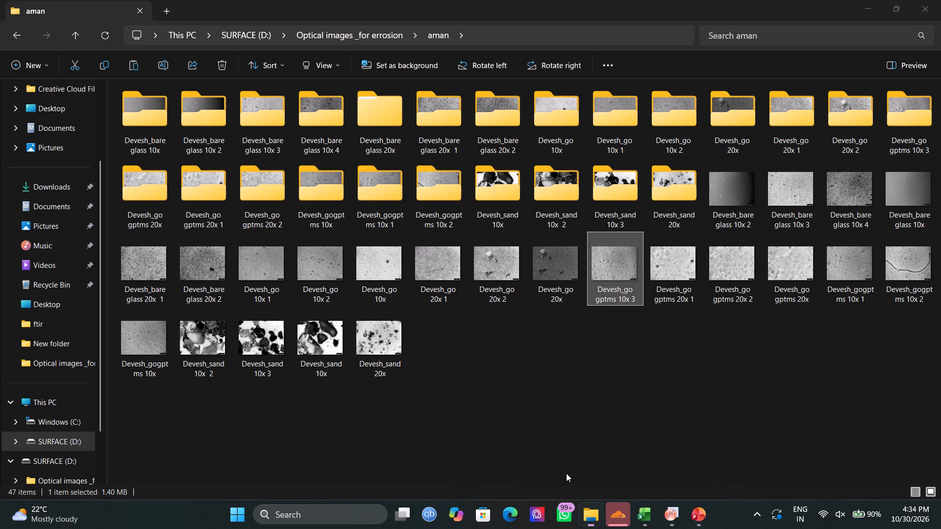
double_click(672, 264)
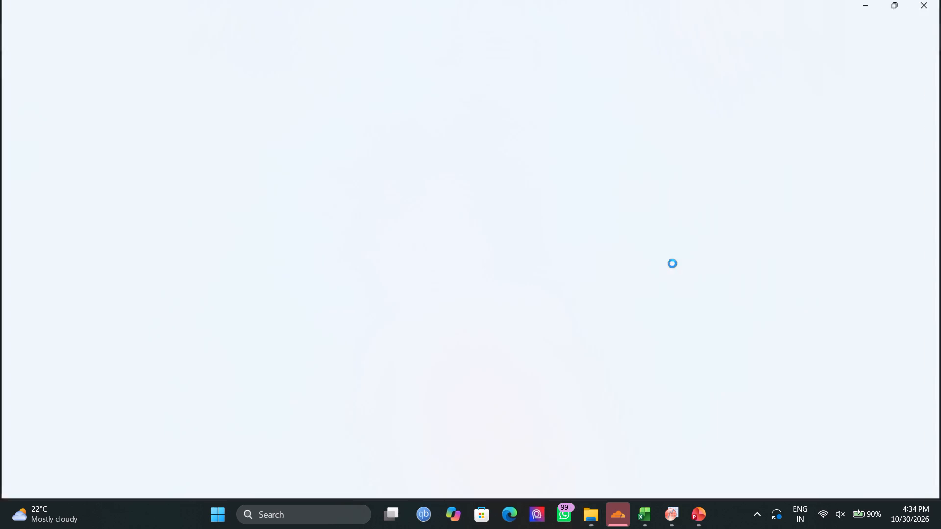
key(Right)
key(Right)
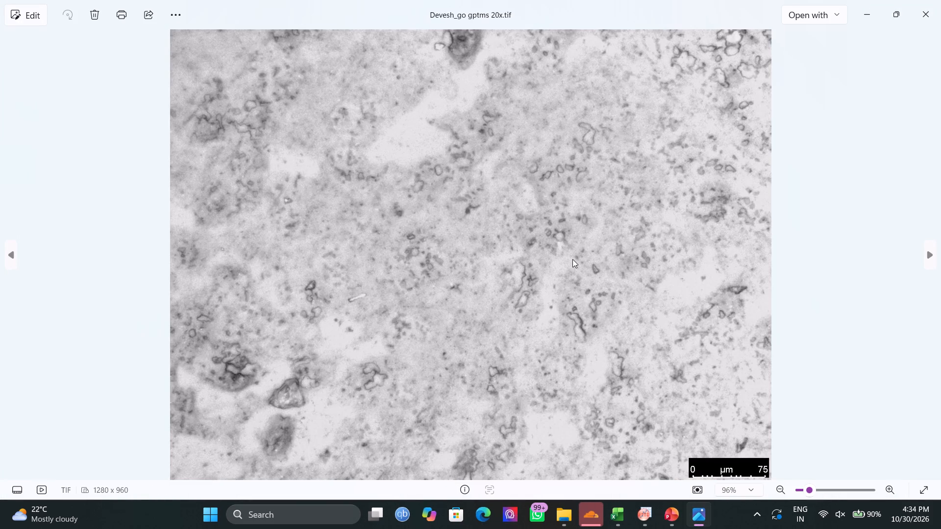
key(Right)
key(Left)
key(Left)
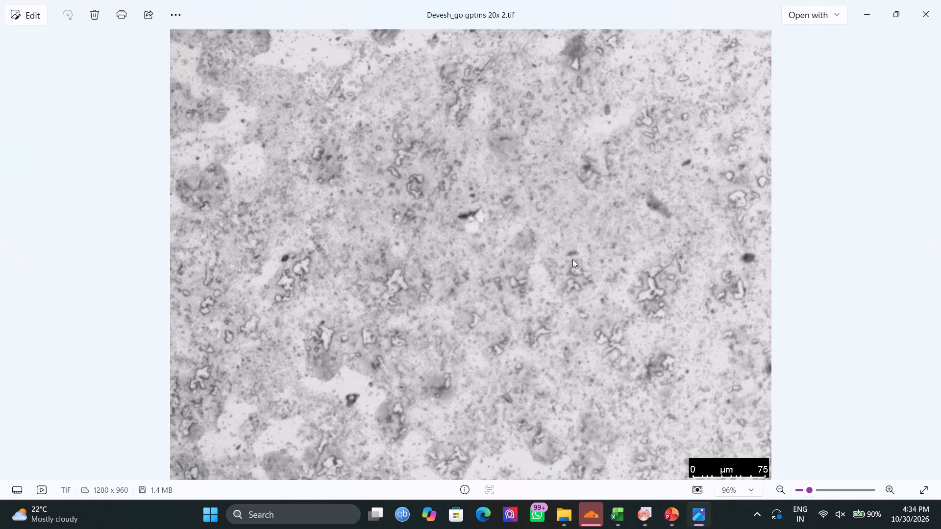
key(Left)
key(Right)
key(Left)
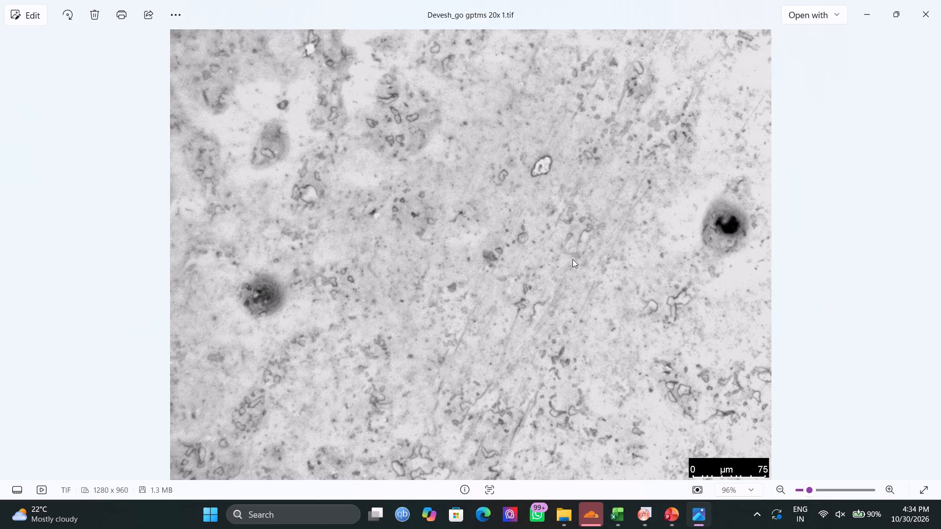
key(Left)
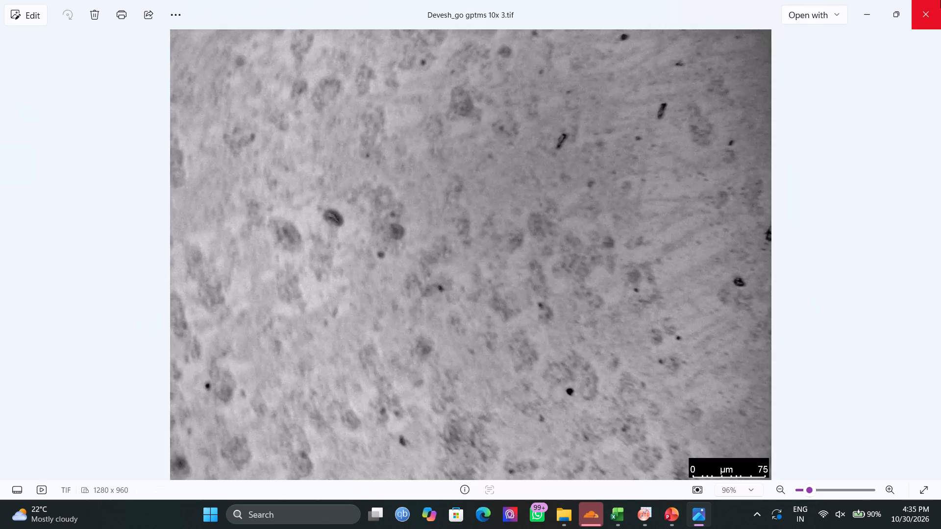
key(Left)
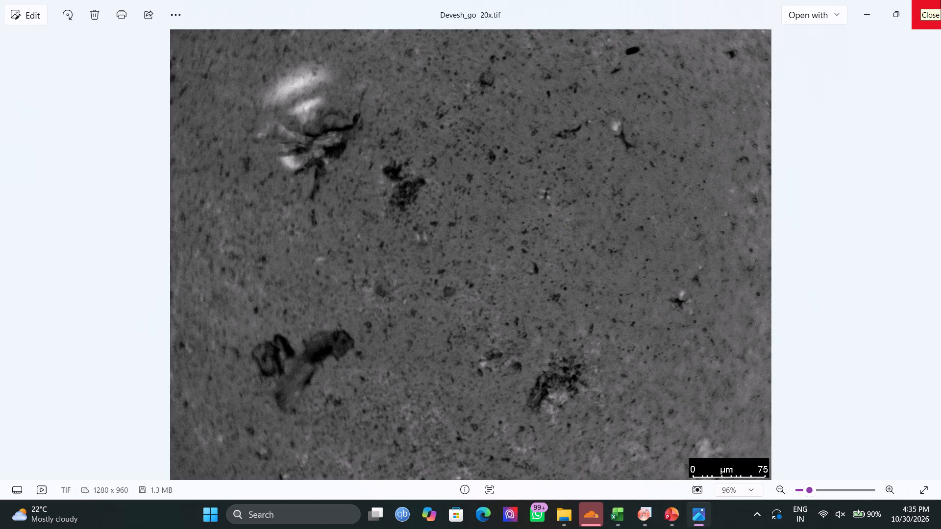
key(Left)
key(Left)
key(Right)
key(Right)
key(Right)
key(Right)
key(Right)
key(Right)
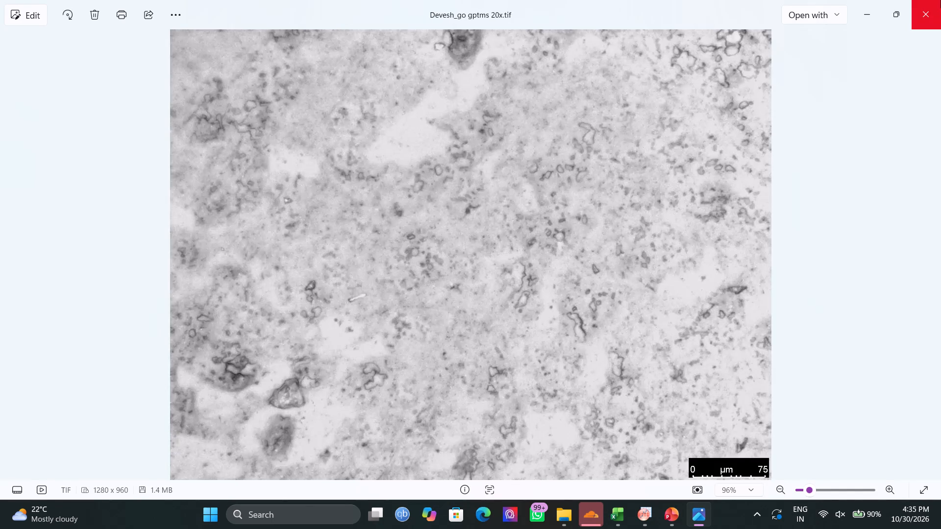
key(Left)
key(Left)
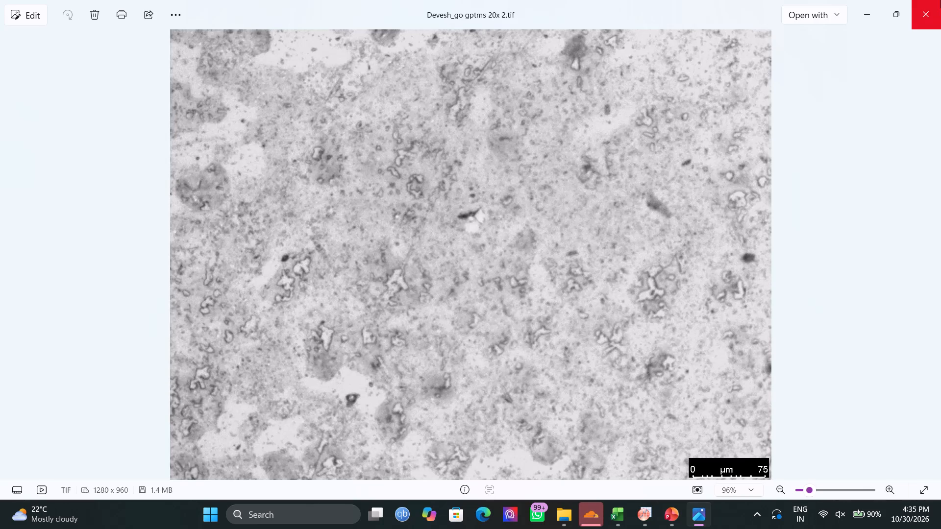
Compare the Devesh_go gptms 20x 1, 20x 2 and 20x images full size and close the image viewer.
key(Left)
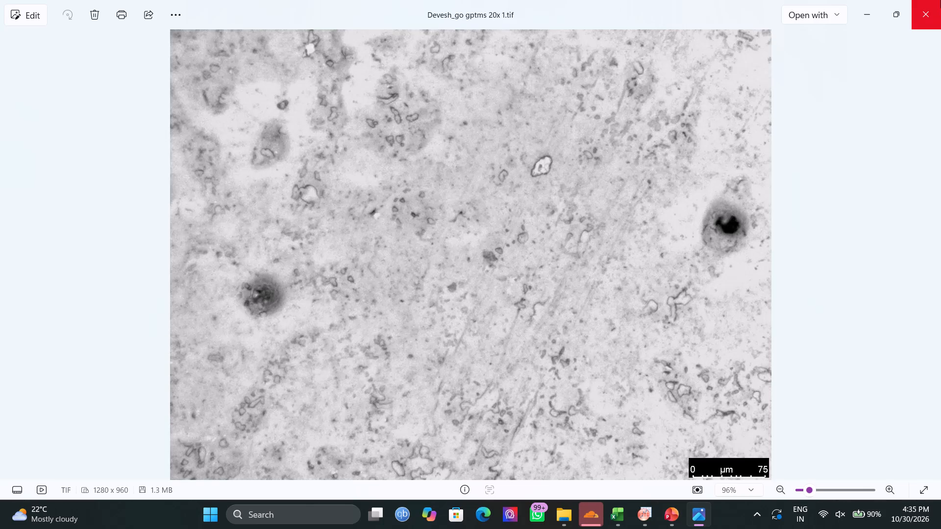
key(Right)
key(Right)
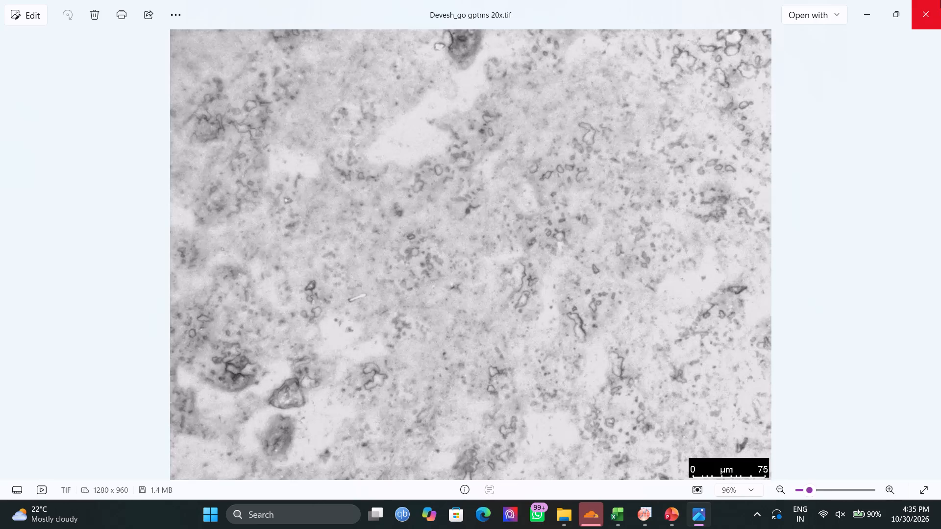
key(Left)
key(Left)
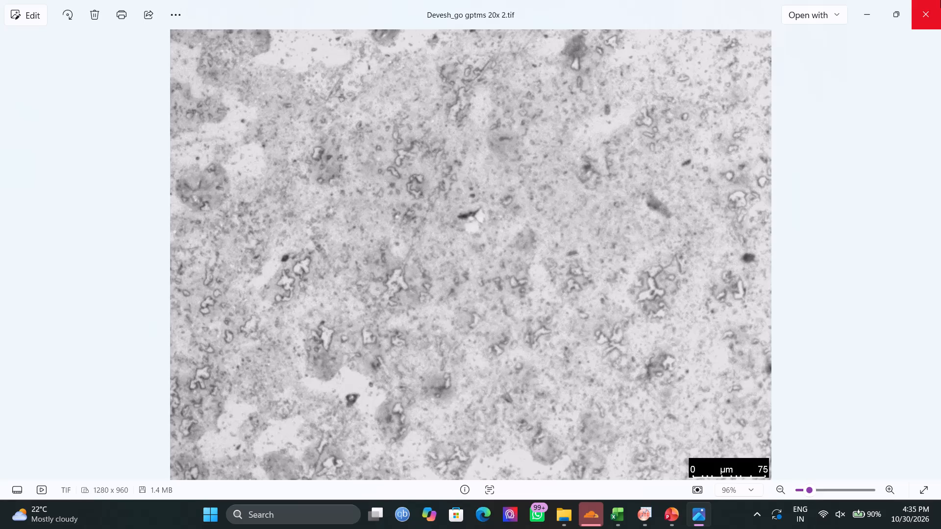
key(Right)
key(Right)
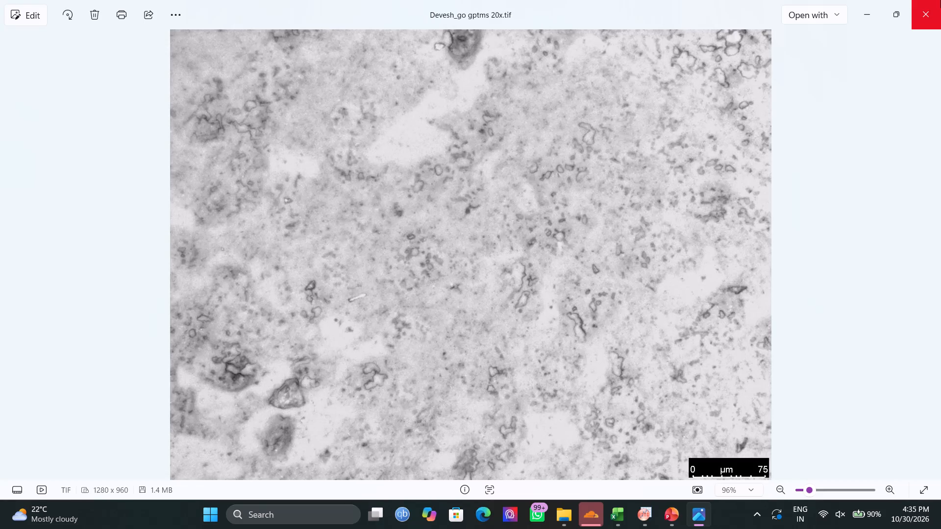
key(Left)
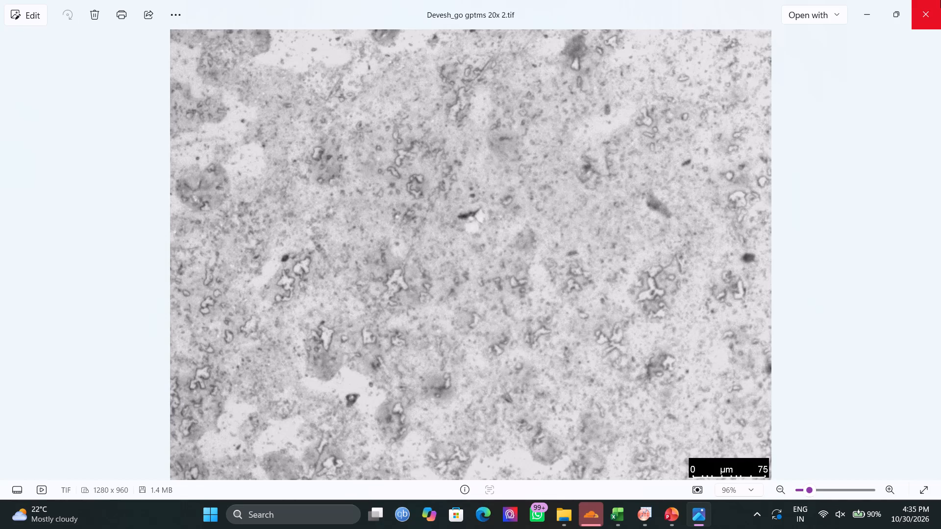
click(914, 7)
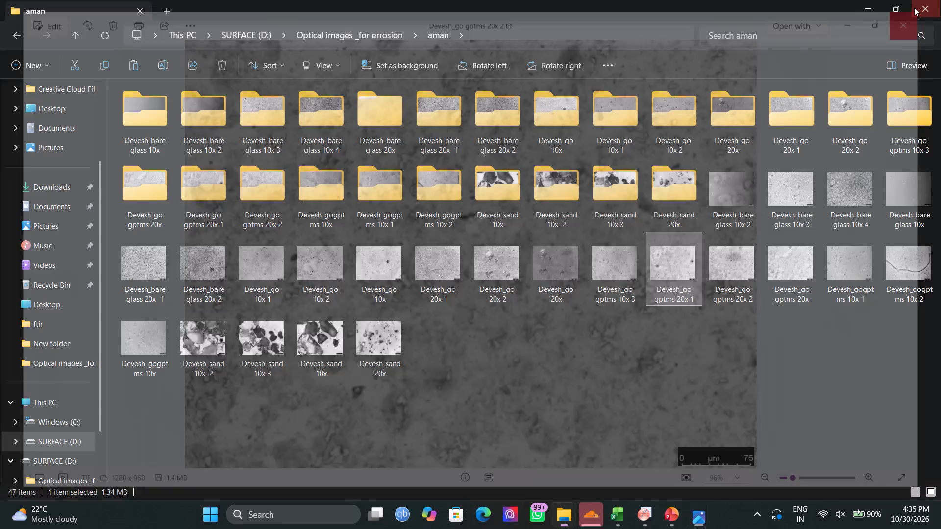
Copy the image file Devesh_go gptms 20x 2 from the aman folder and paste it onto slide 7 in PowerPoint.
click(608, 298)
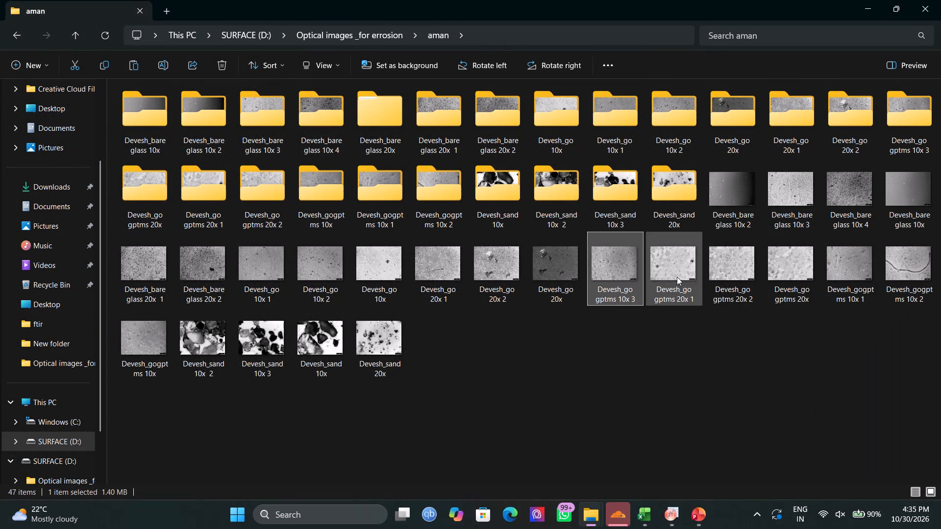
click(677, 277)
click(738, 265)
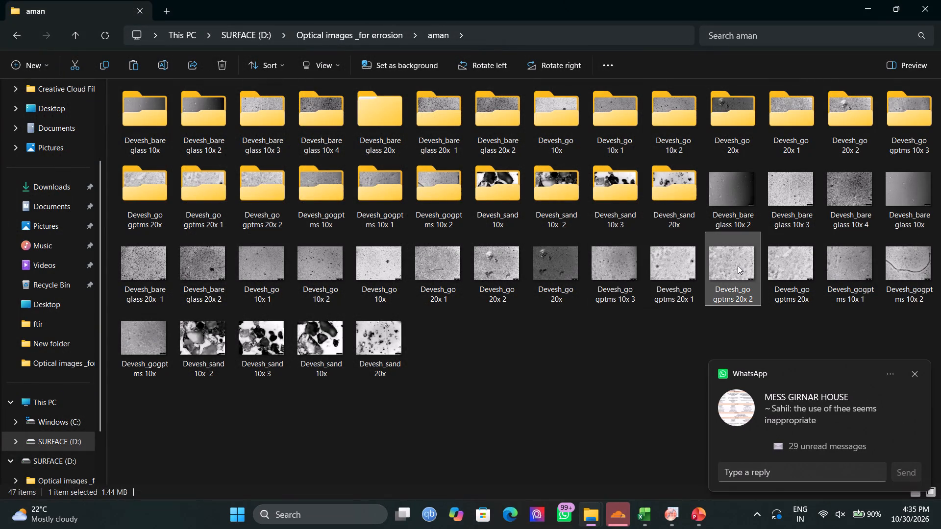
key(ctrl+c)
click(700, 520)
click(609, 421)
key(ctrl+v)
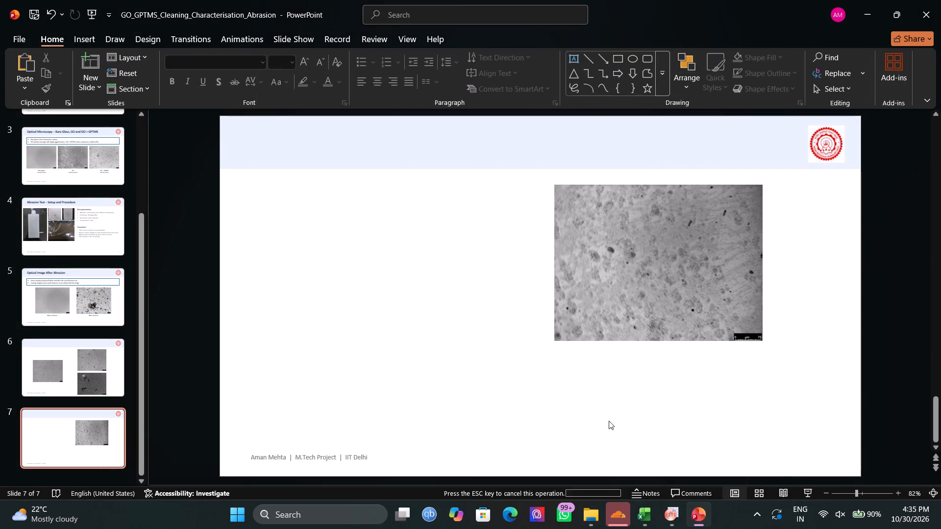
Shrink the newly pasted picture to about 3.35" high by 4.46" wide, keeping it in slide 7's lower right area.
drag(300, 115, 566, 420)
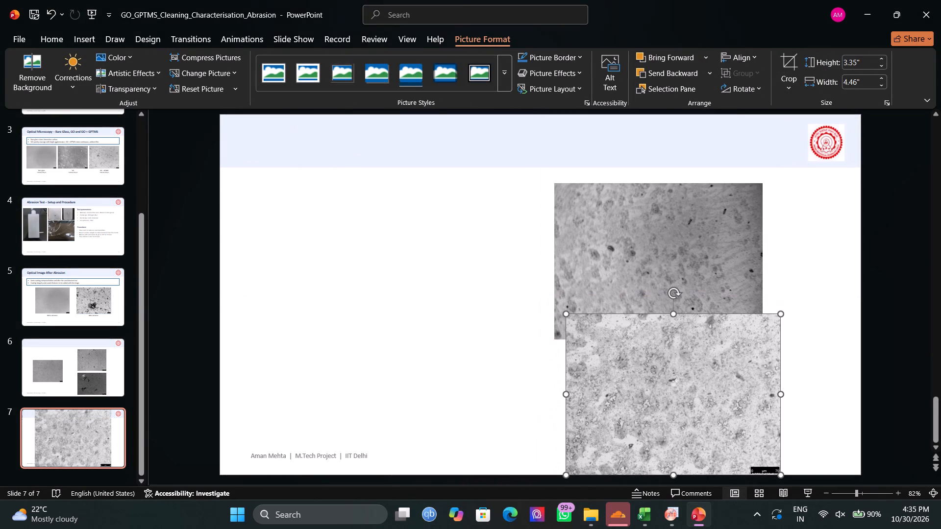
Move slide 7's upper picture up to just below the header band and shrink it to about 2.57" high by 3.43" wide.
click(622, 238)
drag(622, 238, 626, 223)
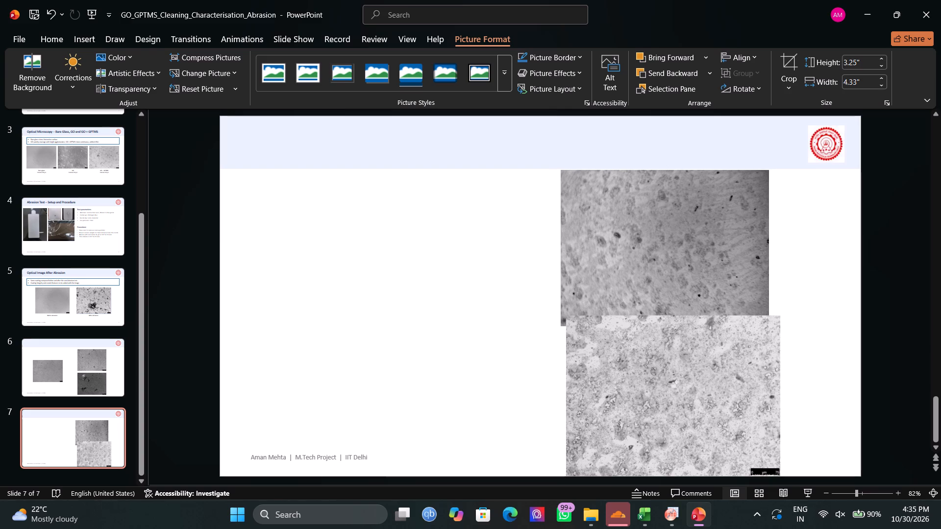
drag(626, 223, 625, 224)
drag(770, 328, 726, 286)
Select the lower picture on slide 7.
click(686, 345)
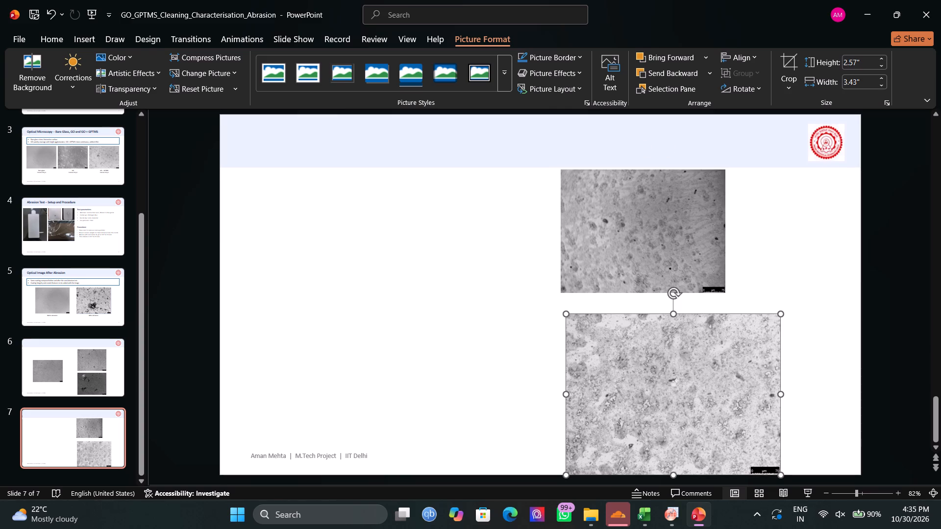
Shrink slide 7's lower picture to about 2.78" high by 3.7" wide and align its right edge with the upper picture's.
drag(780, 471, 718, 414)
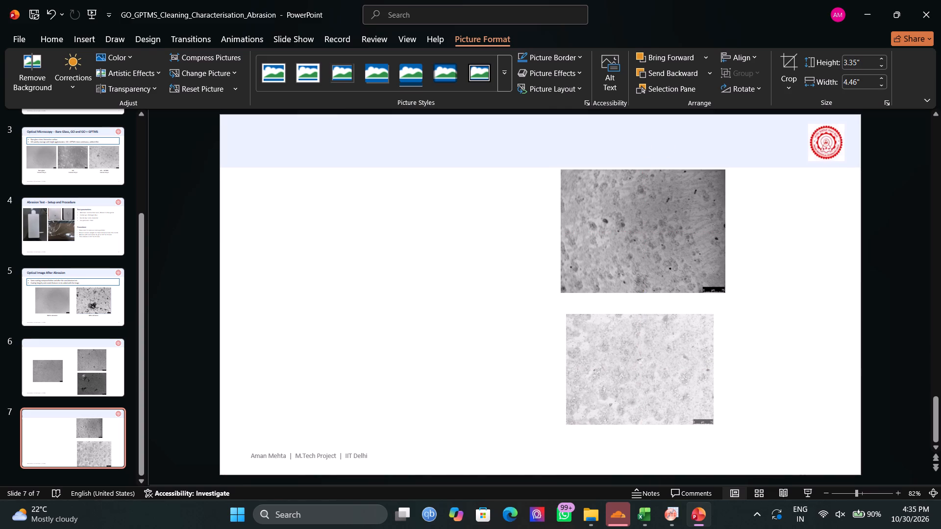
drag(718, 414, 744, 427)
drag(673, 404, 653, 403)
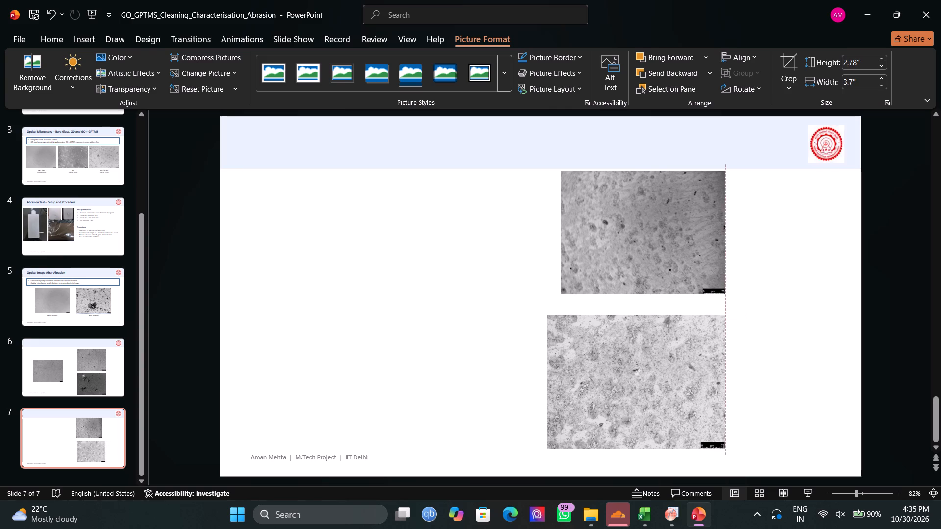
Enlarge slide 7's upper picture from its lower-left corner to match the lower picture's size, with their left edges aligned.
click(644, 265)
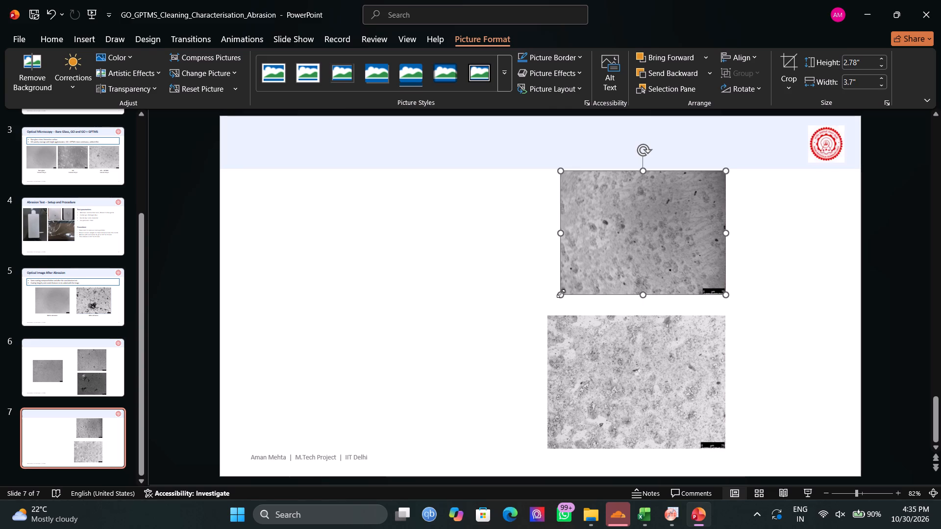
drag(560, 293, 551, 299)
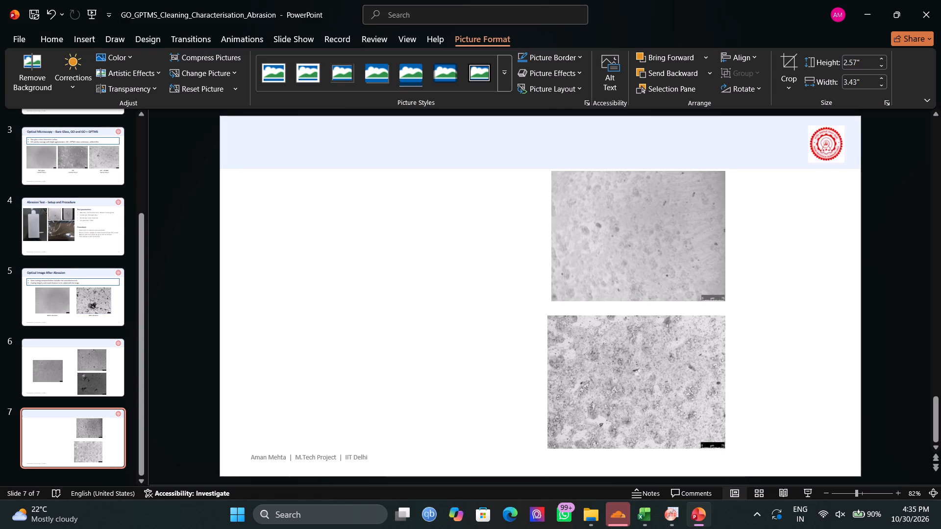
drag(551, 299, 550, 298)
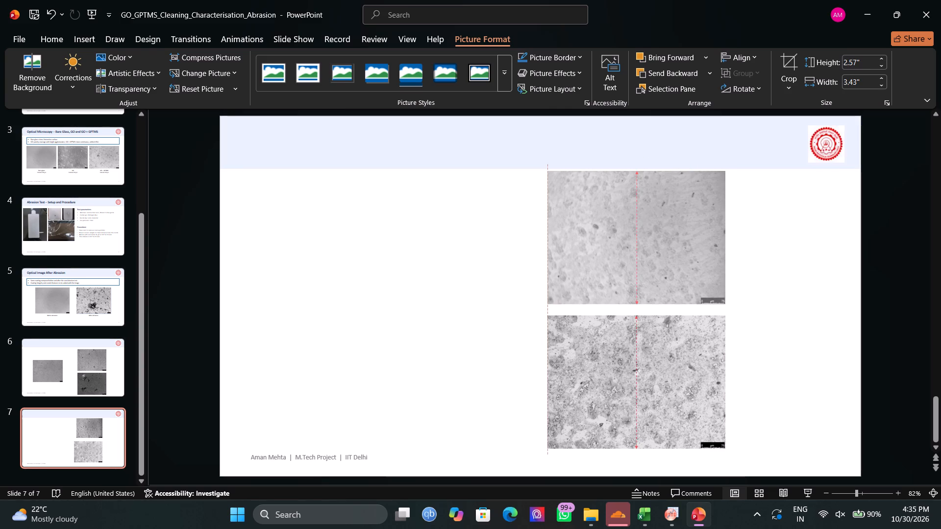
drag(550, 298, 550, 297)
click(758, 383)
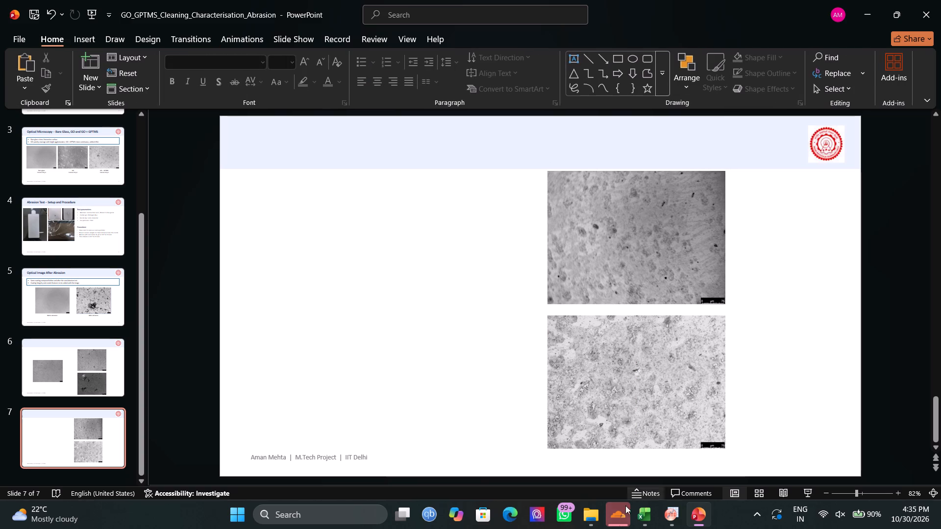
Close the Cloudflare WARP update window without downloading the new version.
click(595, 516)
right_click(595, 516)
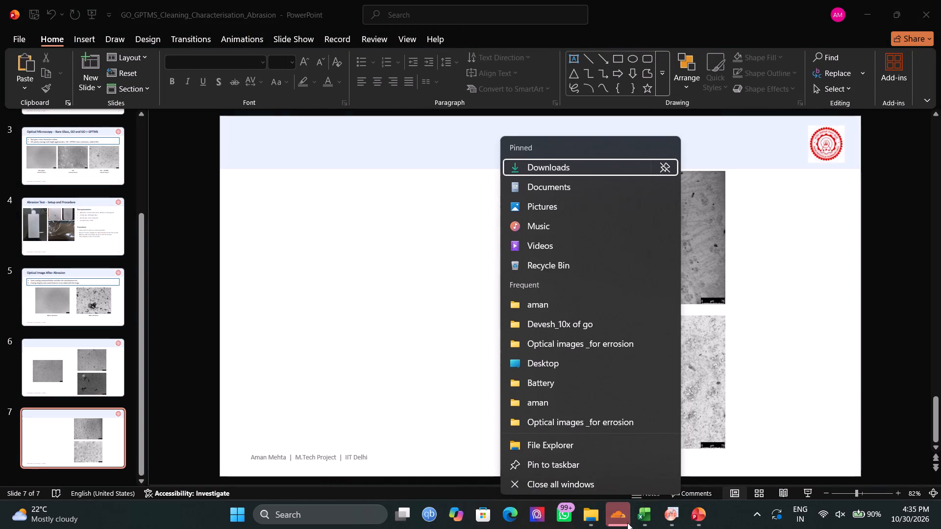
click(613, 517)
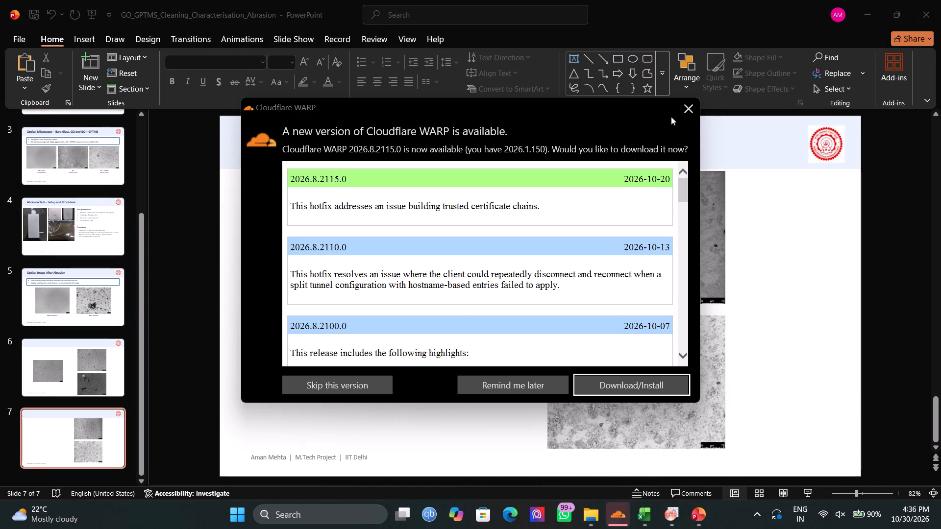
click(683, 111)
From the Optical images _for errosion folder, open Devesh_Go GPTMS004 in Photos and compare it with the other Go GPTMS and Clean Glass images.
click(610, 509)
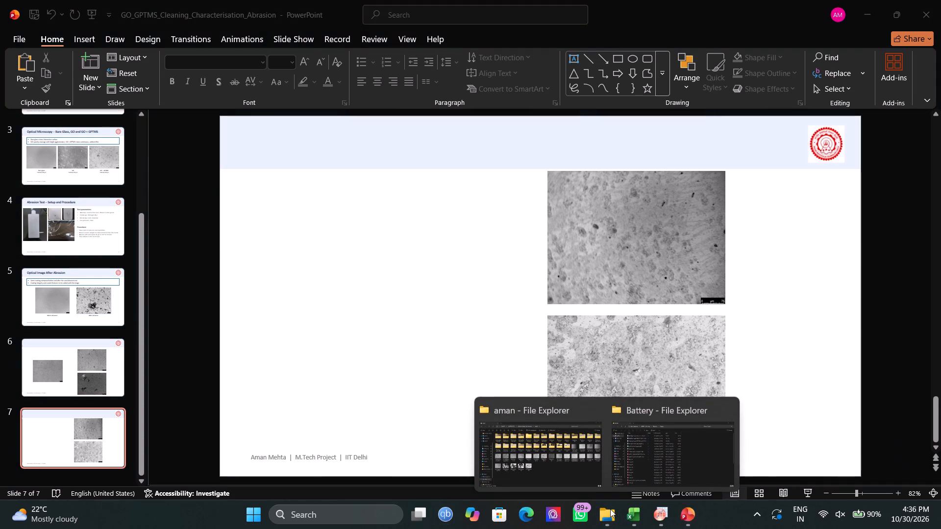
click(553, 423)
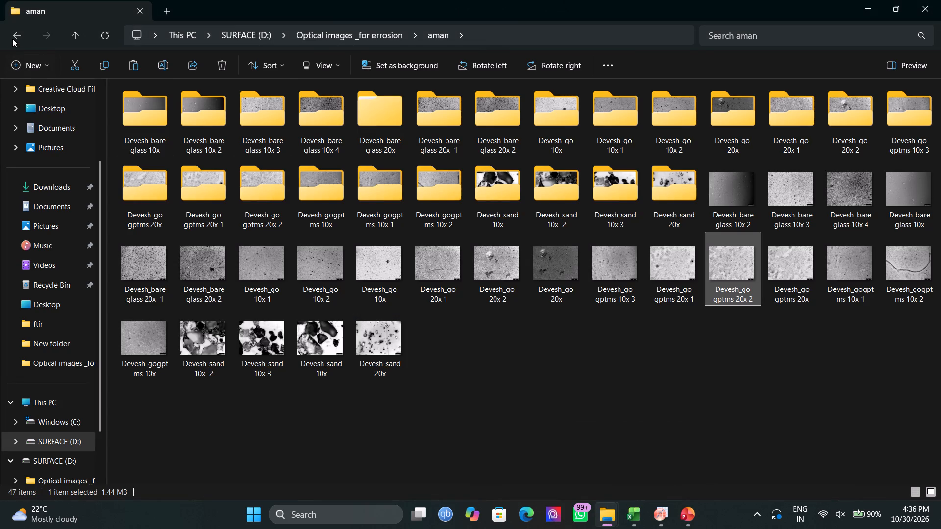
click(15, 35)
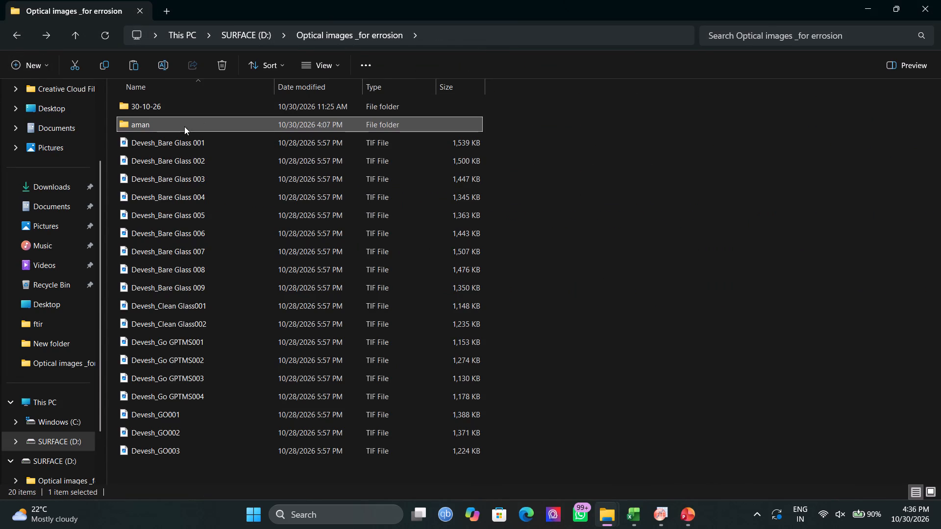
double_click(156, 110)
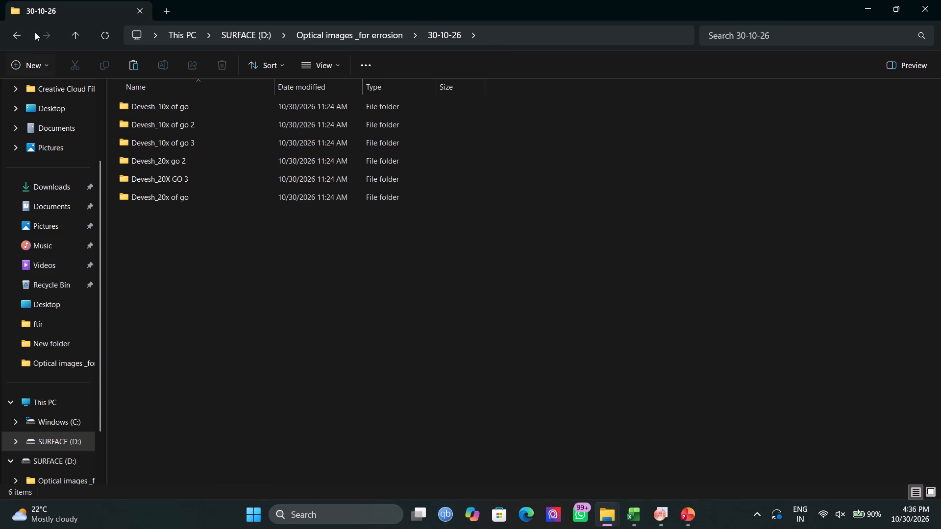
click(22, 32)
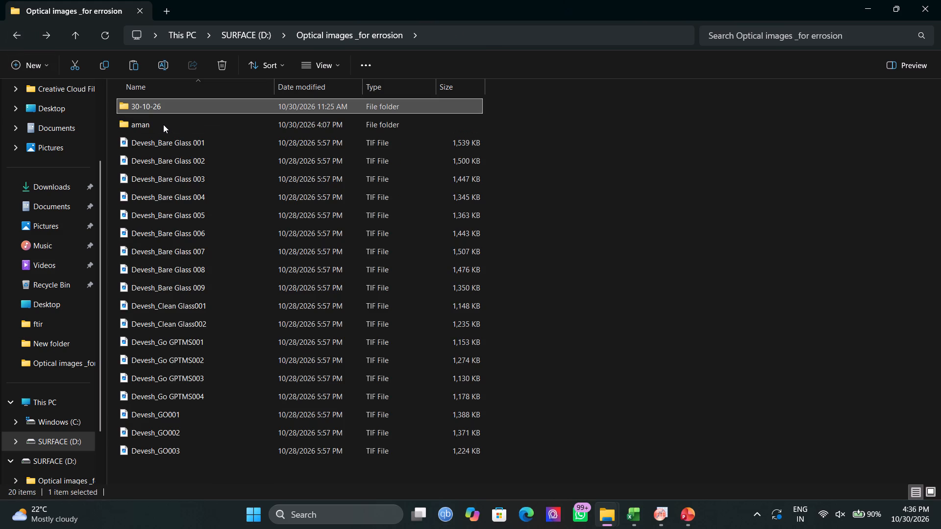
double_click(168, 401)
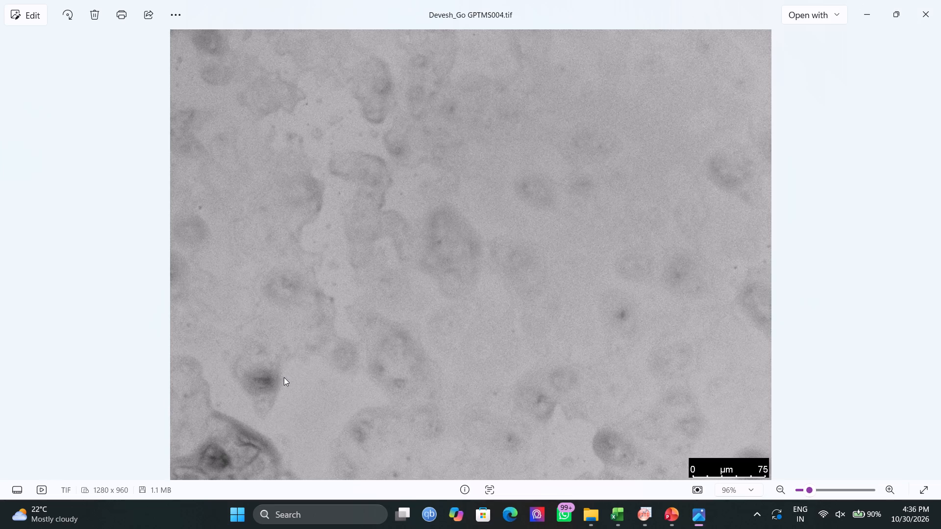
key(Left)
key(Left)
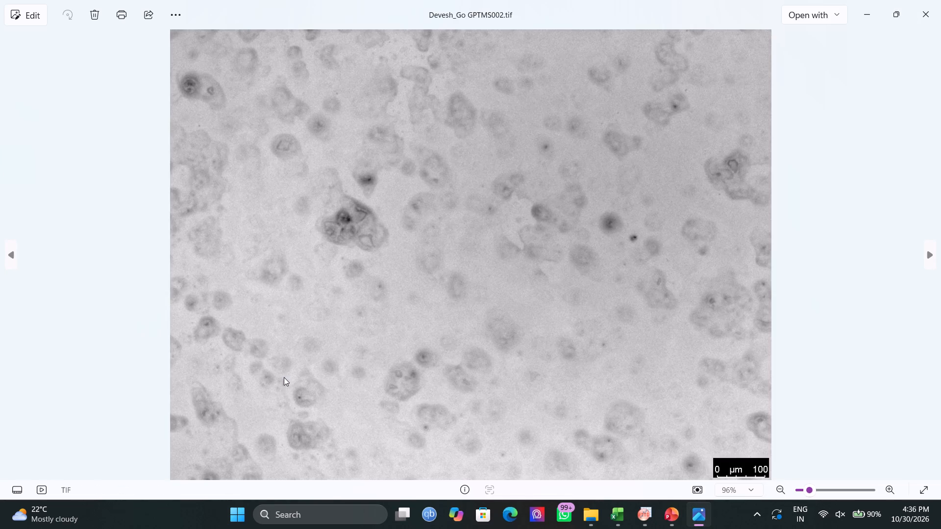
key(Left)
key(Left)
key(Left)
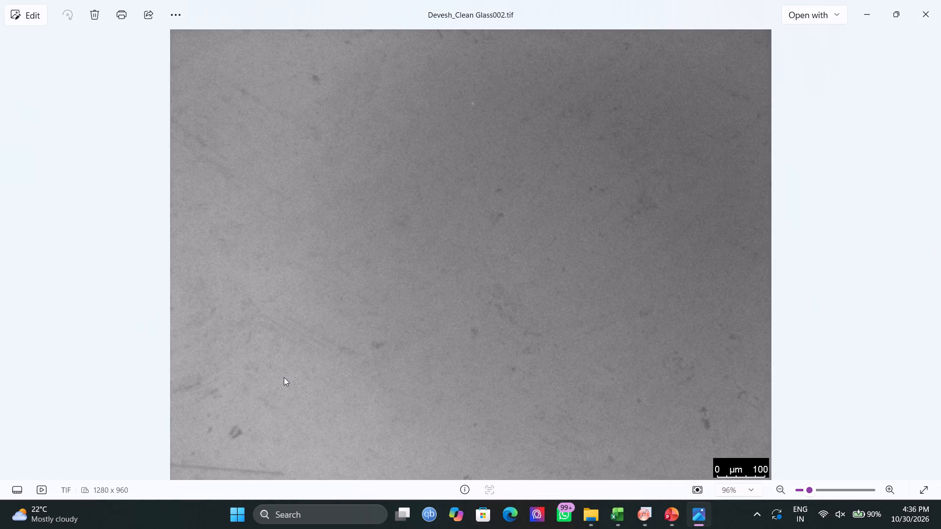
key(Left)
key(Right)
key(Right)
key(Right)
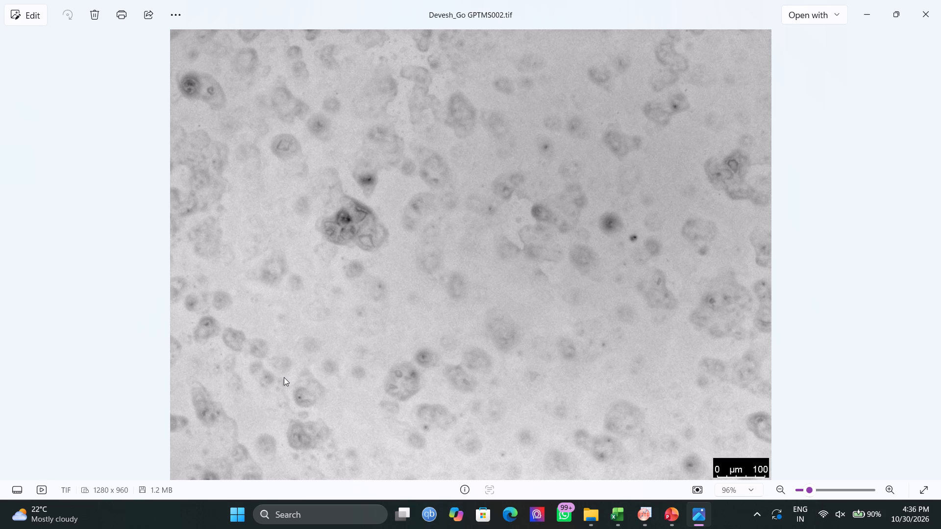
key(Right)
key(Left)
key(Right)
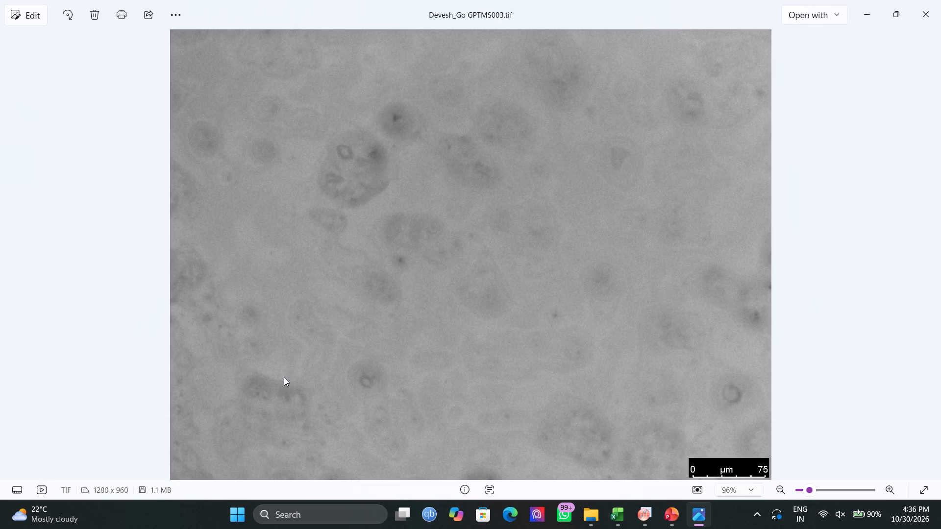
Compare the Devesh_GO001, GO002 and GO003 images with the Devesh_Go GPTMS002, 003 and 004 images full size.
key(Right)
key(Right)
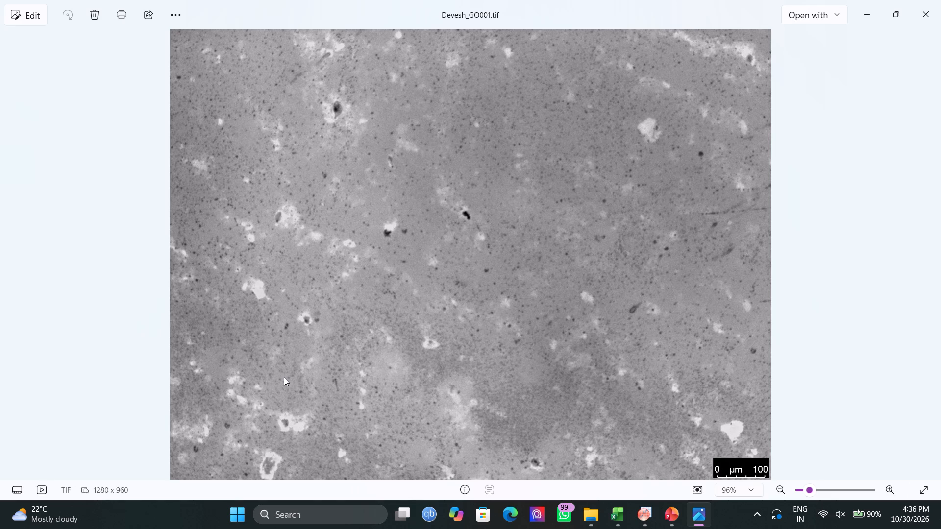
key(Right)
key(Right)
key(Left)
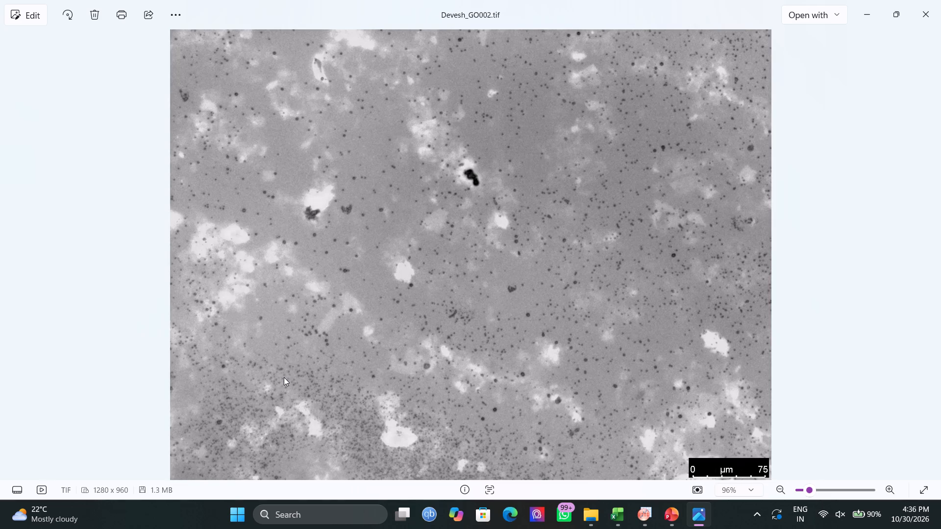
key(Left)
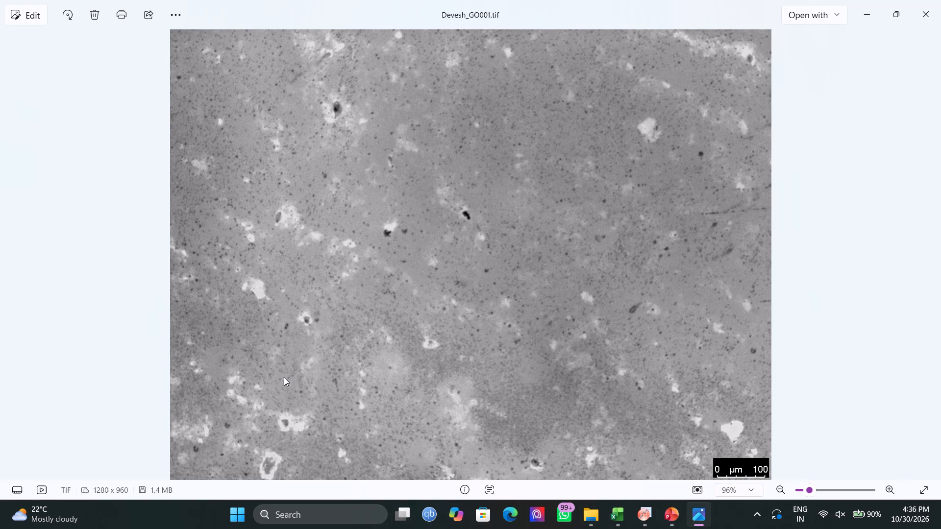
key(Left)
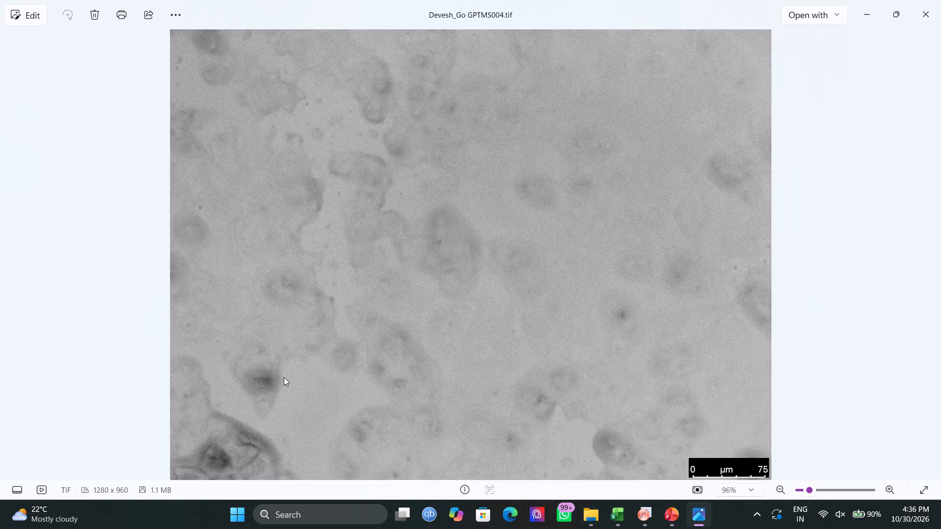
key(Left)
key(Left)
key(Right)
key(Right)
key(Right)
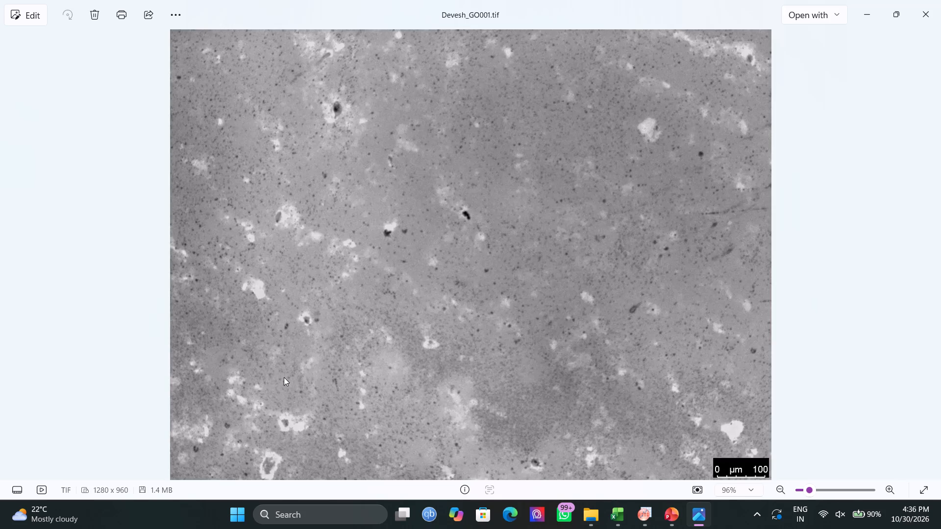
key(Right)
key(Right)
key(Right)
key(Right)
key(Right)
key(Left)
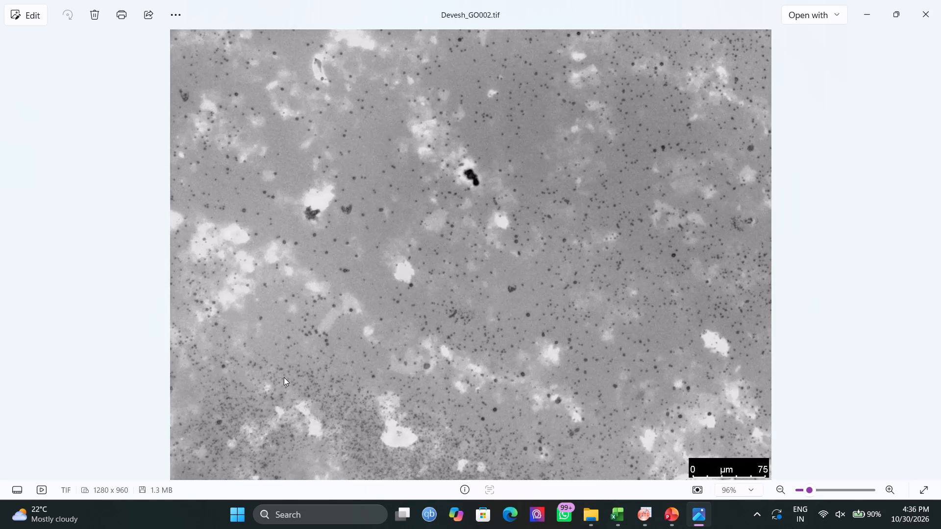
key(Left)
key(Left)
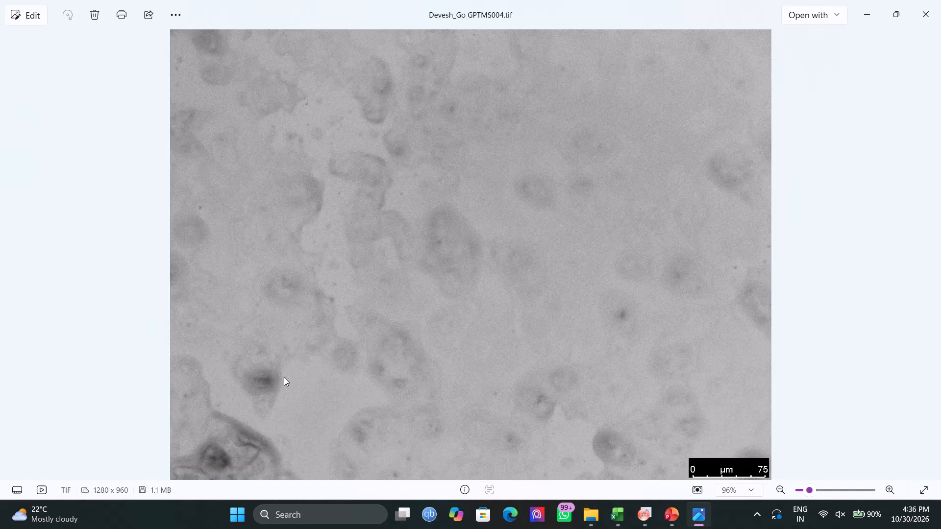
key(Left)
key(Left)
key(Left)
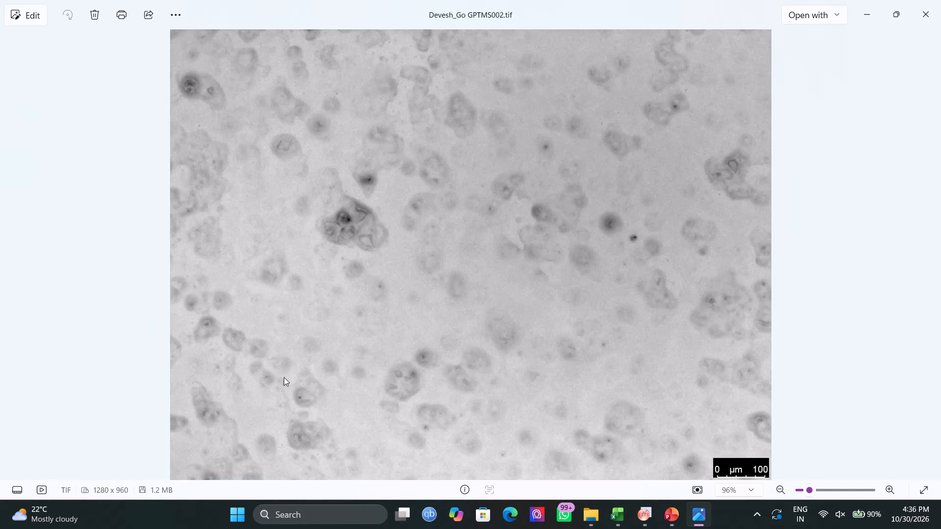
key(Right)
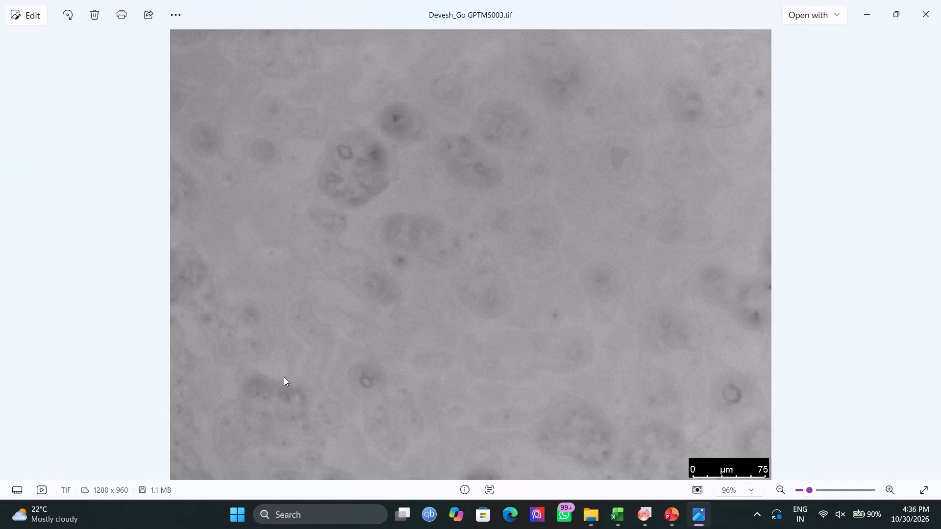
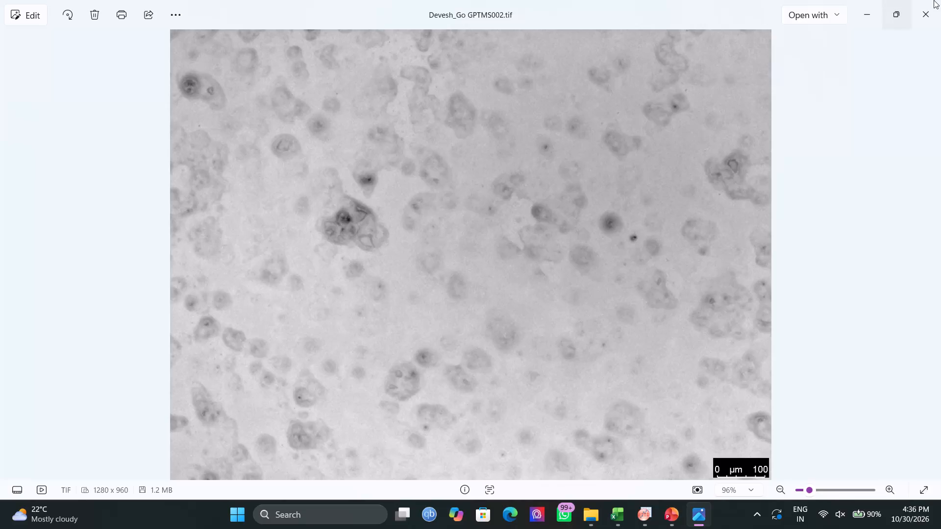
click(934, 0)
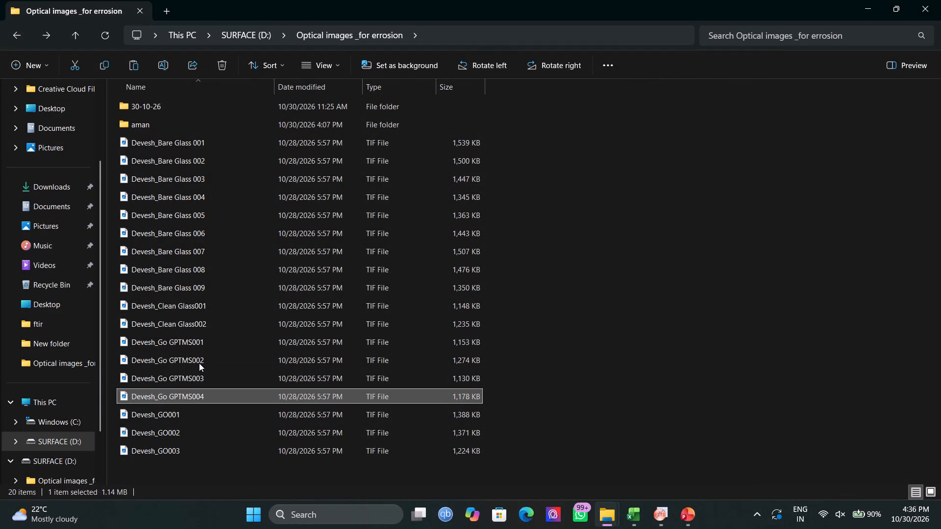
click(199, 363)
key(ctrl+c)
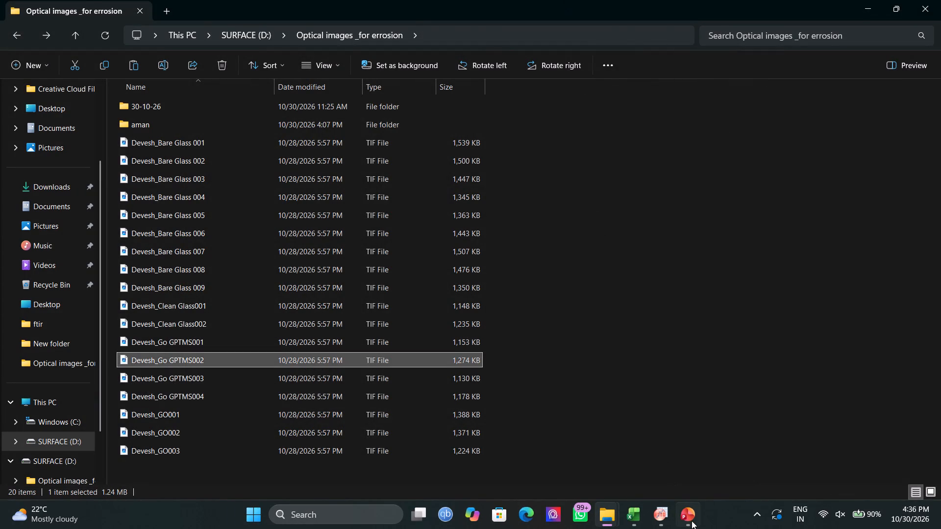
click(692, 521)
click(359, 300)
key(ctrl+v)
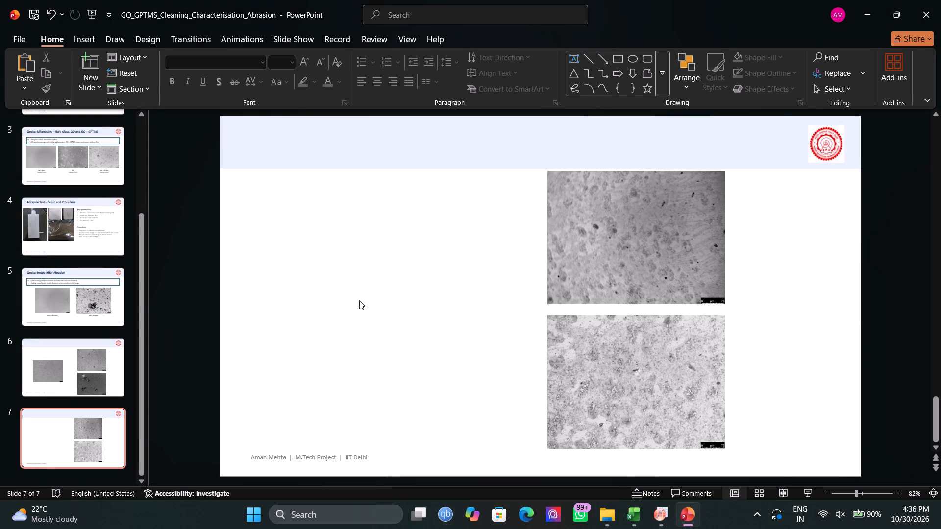
Shrink the pasted GPTMS002 picture to about 3.13" by 4.17" and place it beside the two stacked pictures, in slide 7's empty left half.
drag(778, 477, 491, 300)
drag(434, 219, 414, 251)
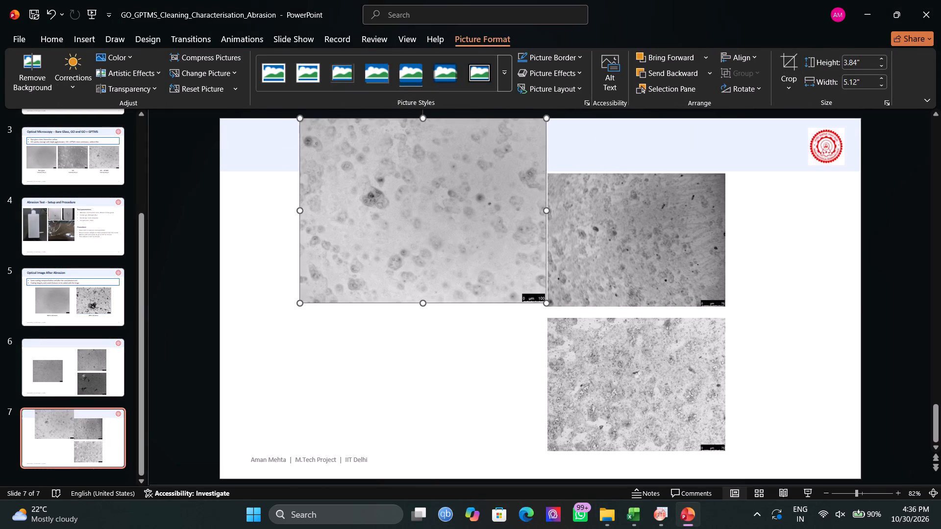
drag(414, 251, 376, 314)
drag(486, 396, 462, 385)
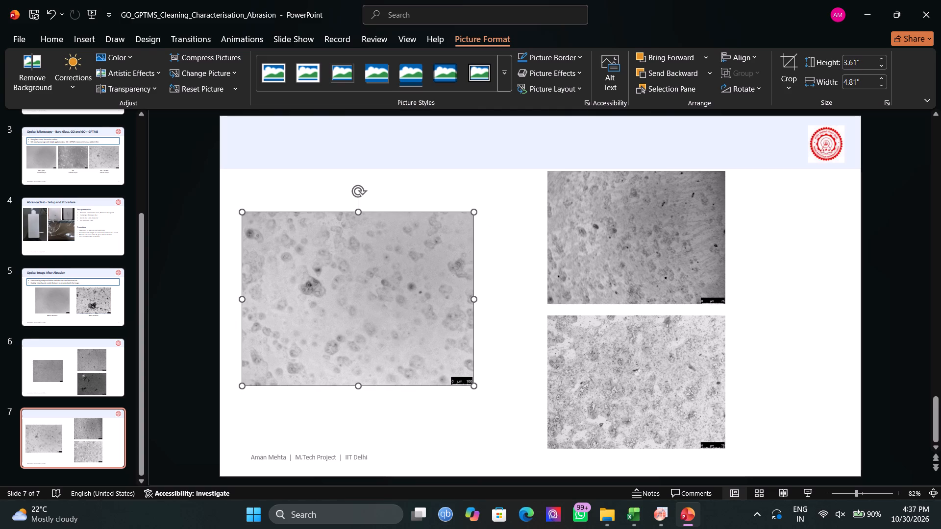
click(476, 388)
drag(472, 386, 417, 362)
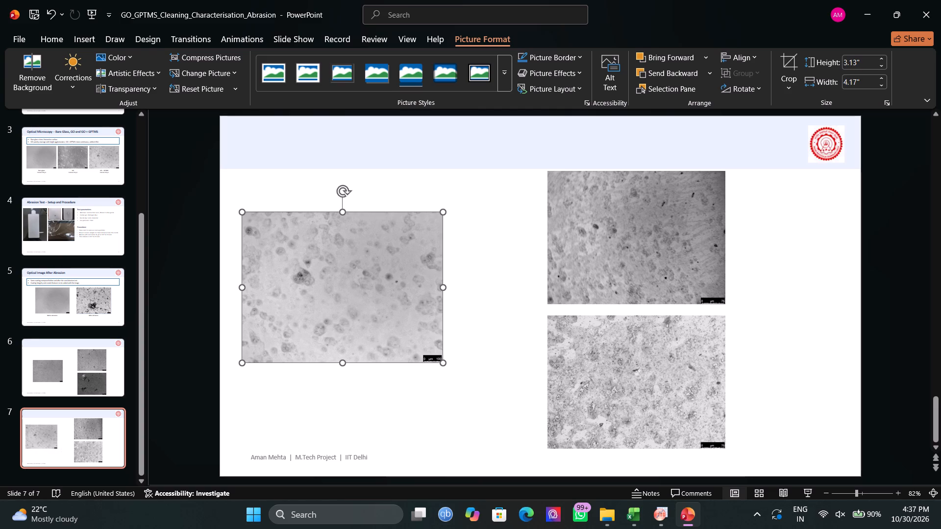
drag(380, 318, 404, 330)
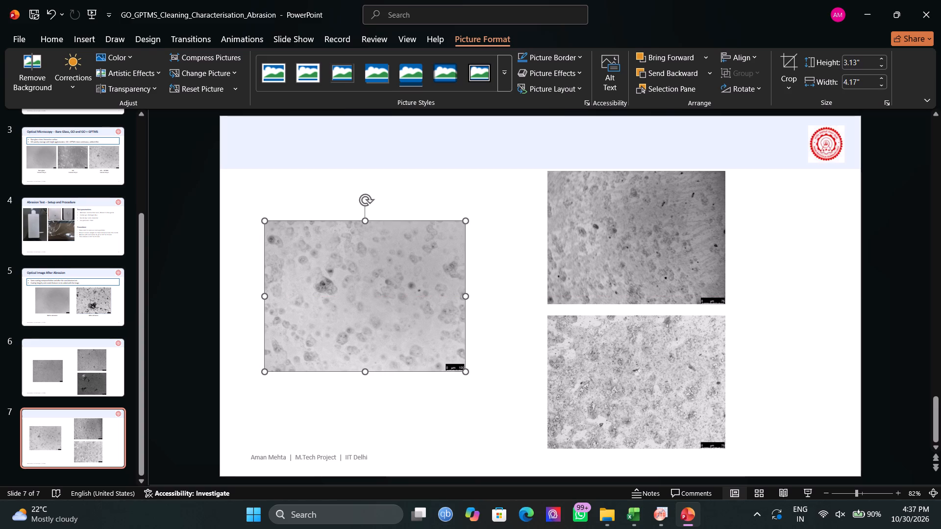
click(395, 307)
Copy slide 5's title text "Optical Image After Abrasion" and paste it into slide 6's empty header band.
click(69, 344)
click(82, 296)
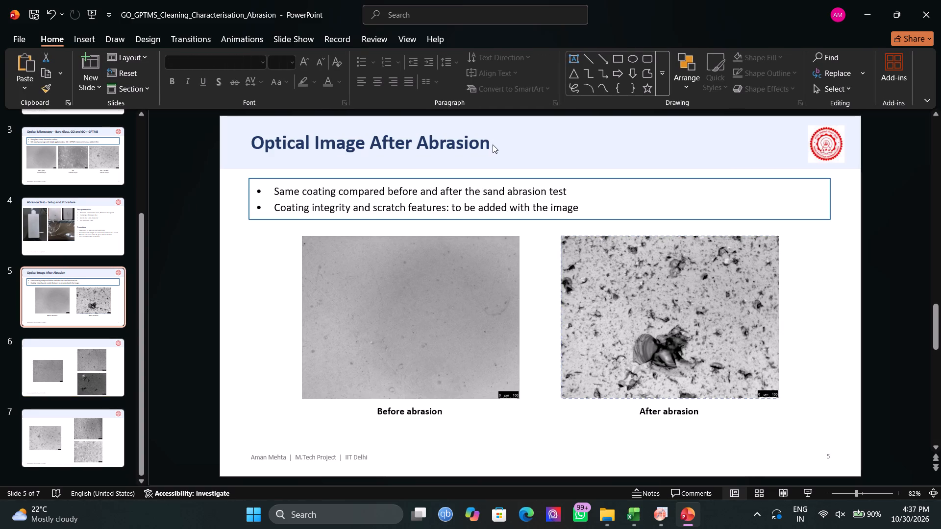
drag(495, 144, 422, 141)
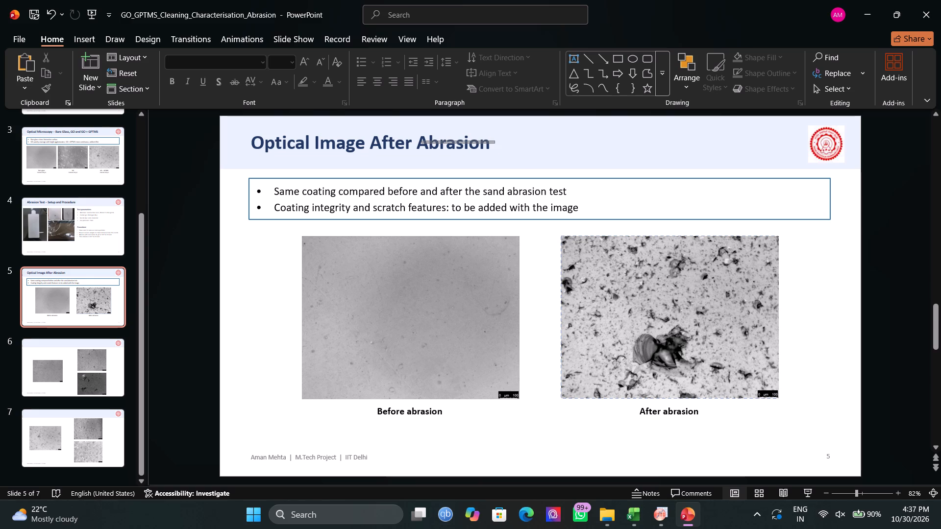
double_click(312, 138)
triple_click(479, 139)
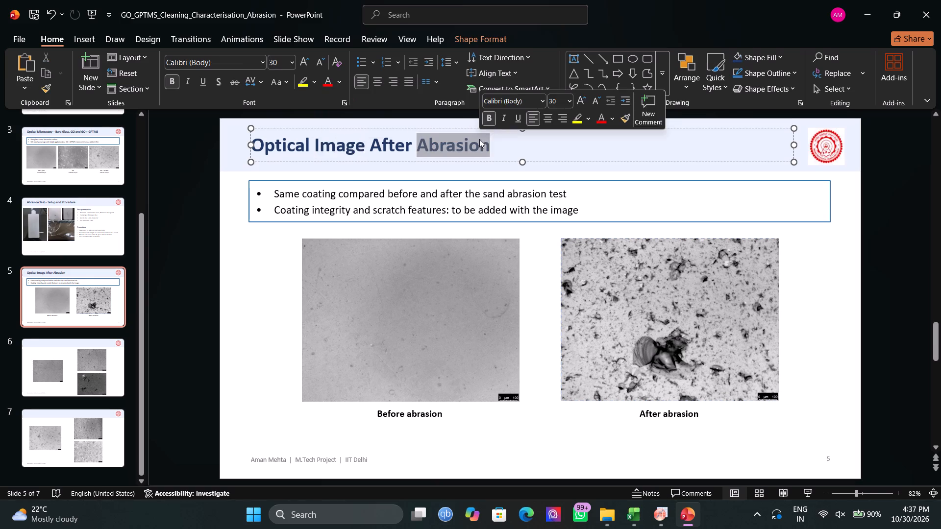
key(ctrl+c)
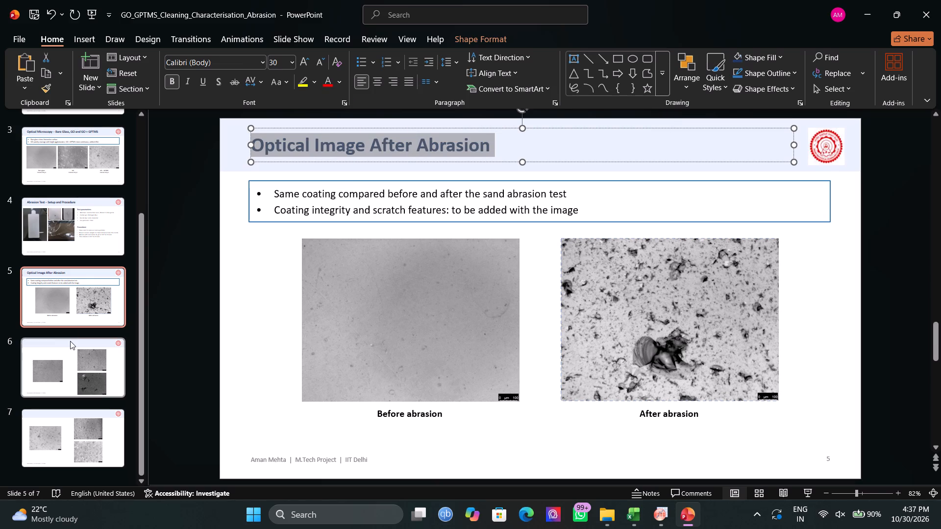
click(70, 342)
click(261, 130)
click(261, 130)
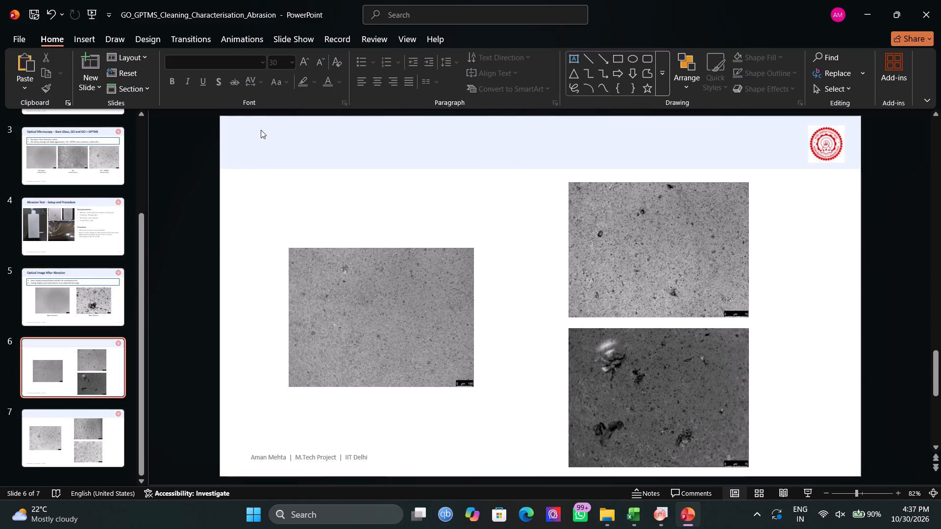
click(261, 130)
click(261, 130)
double_click(261, 130)
key(ctrl+v)
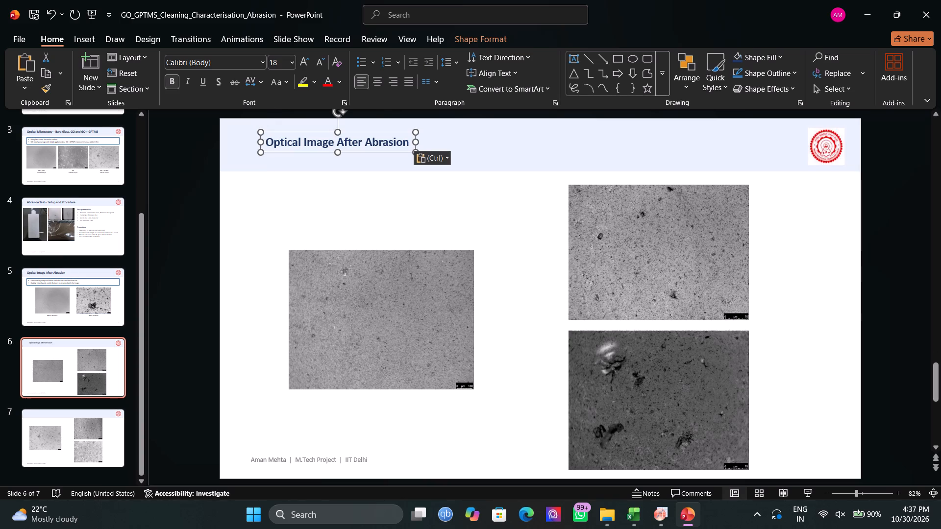
Change slide 6's title to read "Optical Image of Go After Abrasion" and widen its text box slightly.
click(302, 141)
key(Right)
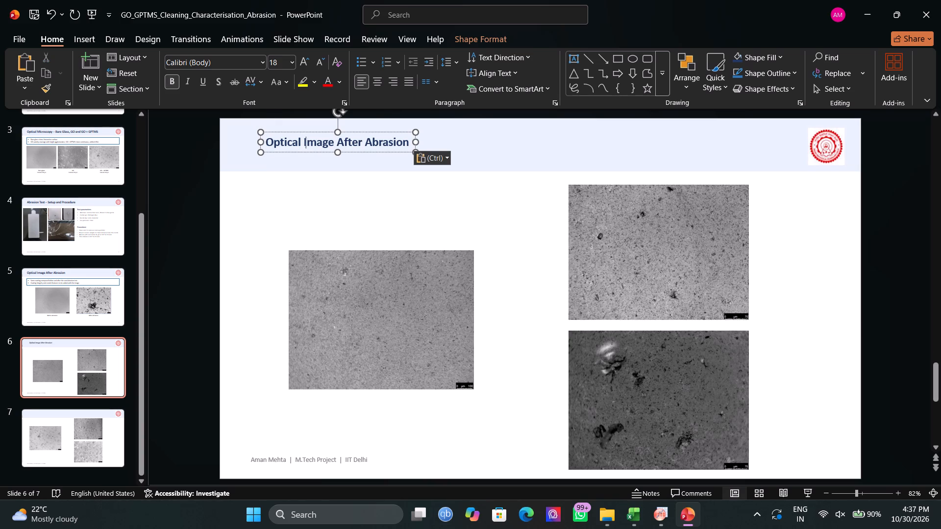
key(Right)
key(Right)
key(Right)
key(Right)
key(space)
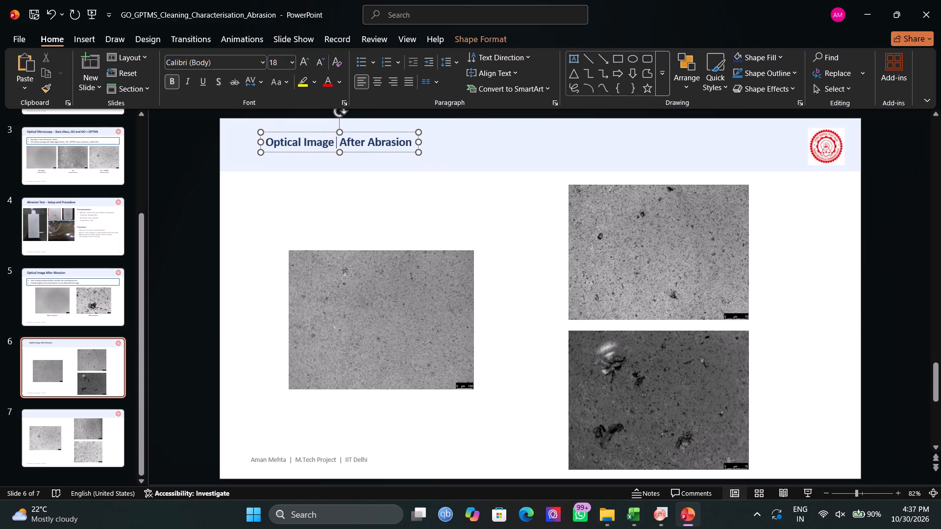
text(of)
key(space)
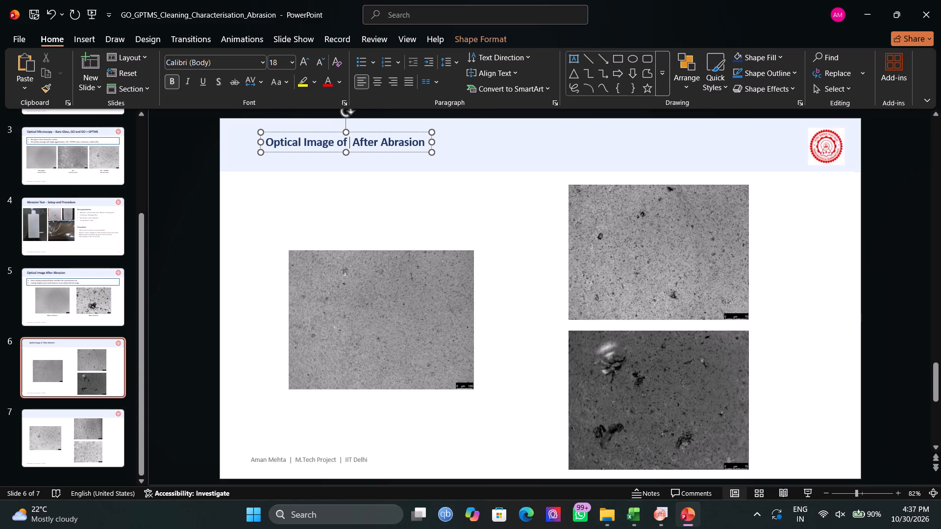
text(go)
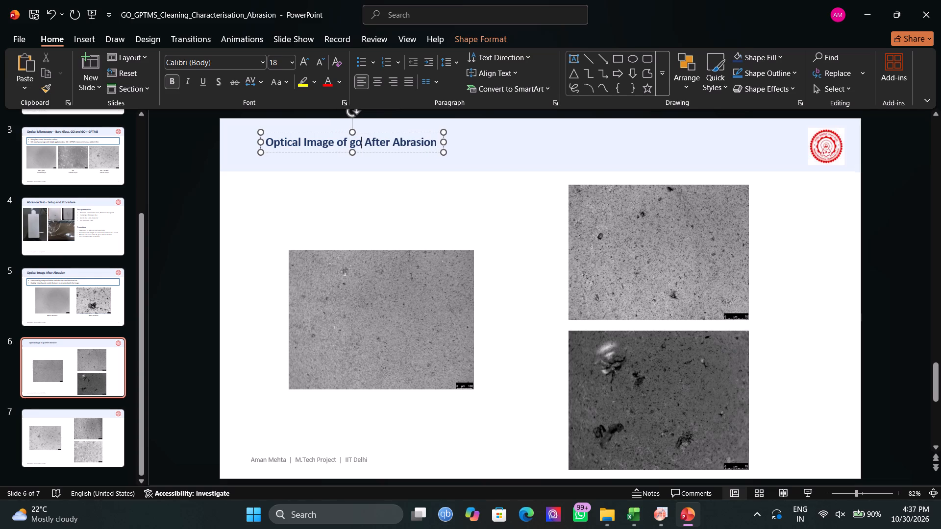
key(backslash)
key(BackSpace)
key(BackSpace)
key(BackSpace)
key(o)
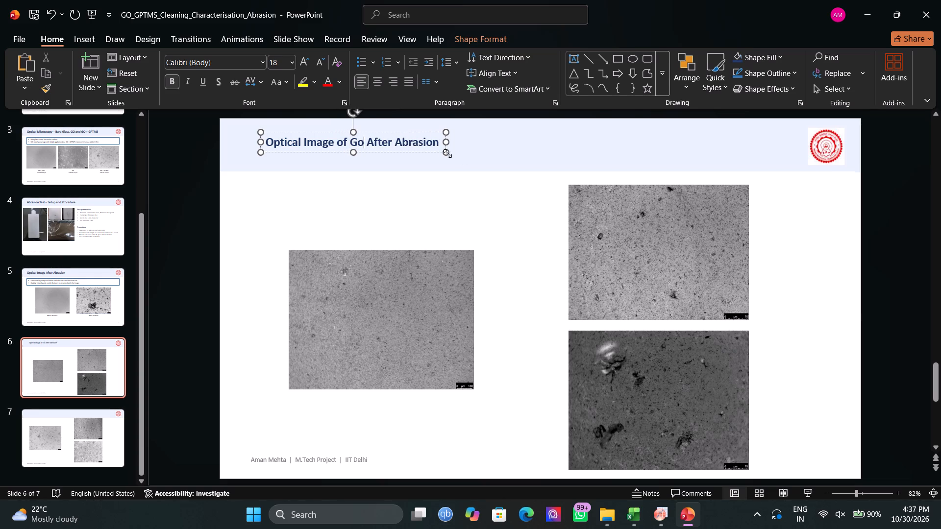
drag(448, 155, 470, 167)
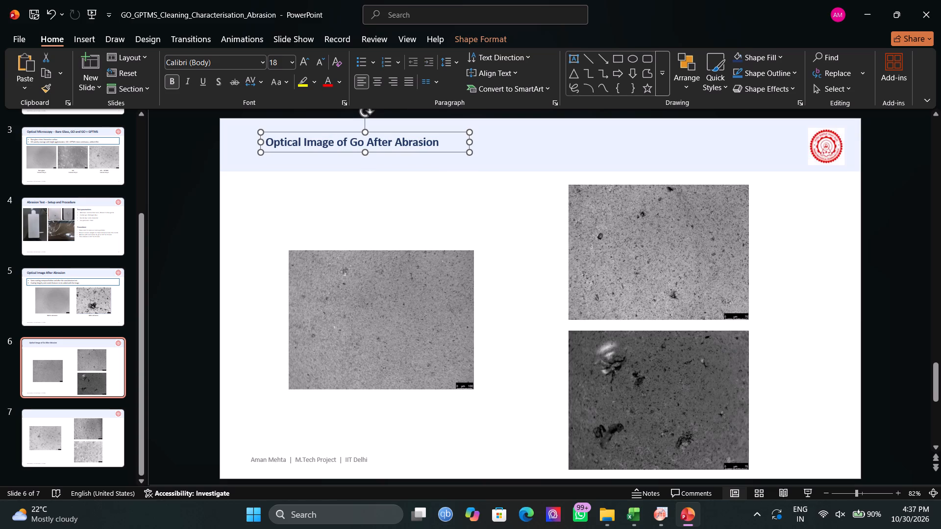
Check the font size of slide 5's title, and set slide 6's whole title text to size 28.
click(69, 316)
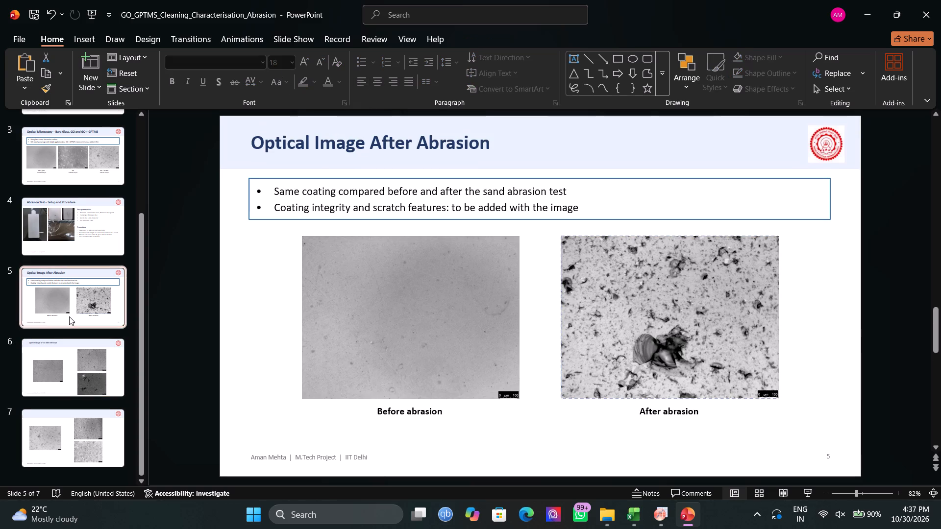
click(295, 143)
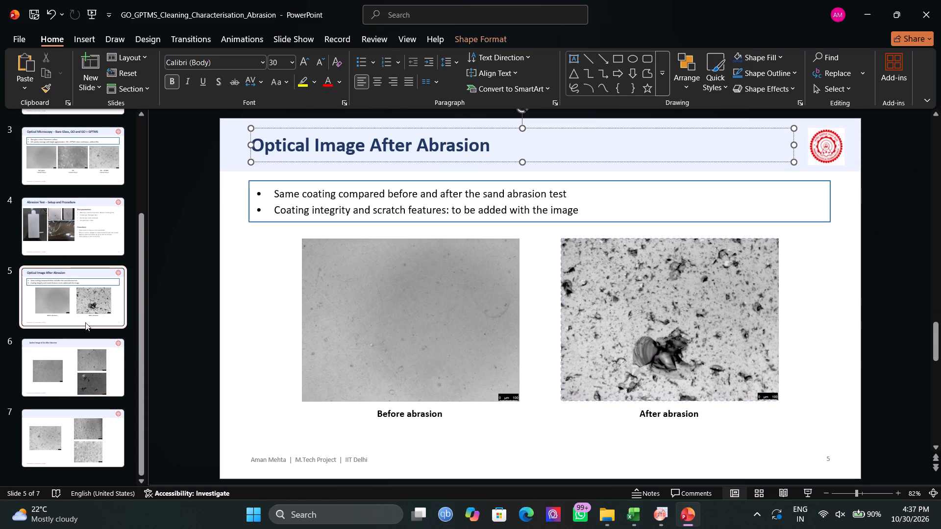
click(73, 359)
click(420, 131)
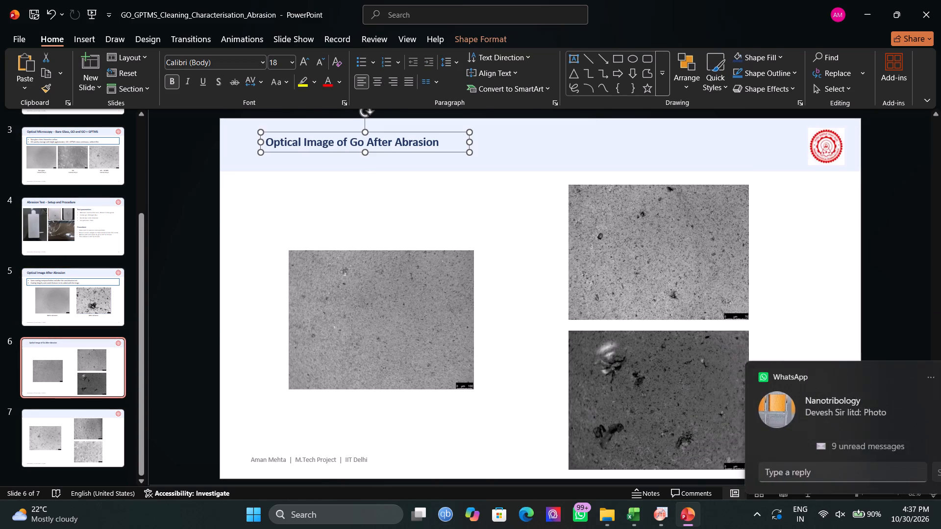
key(ctrl+a)
double_click(413, 140)
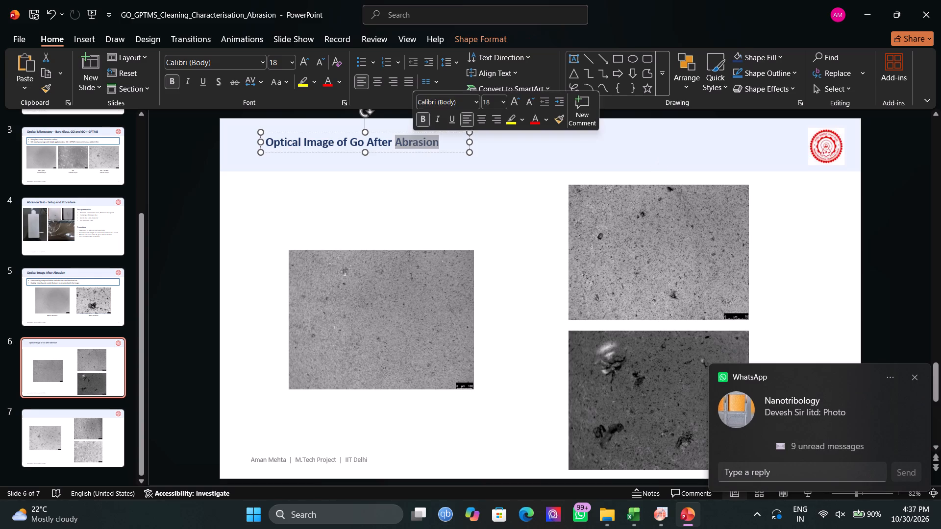
key(ctrl+a)
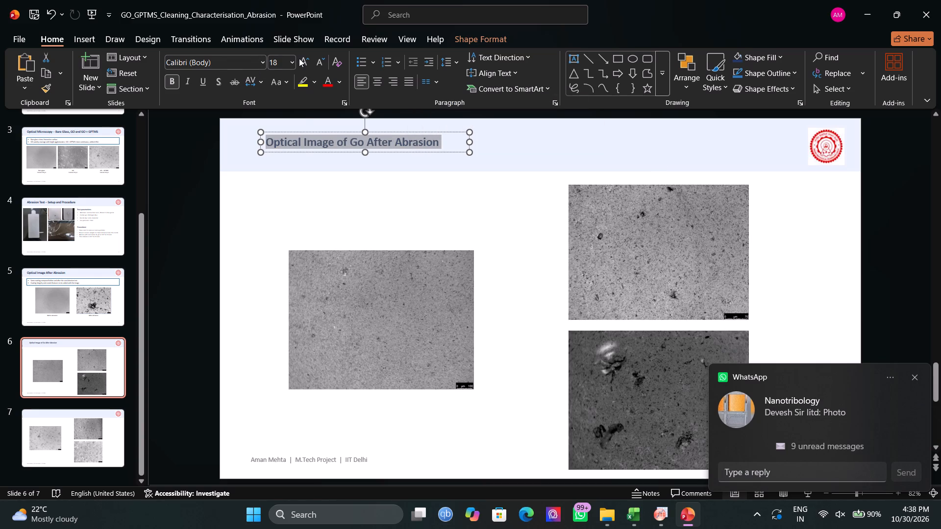
click(294, 60)
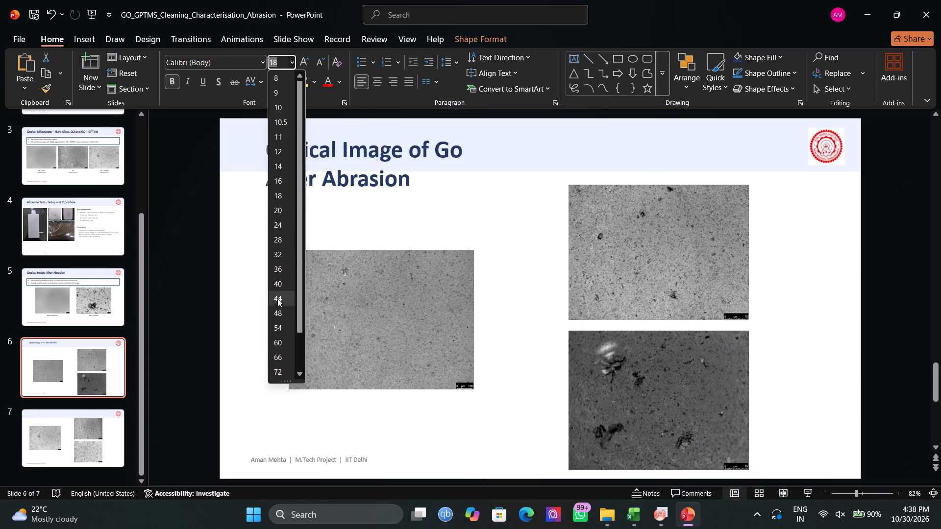
click(280, 244)
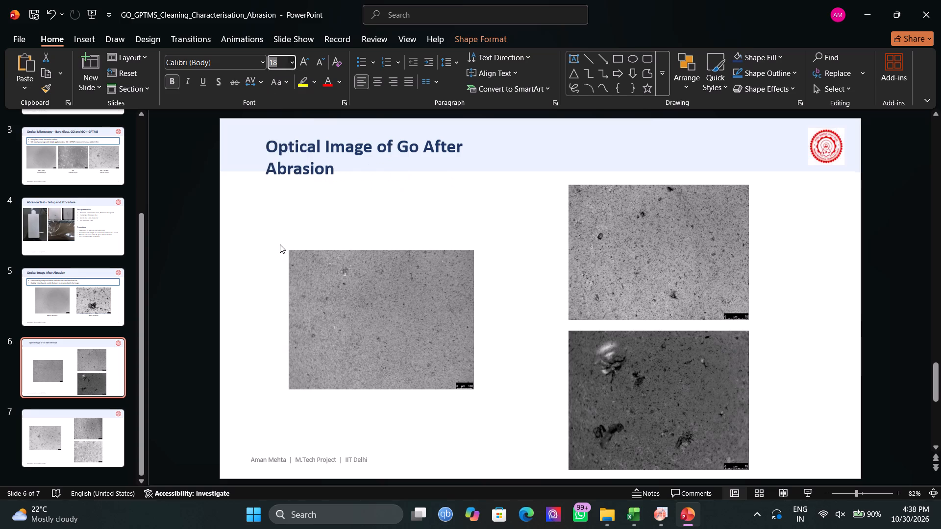
Widen slide 6's title box until the text fits on one line, and shift it toward the header band's left end.
drag(472, 158, 481, 157)
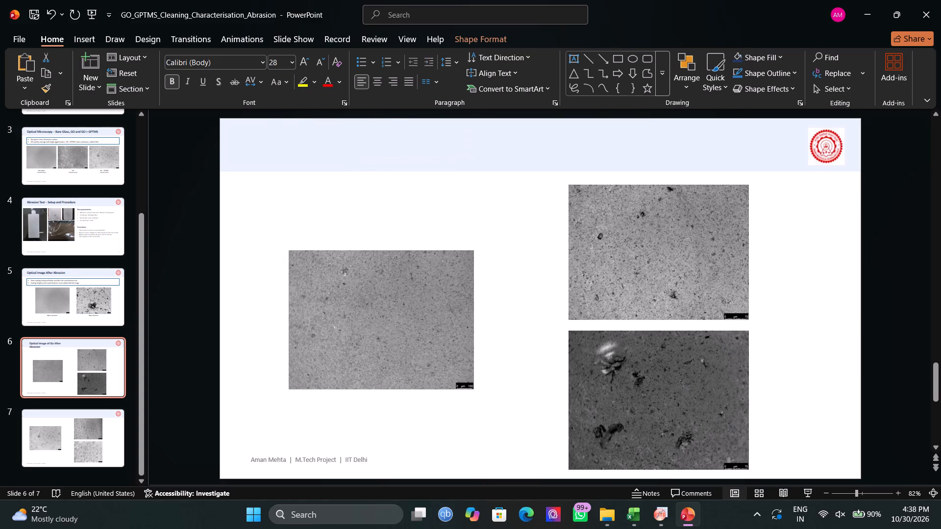
drag(481, 157, 573, 153)
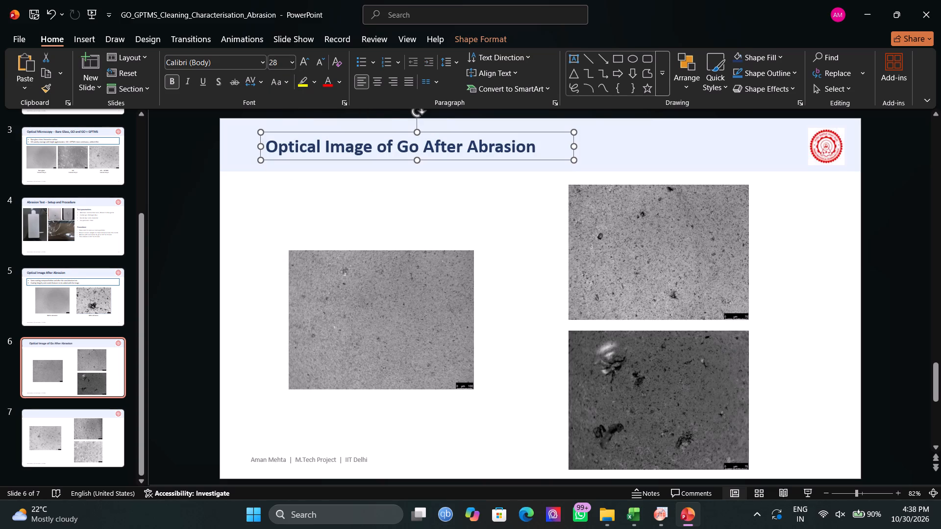
drag(453, 133, 432, 136)
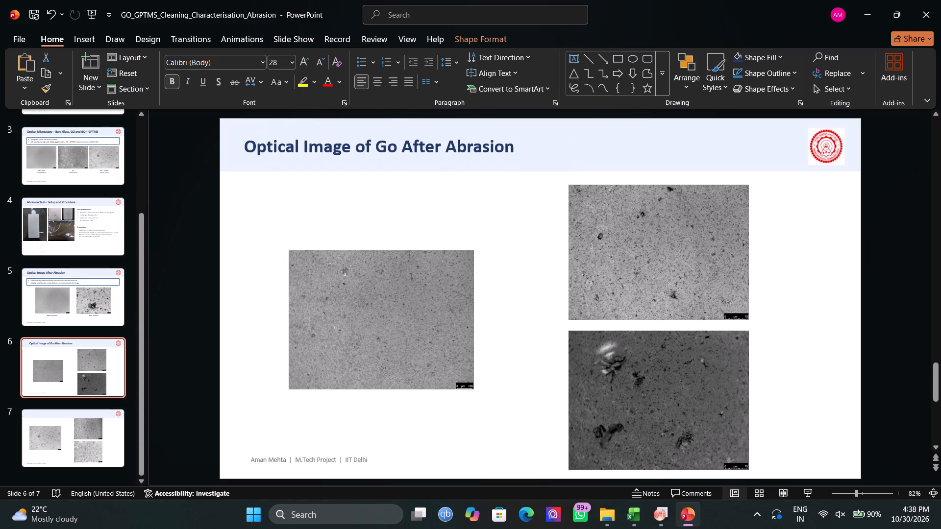
drag(432, 136, 430, 133)
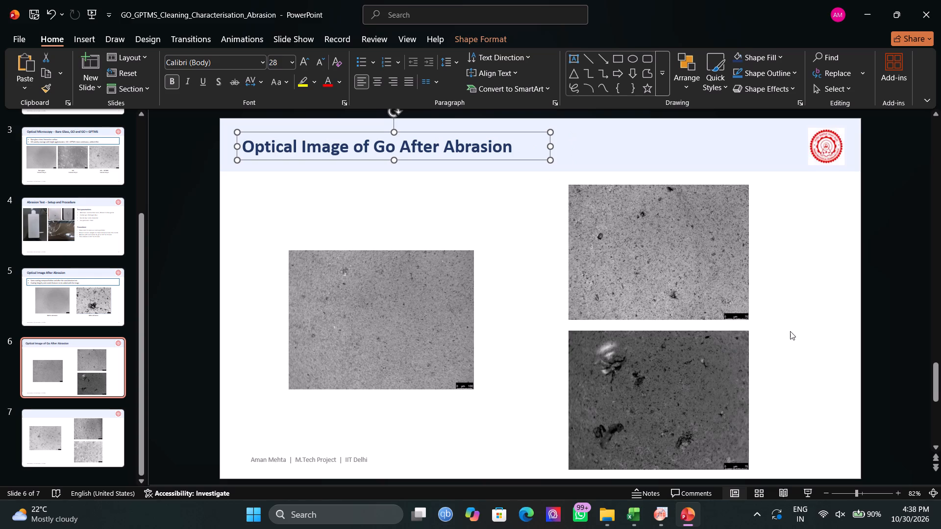
click(797, 333)
Paste the copied title text "Optical Image After Abrasion" into slide 7's empty header band.
click(98, 438)
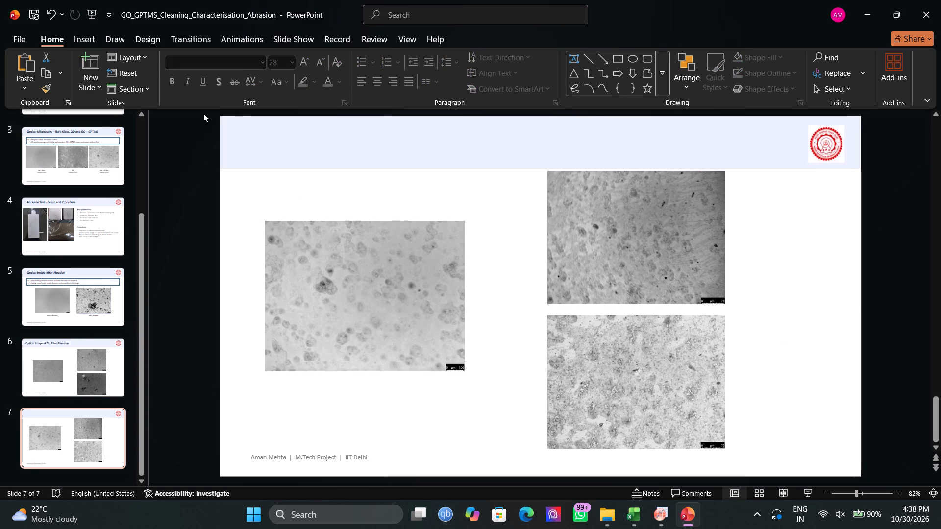
triple_click(281, 140)
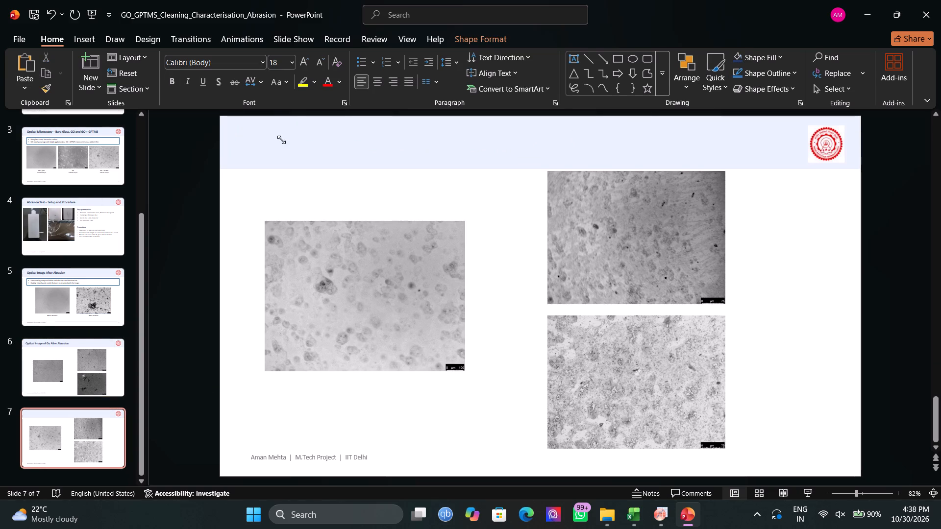
key(ctrl+v)
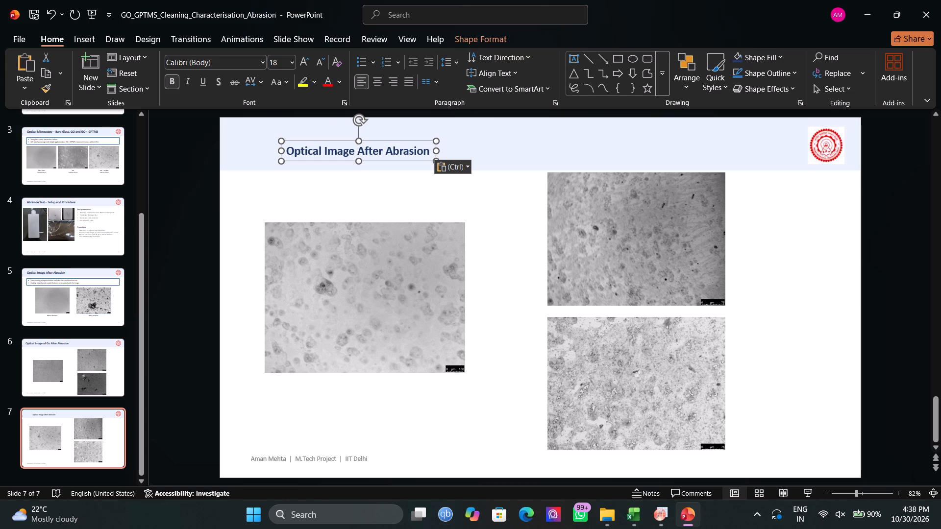
Insert "of Go+" between "Image" and "After" in slide 7's title.
click(356, 151)
key(space)
text(of)
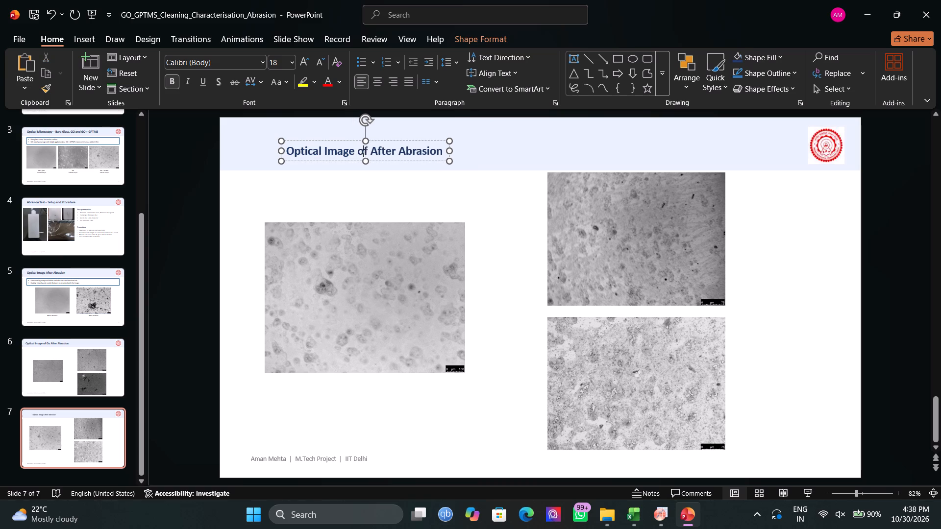
key(space)
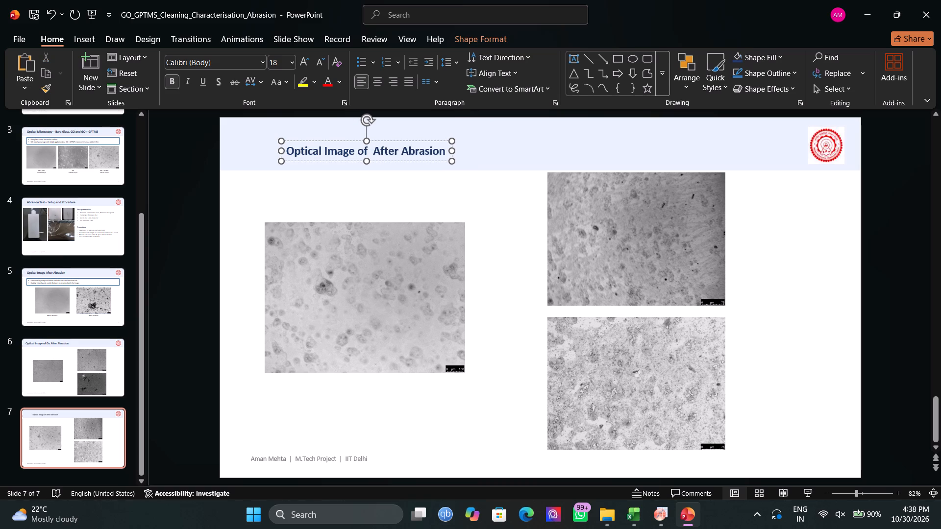
text(o)
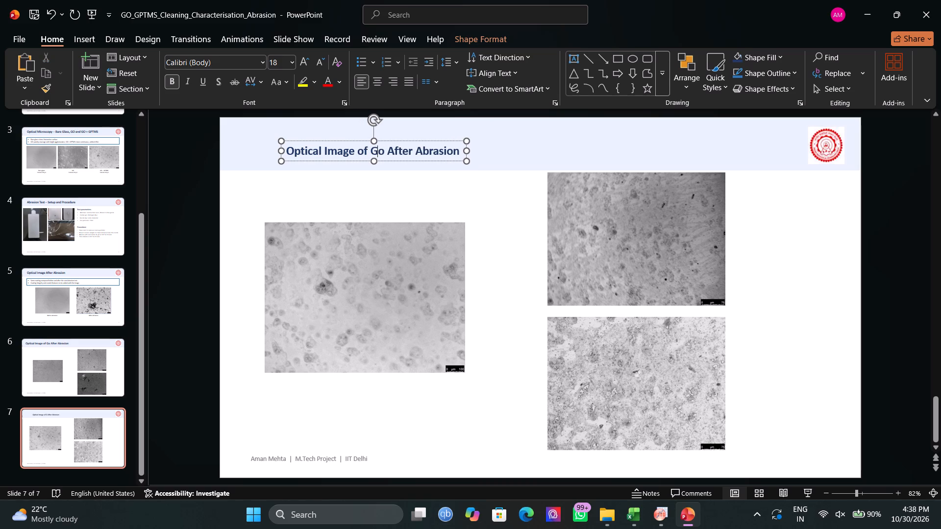
key(space)
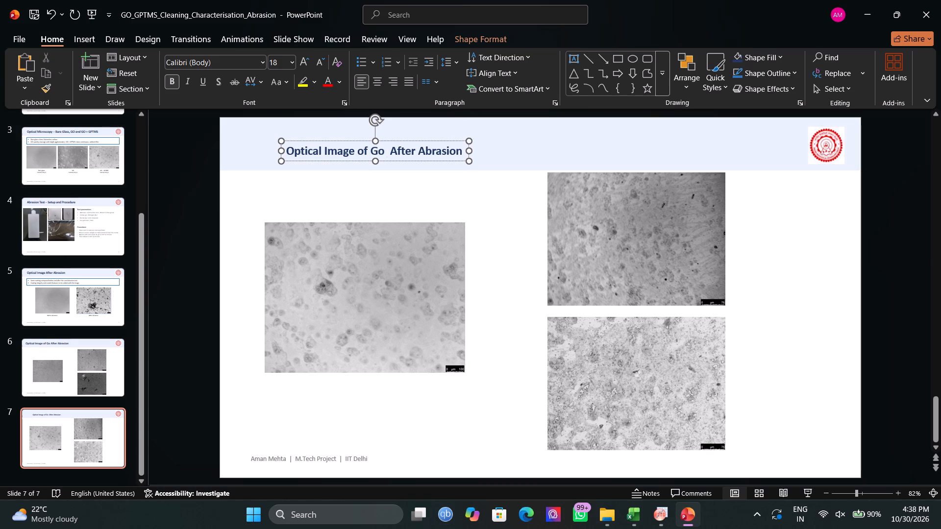
key(equal)
key(BackSpace)
text(+)
key(space)
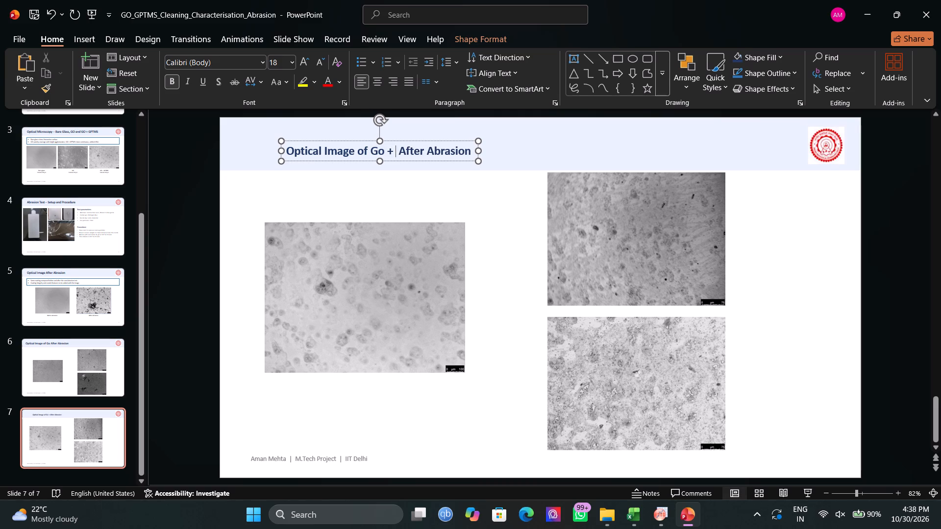
text(gpt)
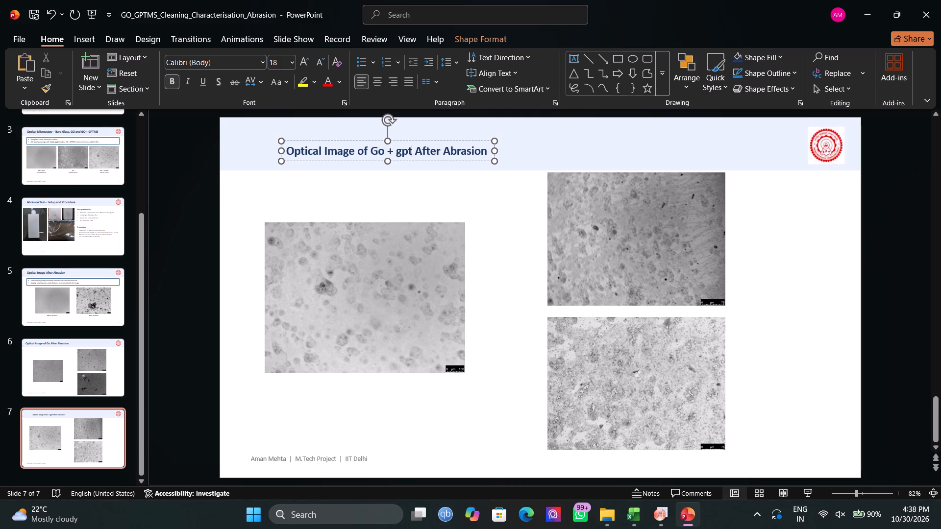
key(BackSpace)
key(BackSpace)
key(BackSpace)
key(BackSpace)
key(BackSpace)
key(BackSpace)
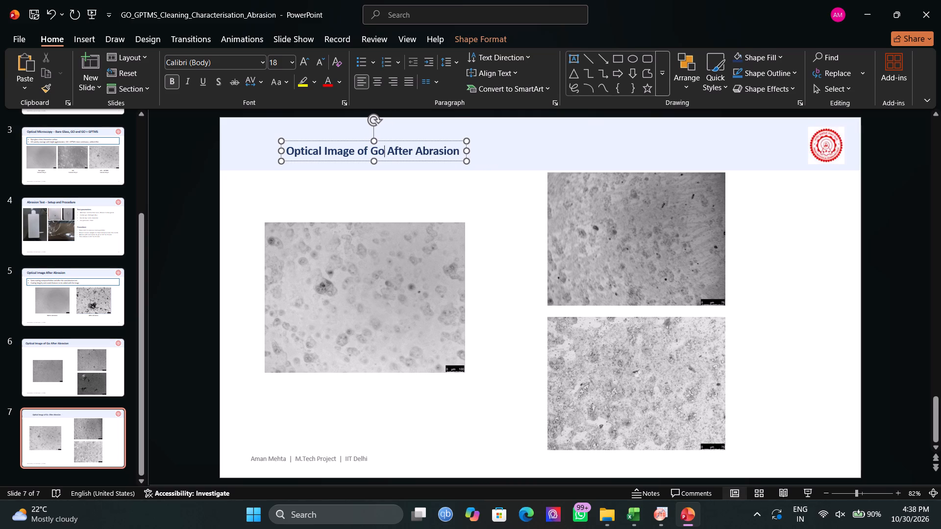
key(shift+plus)
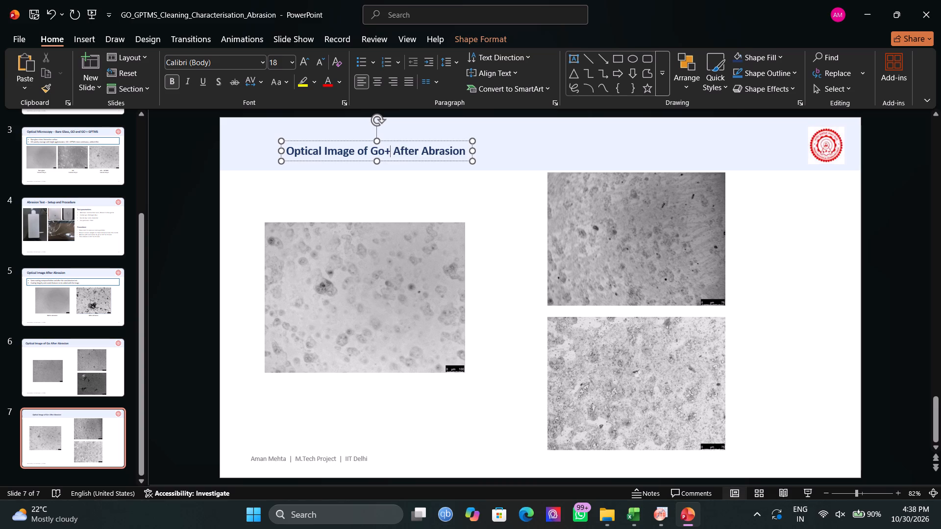
Complete the "Go+" part of slide 7's title as "Go+Gptms".
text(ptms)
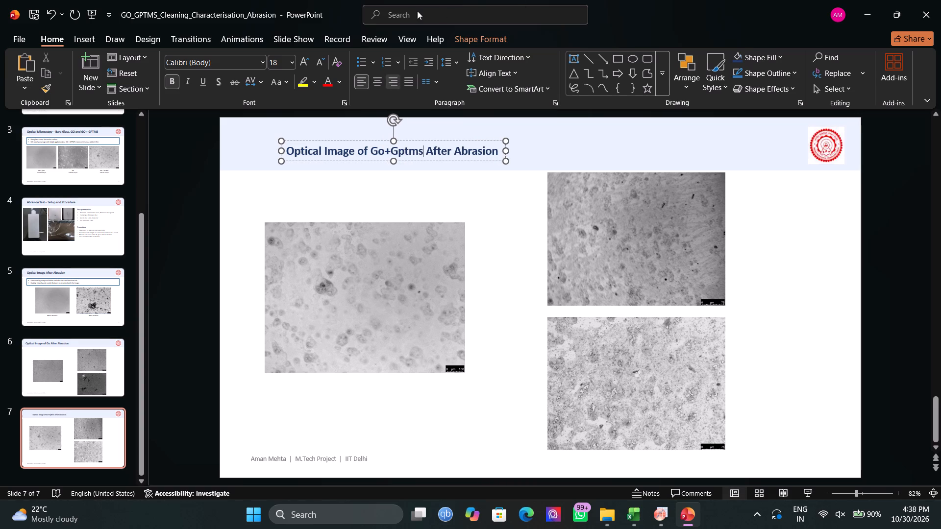
Enlarge slide 7's whole title to 28 pt and shift it toward the left end of the header band.
click(292, 65)
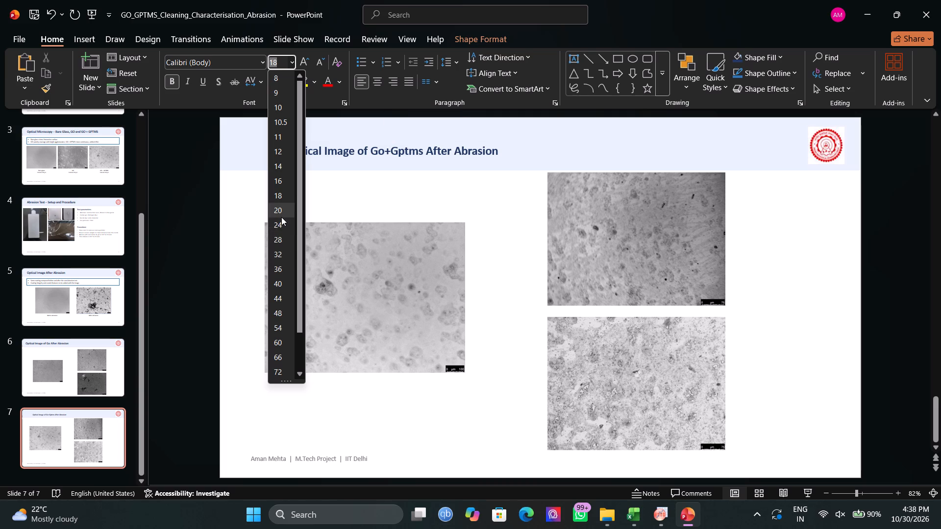
click(280, 241)
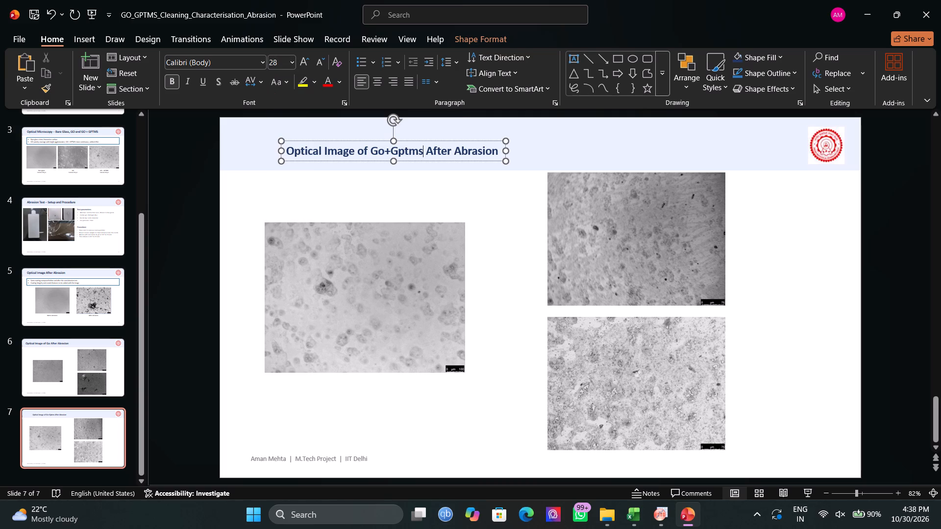
click(494, 150)
key(ctrl+a)
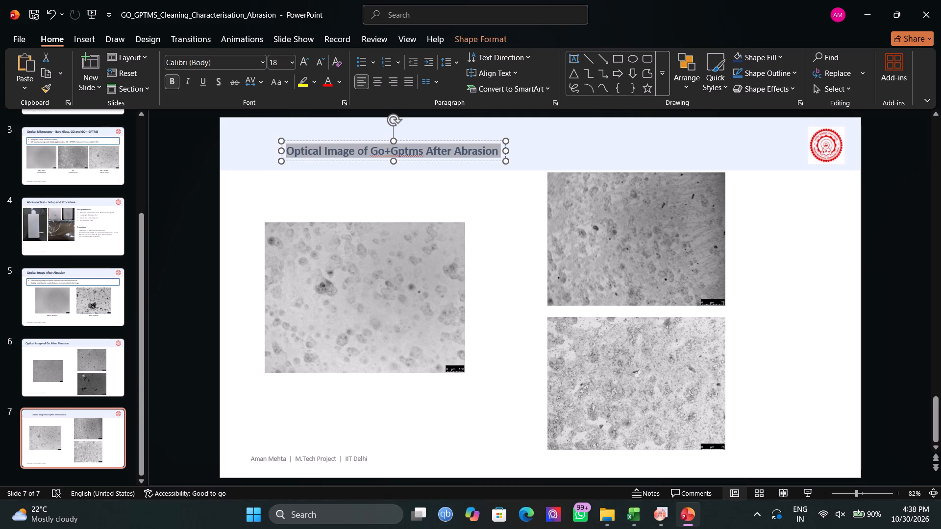
click(293, 63)
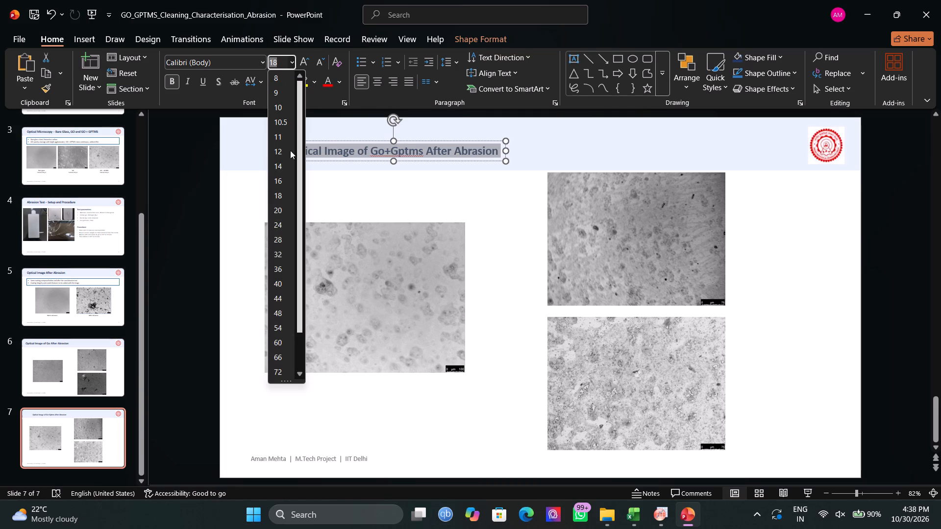
click(283, 237)
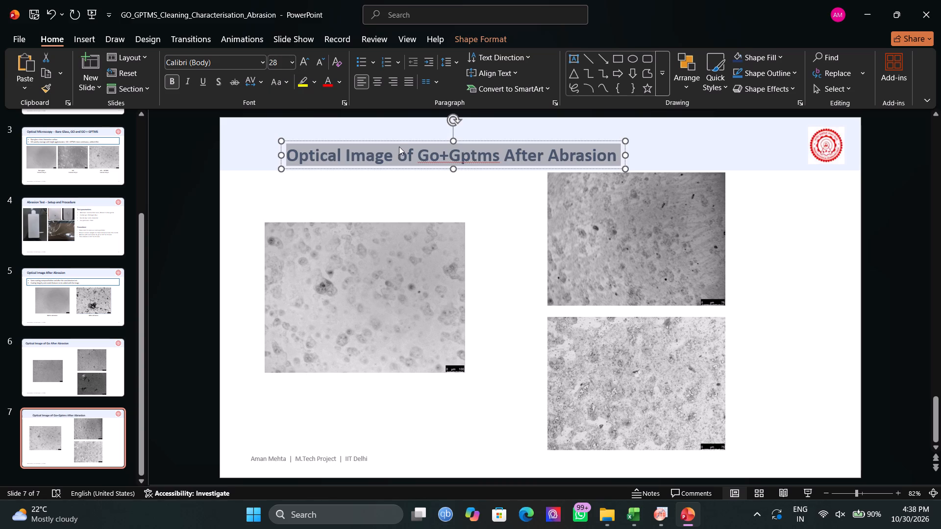
drag(400, 142, 353, 140)
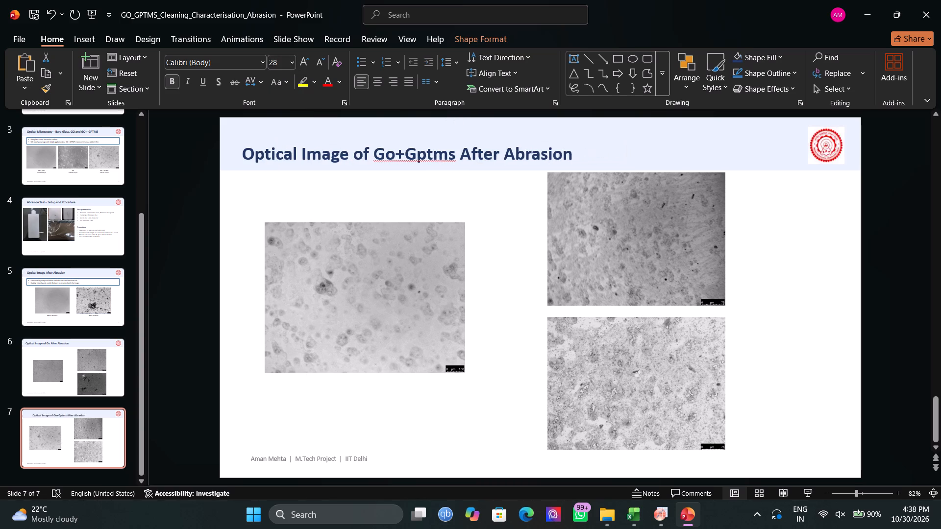
drag(353, 140, 353, 140)
click(747, 243)
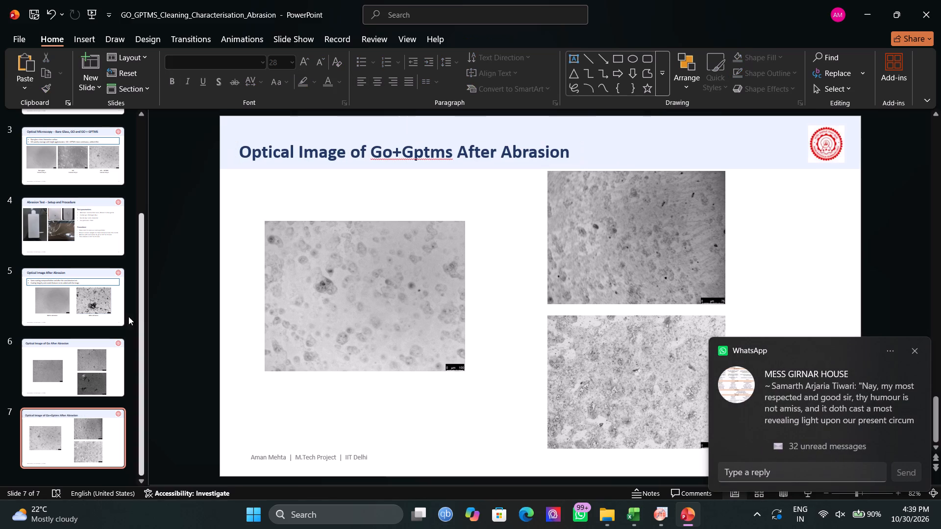
Copy slide 5's "Before abrasion" caption text and paste it below the single left-hand image on slide 6.
click(103, 302)
triple_click(419, 414)
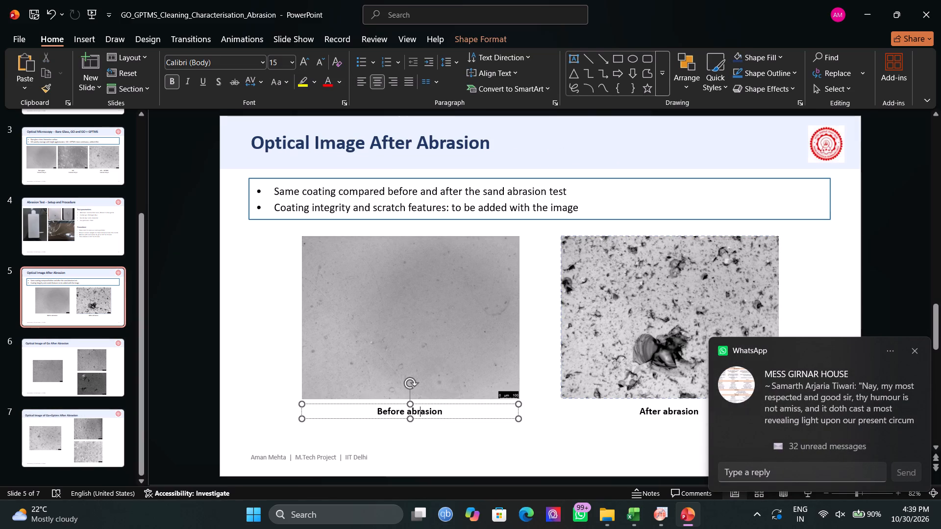
key(ctrl+c)
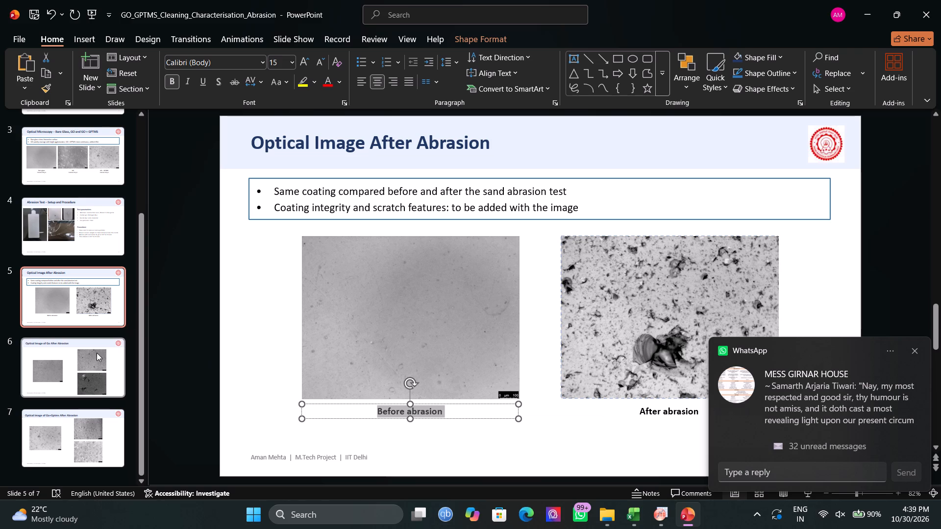
click(95, 354)
double_click(334, 405)
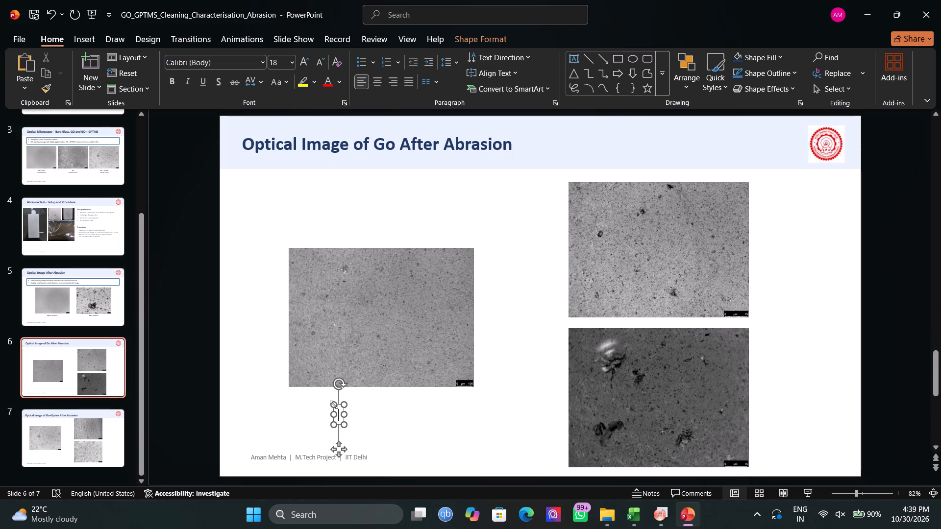
key(ctrl+v)
click(455, 419)
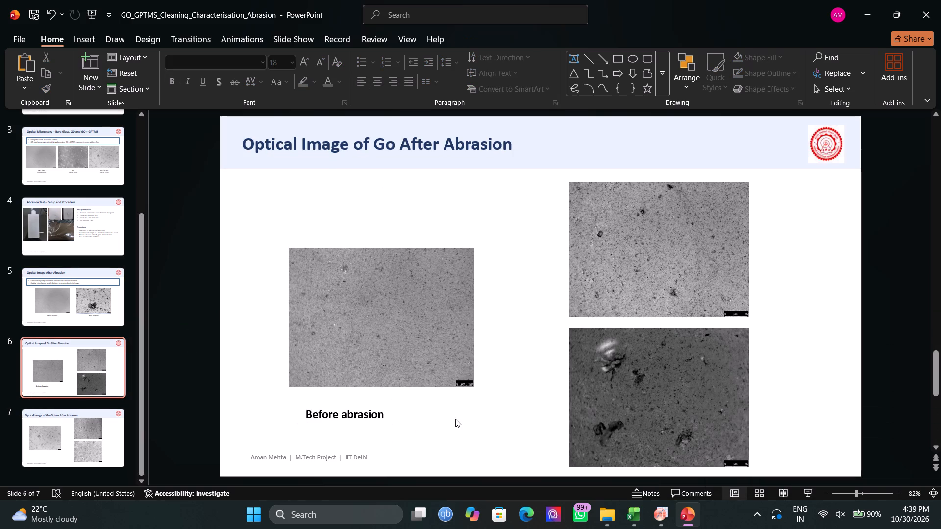
Move the "Before abrasion" caption so it sits centred just beneath slide 6's left-hand image, and dismiss the chat notification.
click(350, 414)
drag(338, 403, 368, 398)
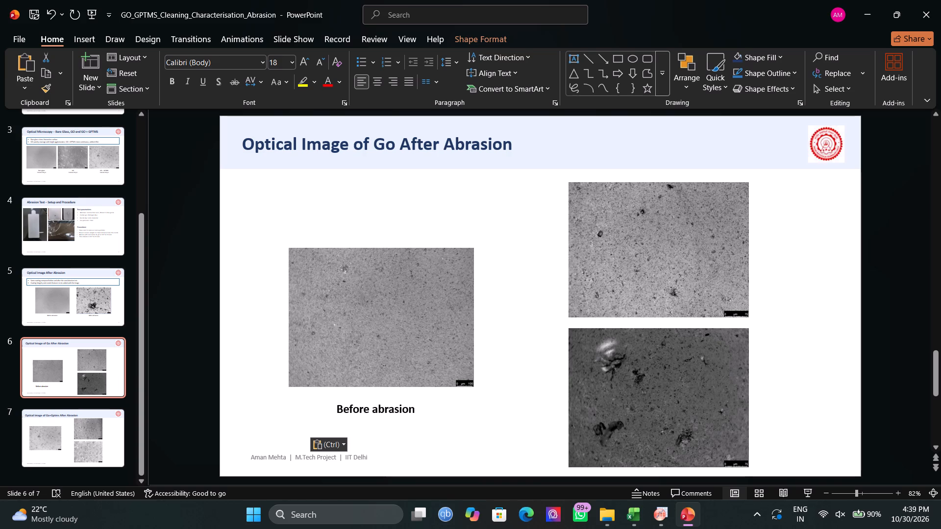
drag(368, 398, 368, 398)
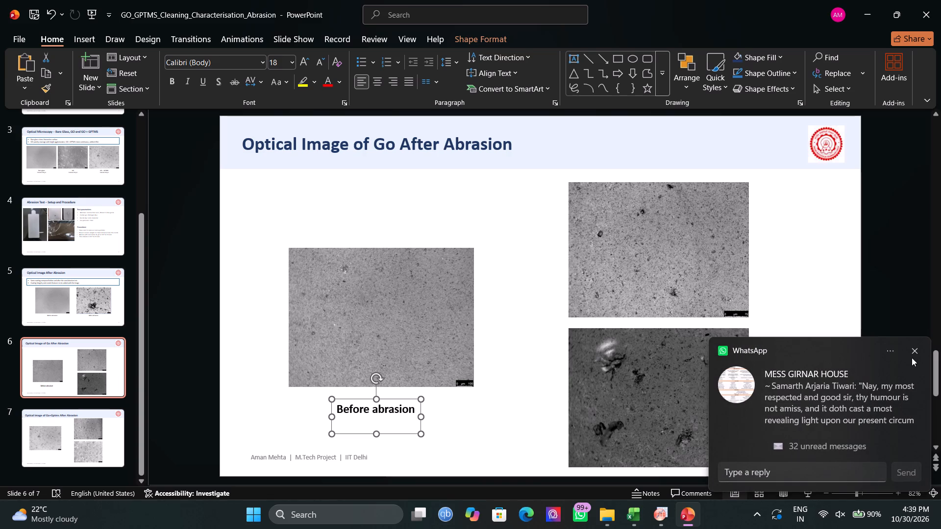
click(914, 353)
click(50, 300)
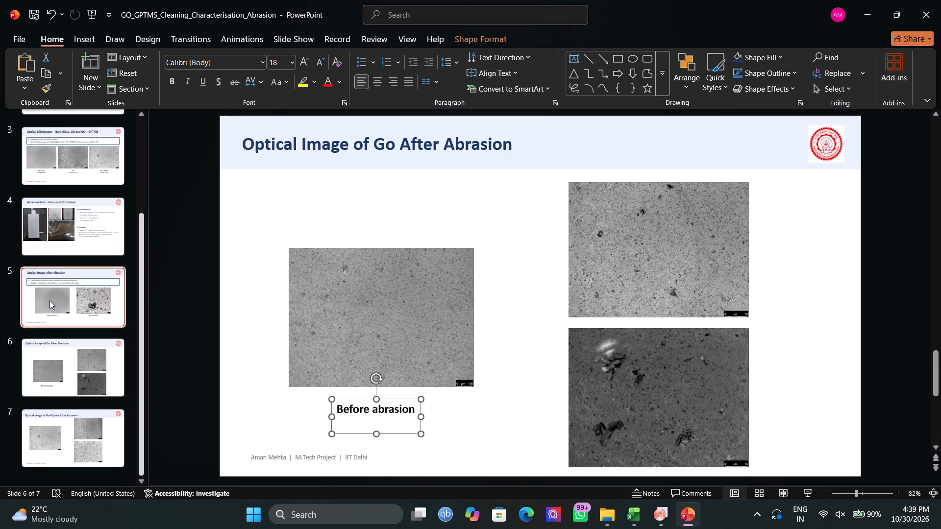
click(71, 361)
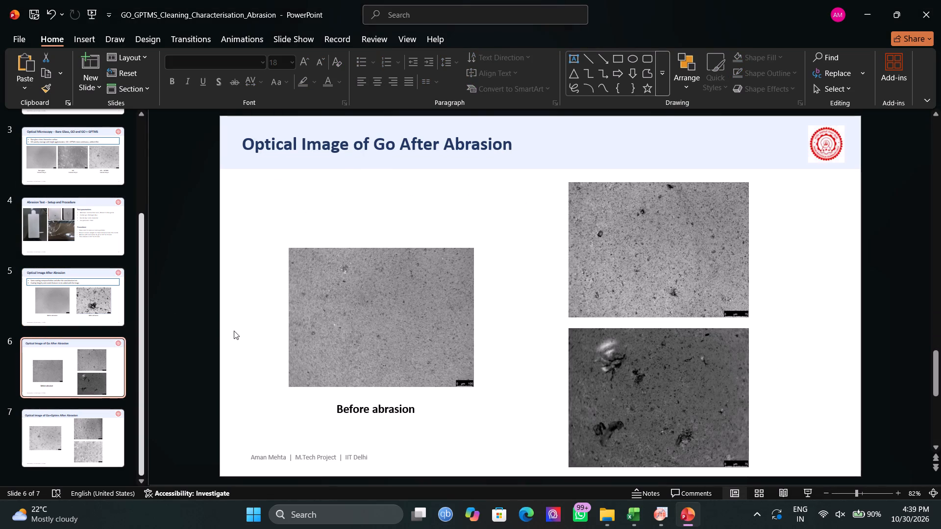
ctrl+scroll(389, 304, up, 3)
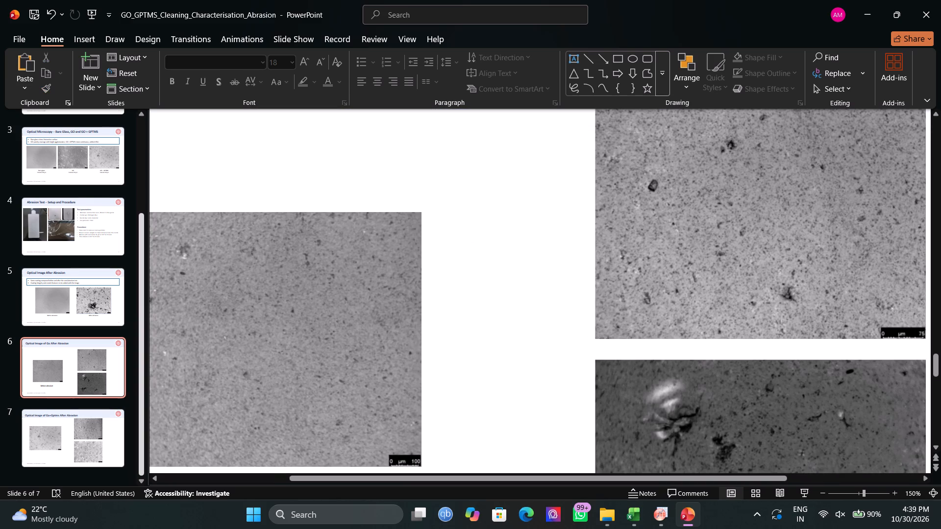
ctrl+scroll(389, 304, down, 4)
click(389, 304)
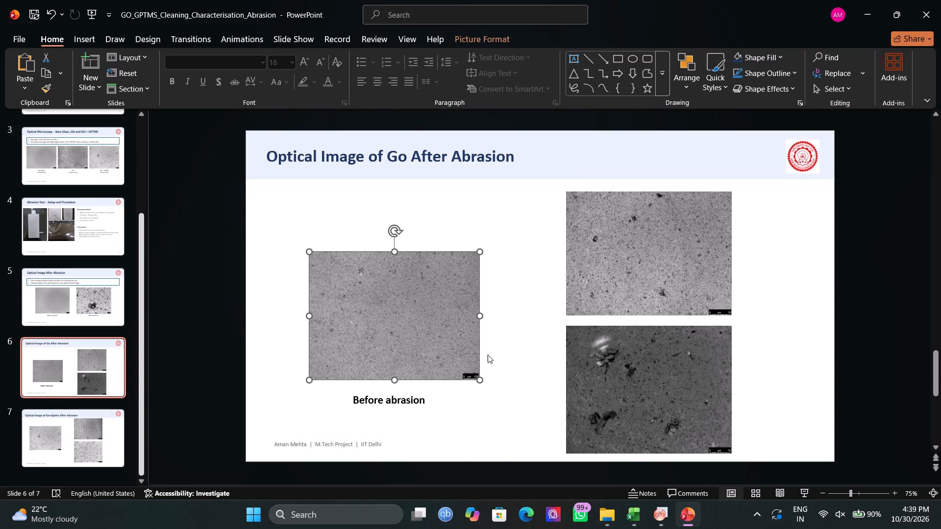
Switch to File Explorer's open folder windows.
click(612, 517)
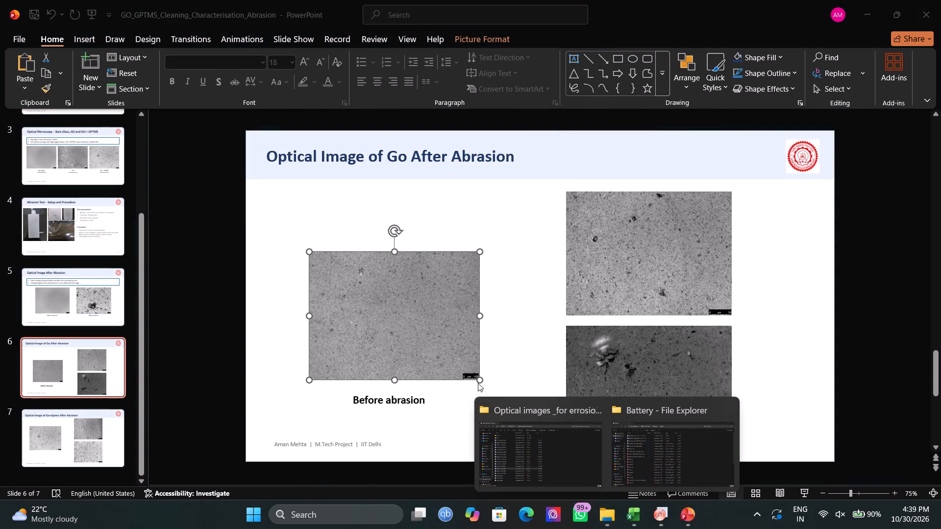
Return to the Optical images _for errosion folder and open the Devesh_GO001 image in Photos to examine it.
click(665, 428)
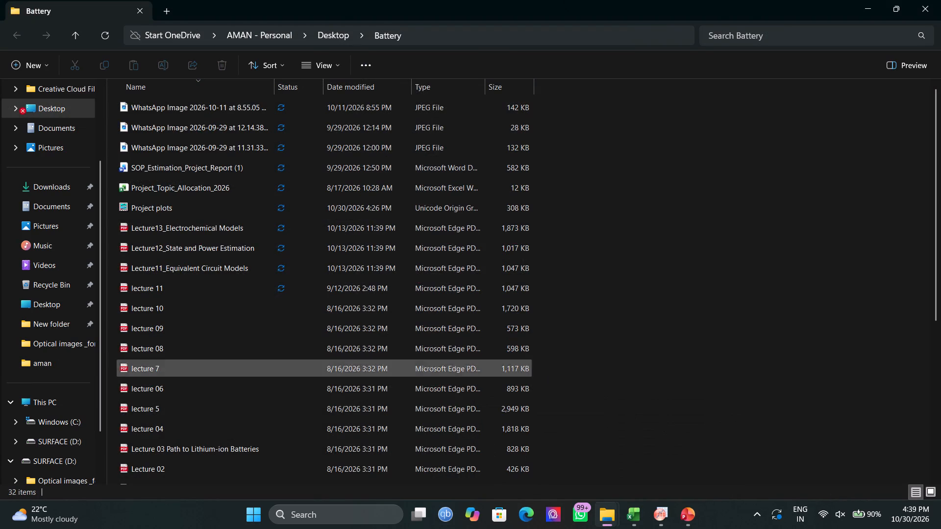
click(616, 519)
click(567, 471)
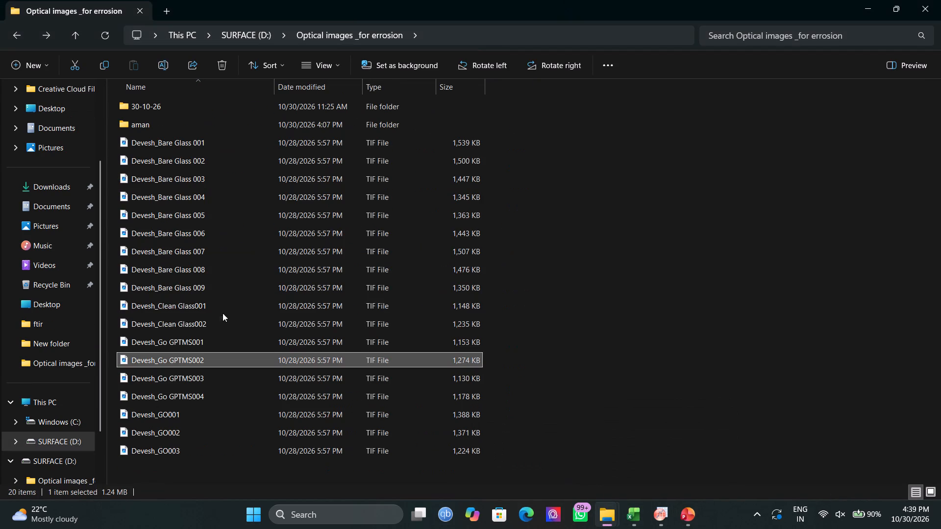
click(166, 298)
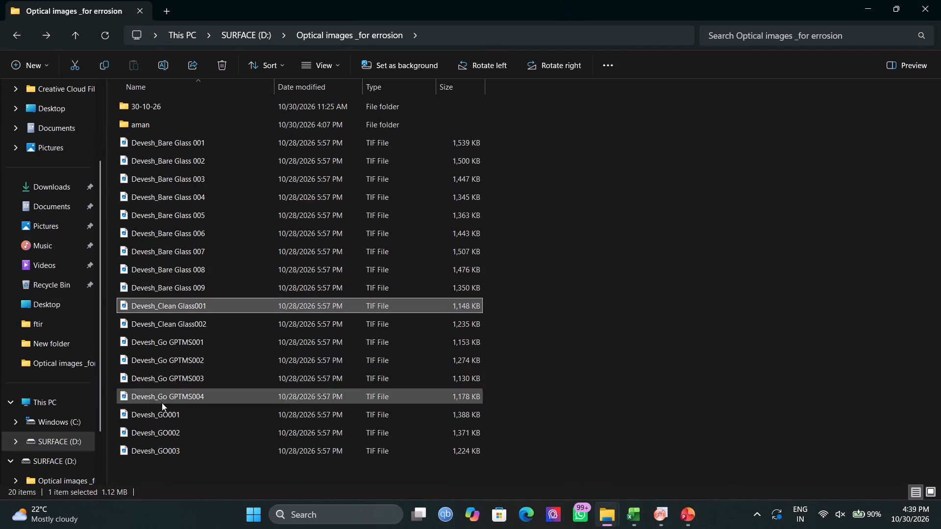
double_click(165, 418)
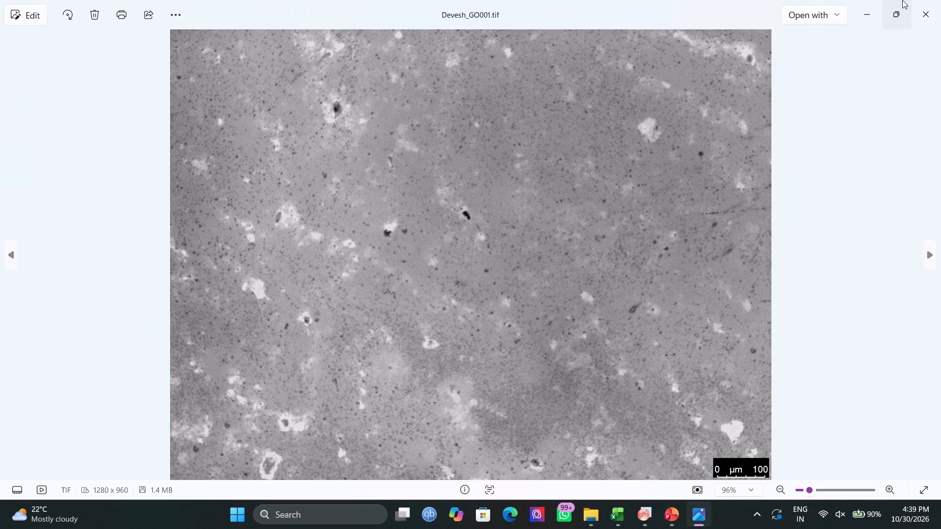
Compare the Devesh_GO images, copy the Devesh_GO002 file from the folder and paste it onto slide 6 in PowerPoint.
key(Right)
key(Right)
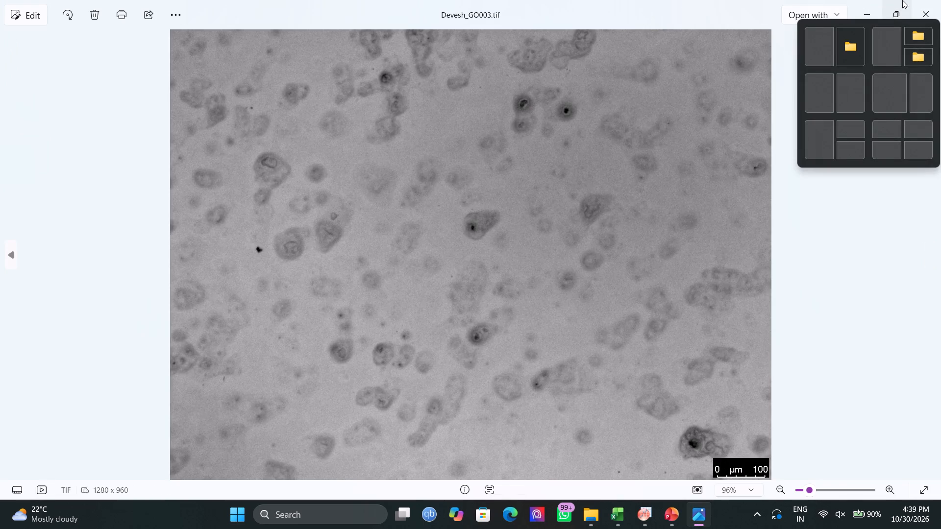
key(Left)
key(Left)
key(Right)
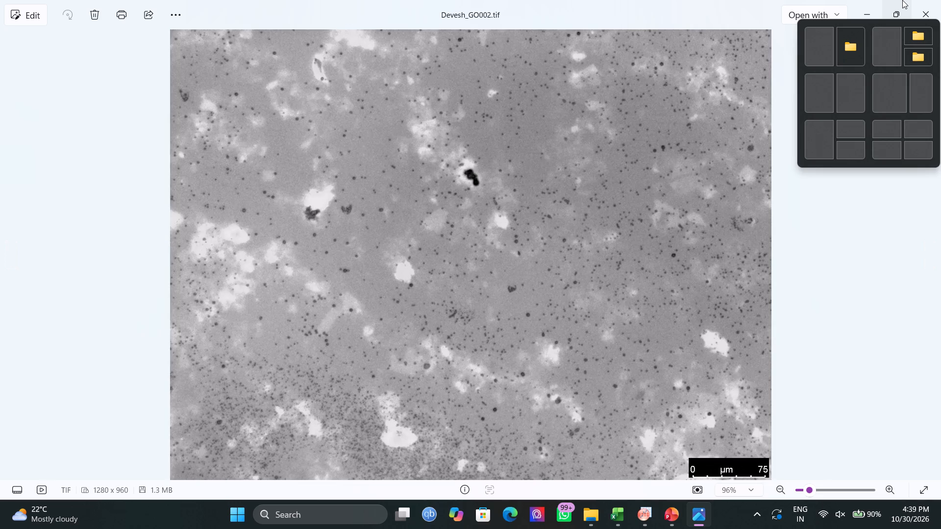
click(940, 0)
click(191, 435)
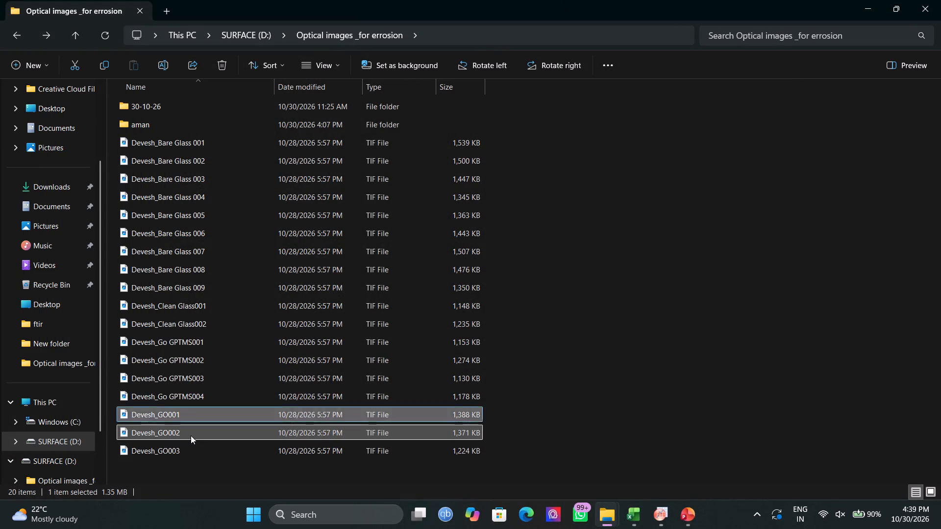
key(ctrl+c)
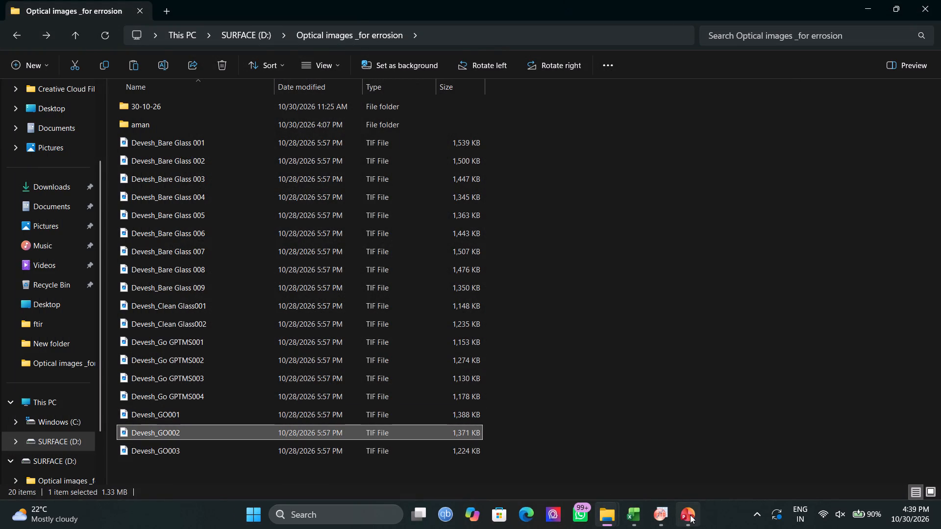
click(690, 515)
click(368, 351)
key(ctrl+v)
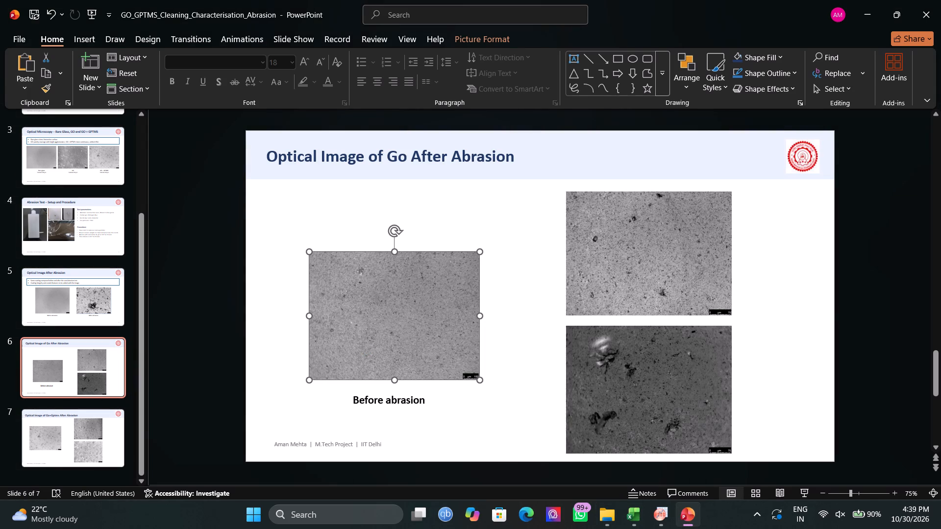
Delete the previous before-abrasion picture from slide 6.
click(313, 307)
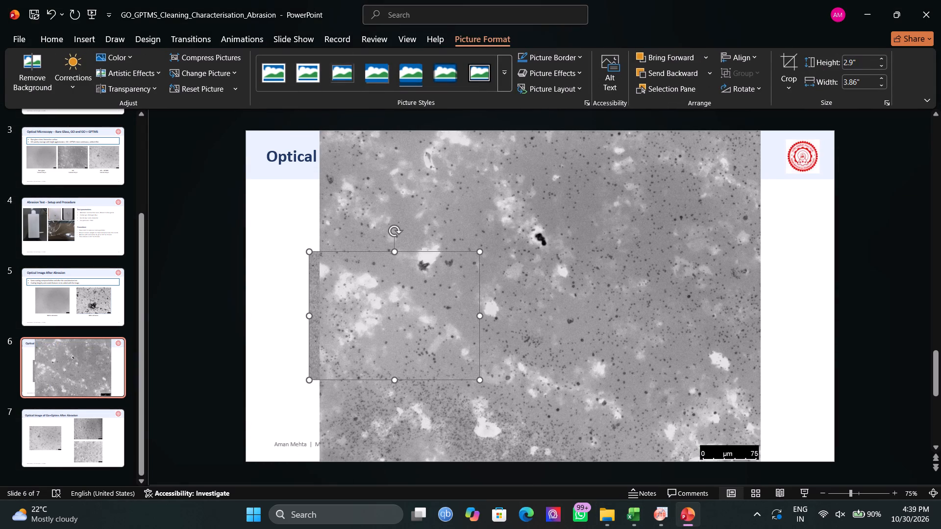
key(Delete)
Shrink the pasted GO002 image to under half its size and place it above the "Before abrasion" caption on slide 6.
click(384, 270)
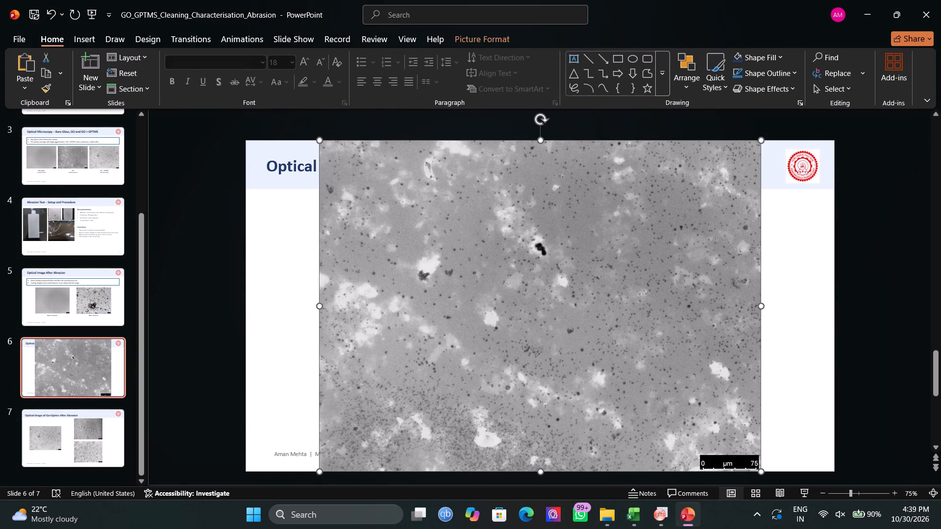
drag(323, 142, 448, 307)
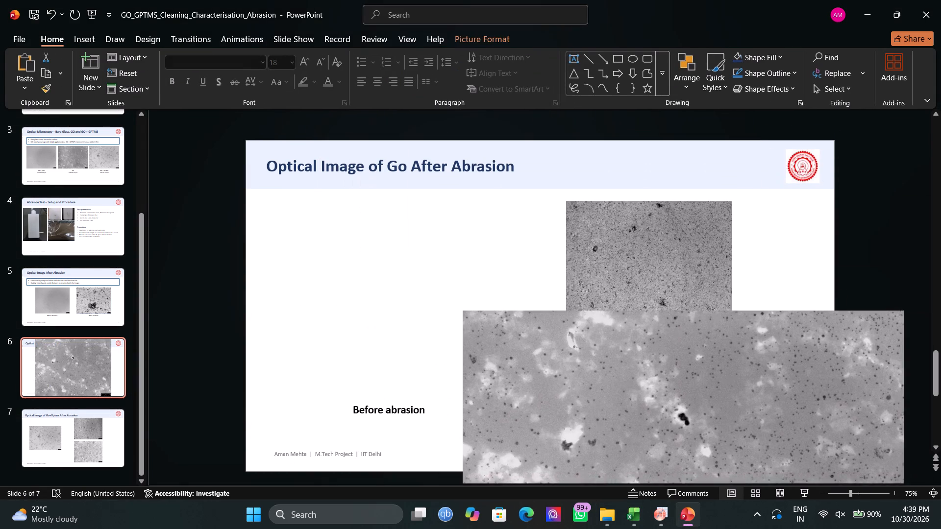
drag(448, 307, 208, 165)
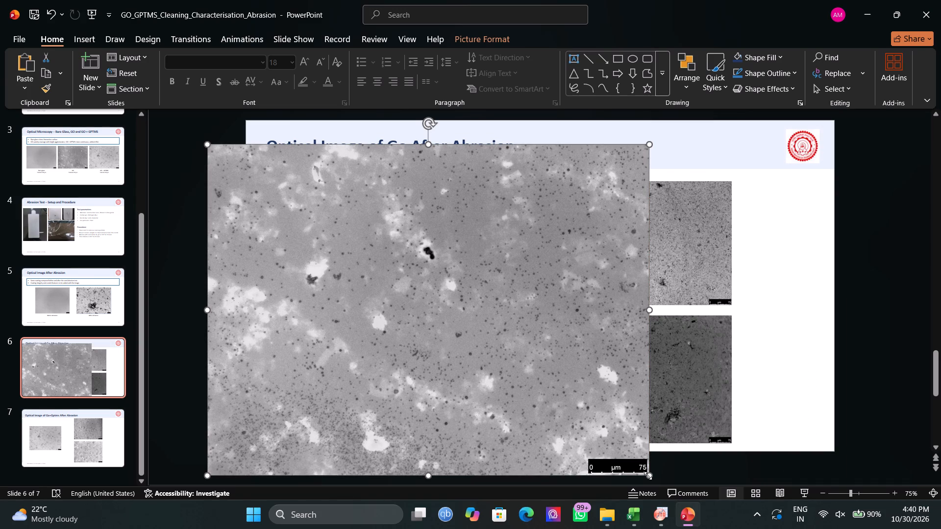
drag(648, 476, 353, 292)
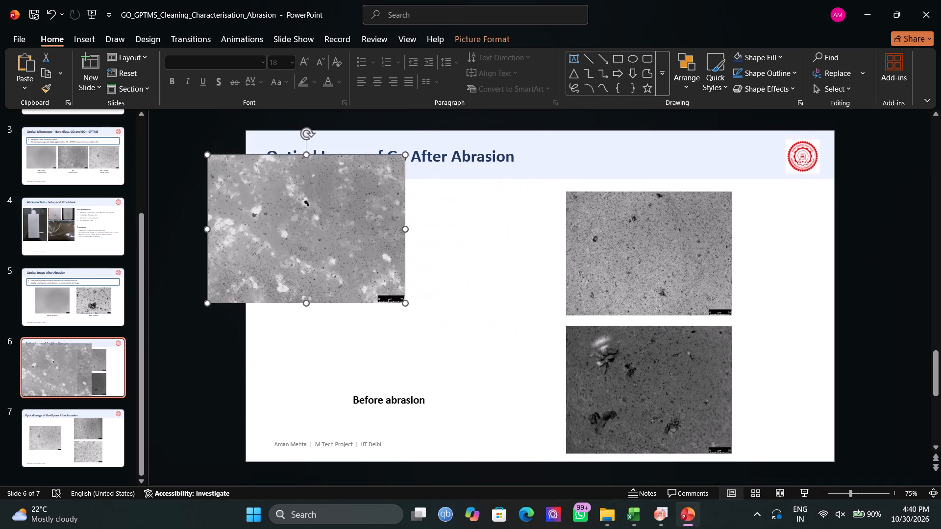
drag(302, 224, 392, 286)
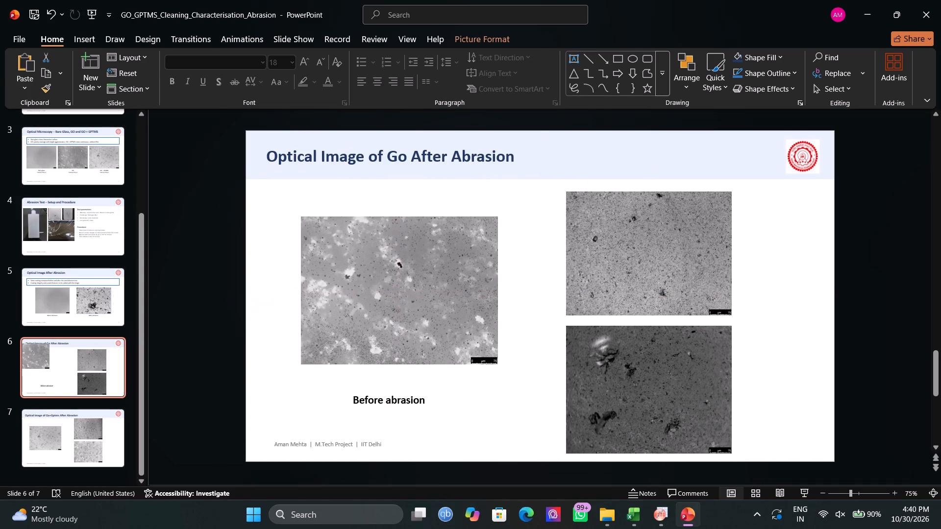
drag(392, 286, 393, 286)
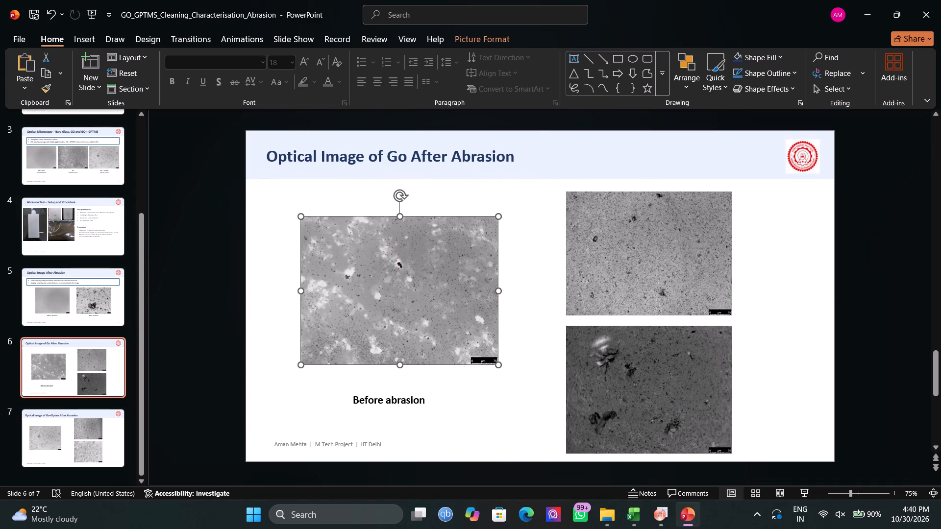
Move slide 6's "Before abrasion" caption up so it sits just beneath the GO002 image.
click(392, 401)
drag(394, 390, 393, 377)
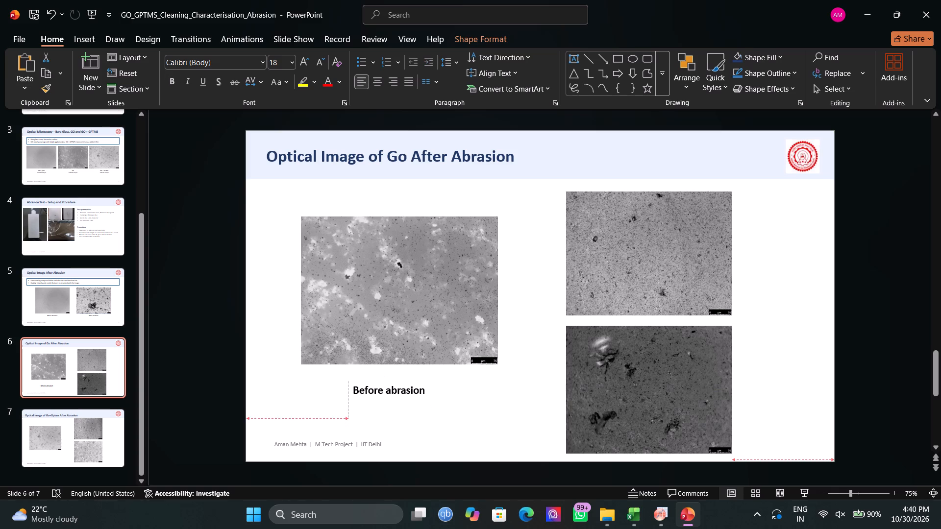
drag(393, 377, 394, 372)
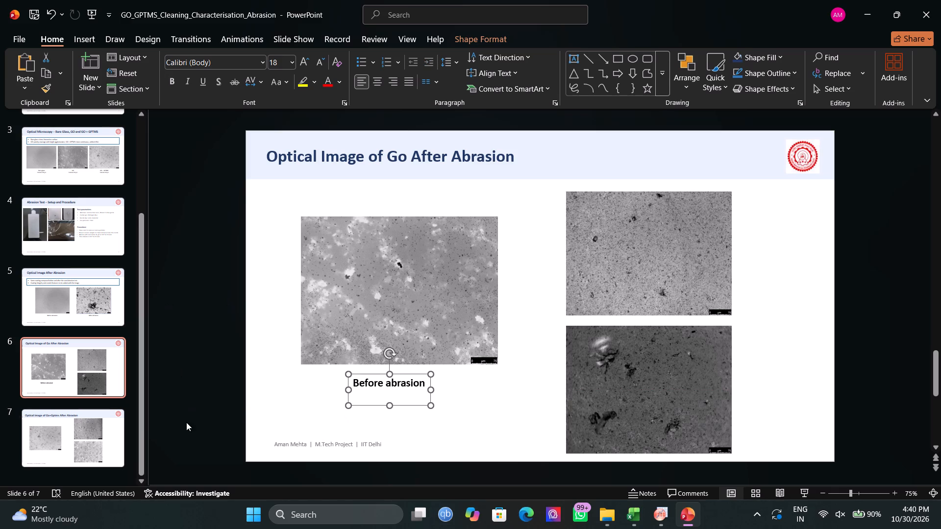
Copy the "After abrasion" caption text from slide 5 and paste it beside each of the two right-hand images on slide 6.
click(92, 303)
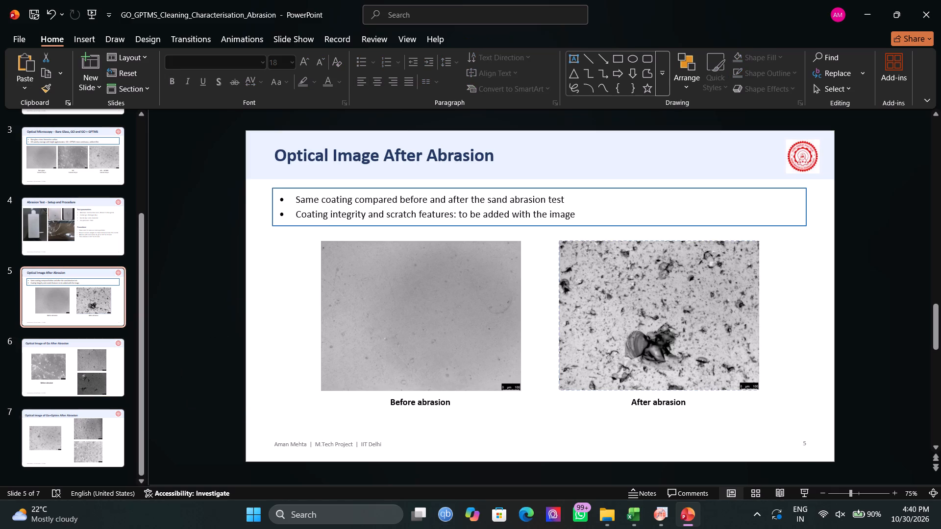
triple_click(659, 406)
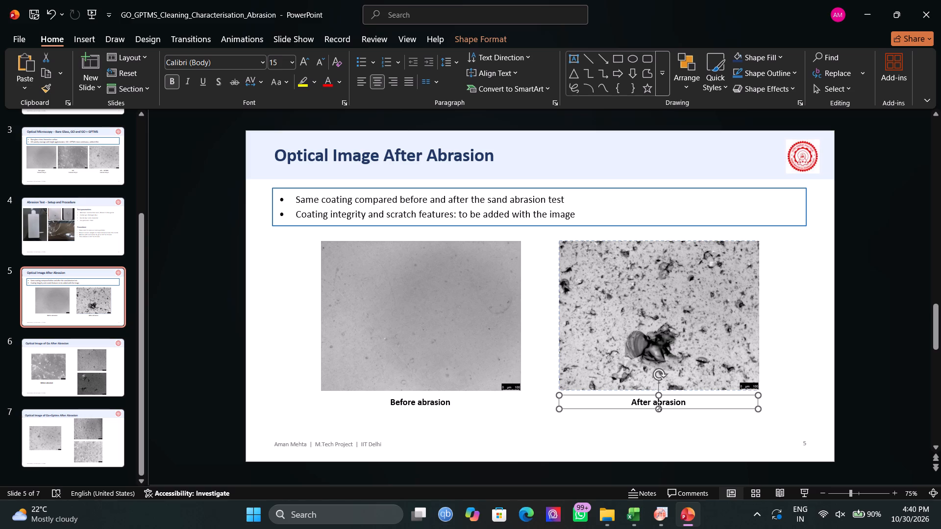
double_click(678, 403)
key(ctrl+a)
key(ctrl+c)
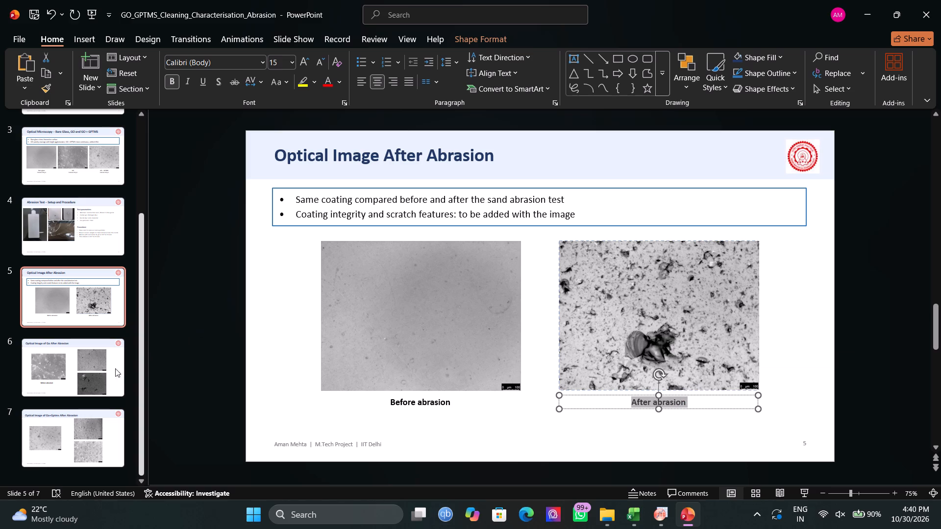
click(87, 371)
double_click(788, 264)
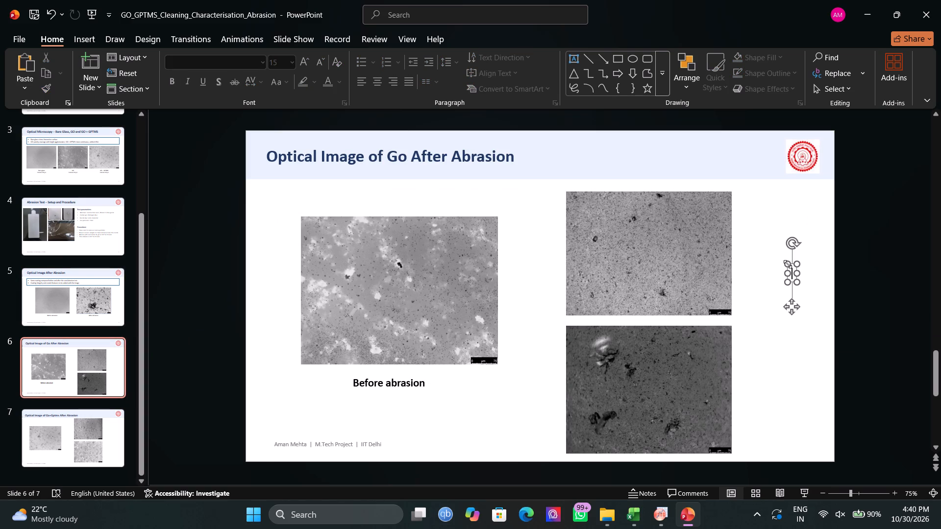
key(ctrl+v)
triple_click(765, 361)
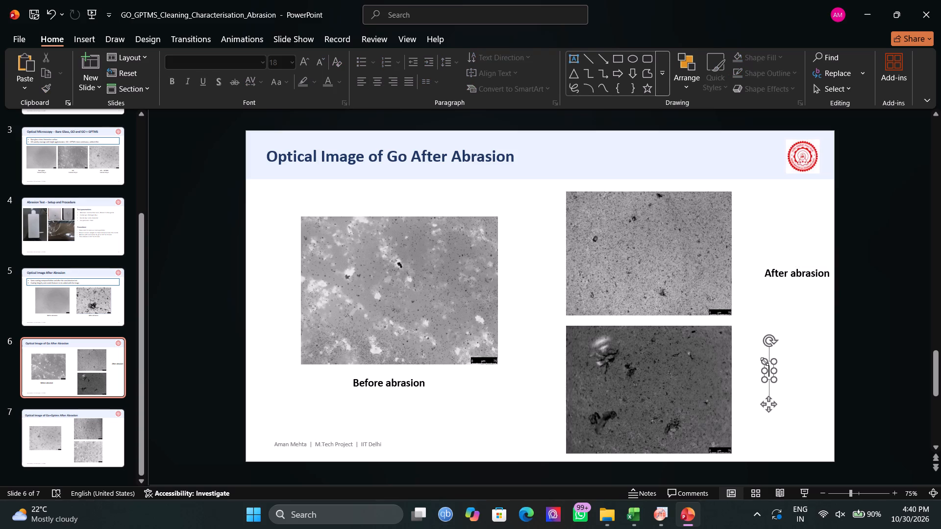
key(ctrl+v)
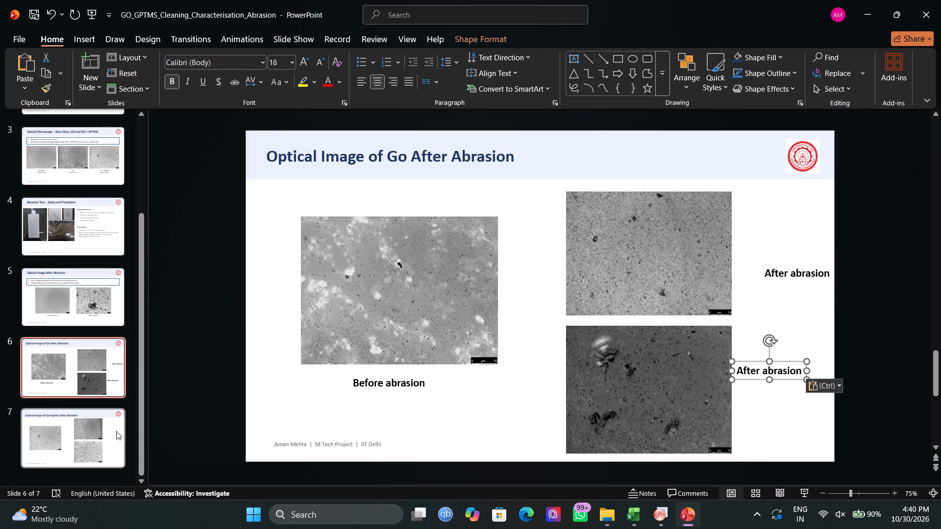
Paste the "After abrasion" caption beside each of the two right-hand images on slide 7.
click(115, 431)
double_click(768, 247)
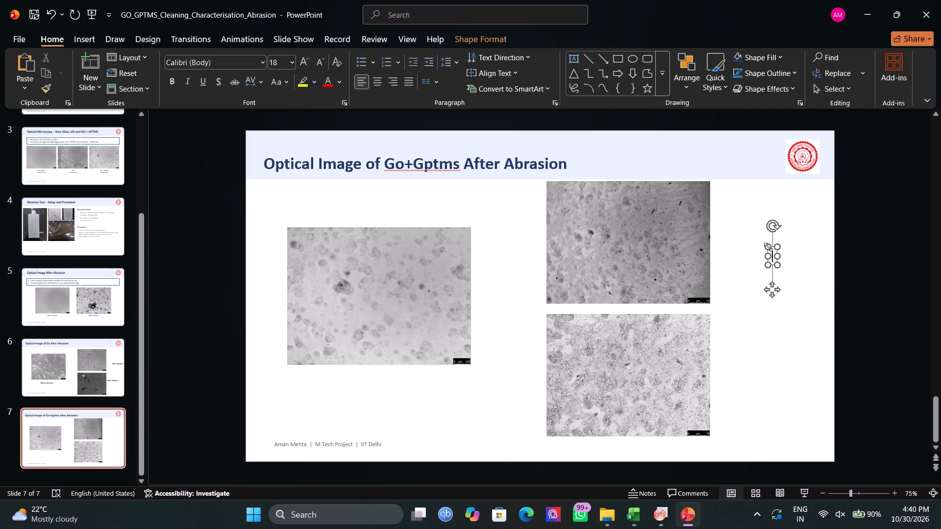
key(ctrl+v)
double_click(755, 350)
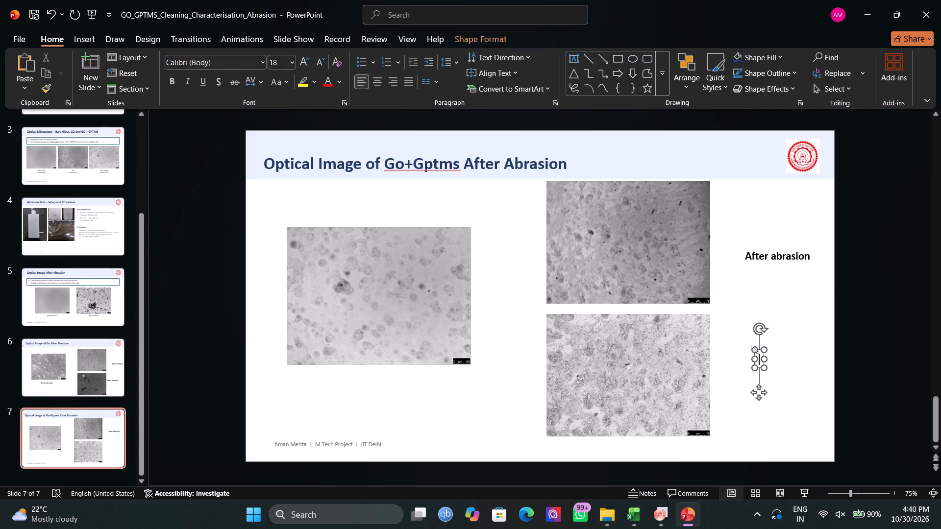
key(ctrl+v)
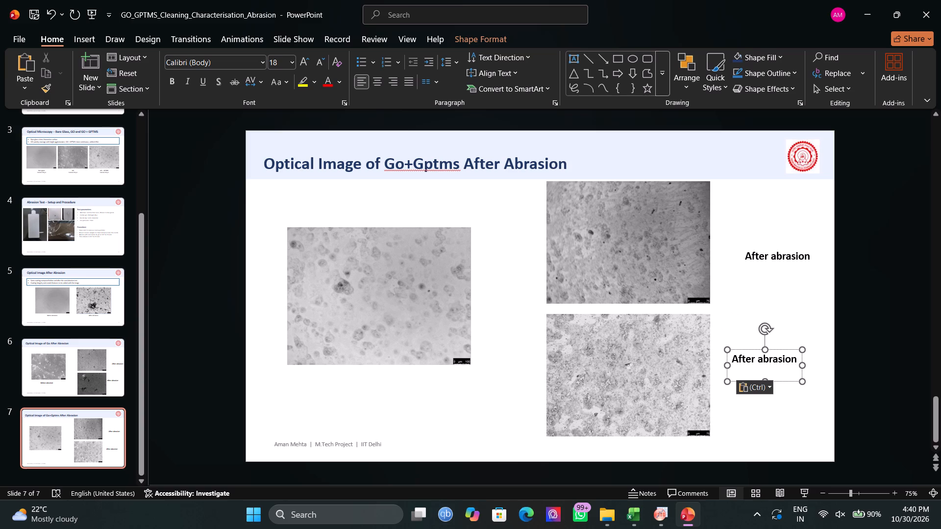
click(777, 258)
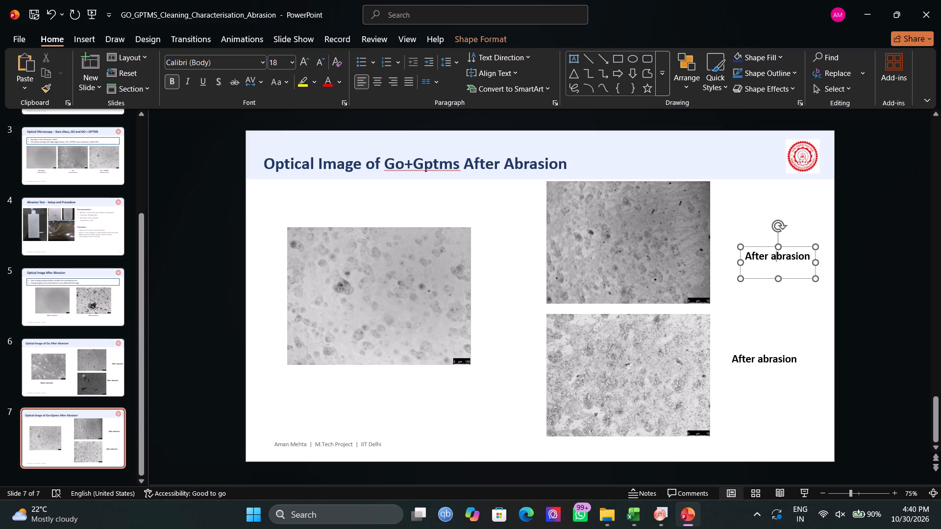
Copy the "Before abrasion" caption text from slide 6 and place it centred beneath the left image on slide 7.
click(78, 378)
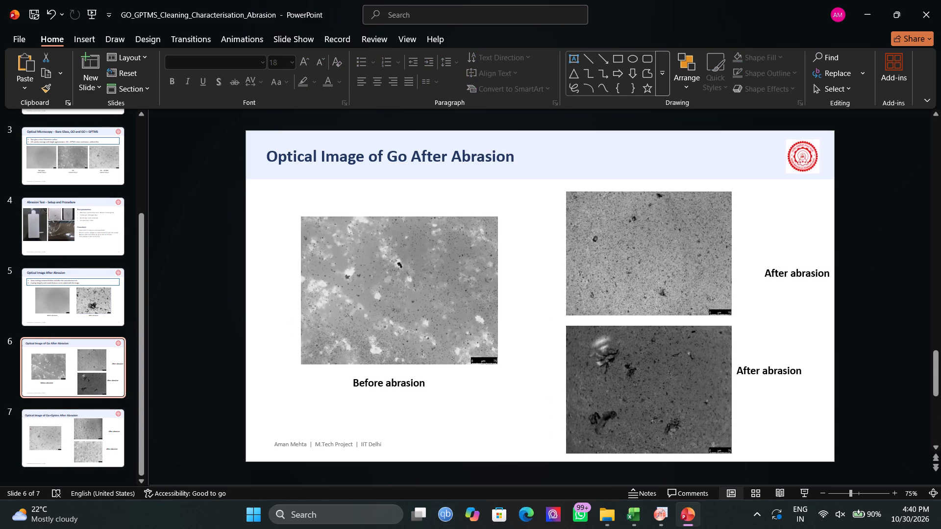
click(405, 384)
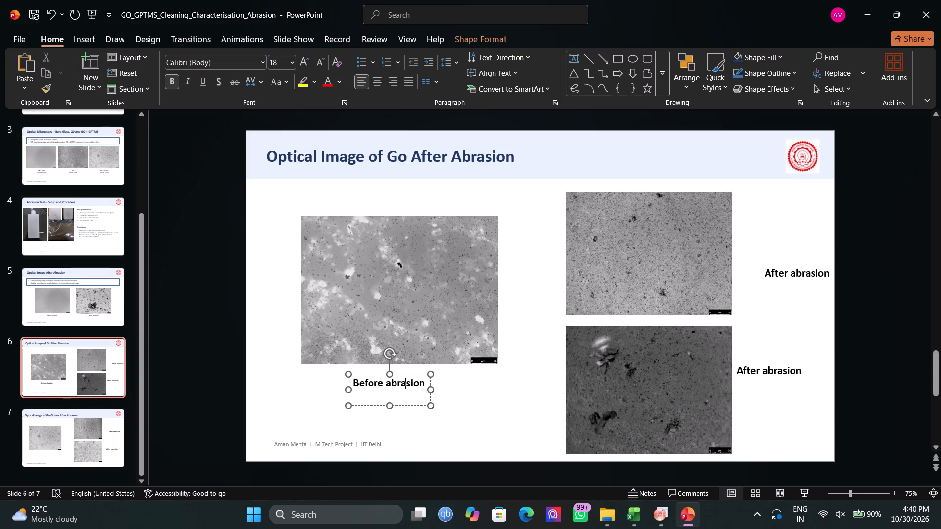
double_click(405, 384)
key(ctrl+c)
click(109, 422)
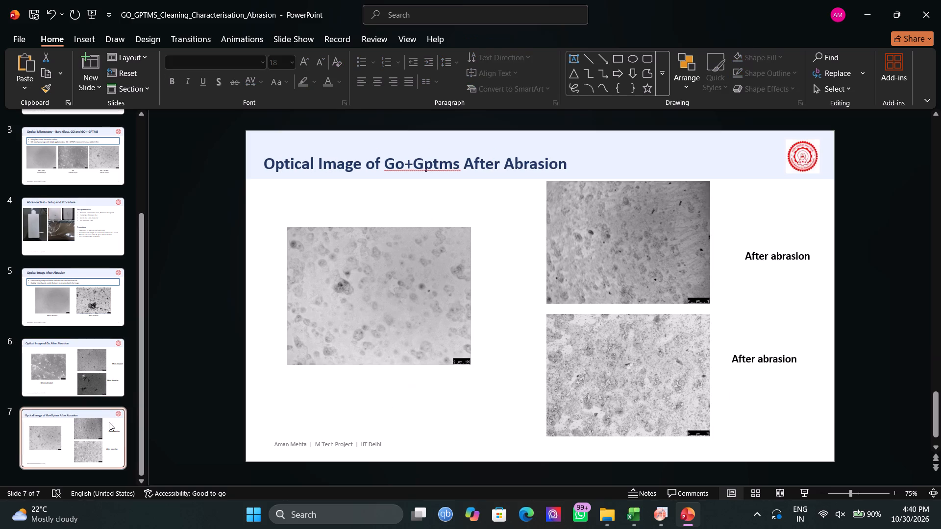
double_click(371, 378)
key(ctrl+v)
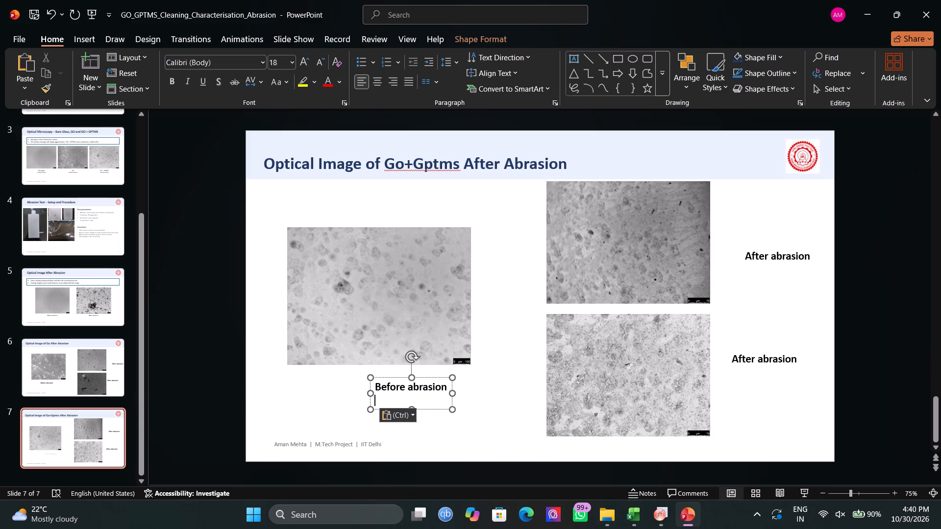
drag(417, 379, 393, 375)
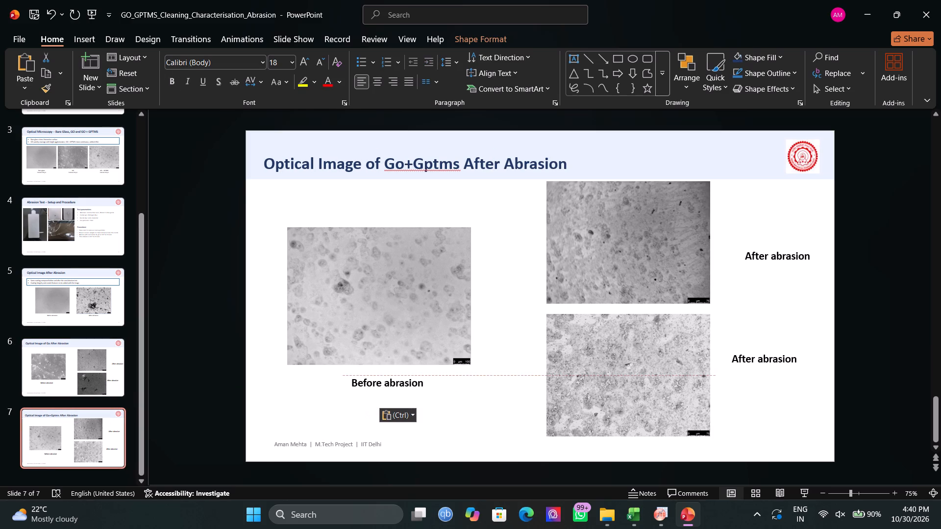
drag(393, 375, 387, 375)
Replace the text of the upper "After abrasion" caption on slide 7 with "10x".
click(798, 254)
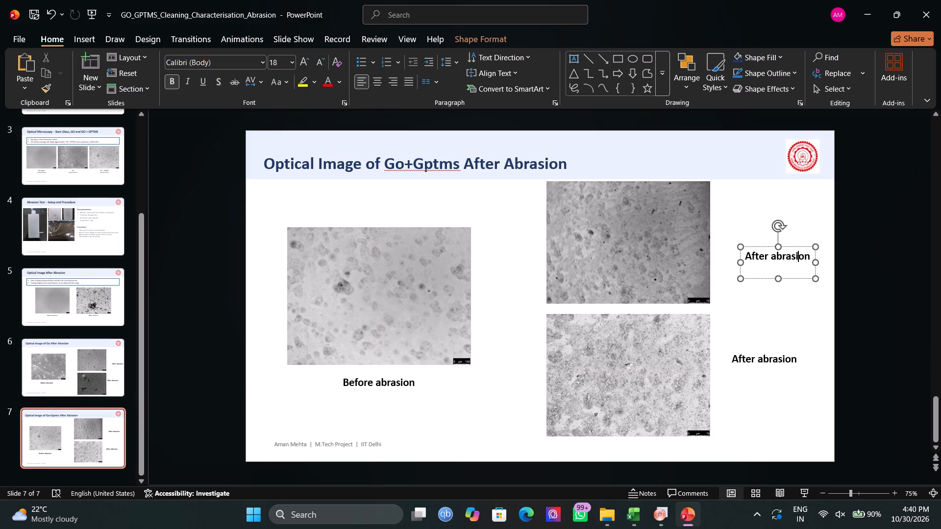
click(809, 254)
key(BackSpace)
key(BackSpace)
key(BackSpace)
key(BackSpace)
key(BackSpace)
key(BackSpace)
key(BackSpace)
key(BackSpace)
key(BackSpace)
key(BackSpace)
key(BackSpace)
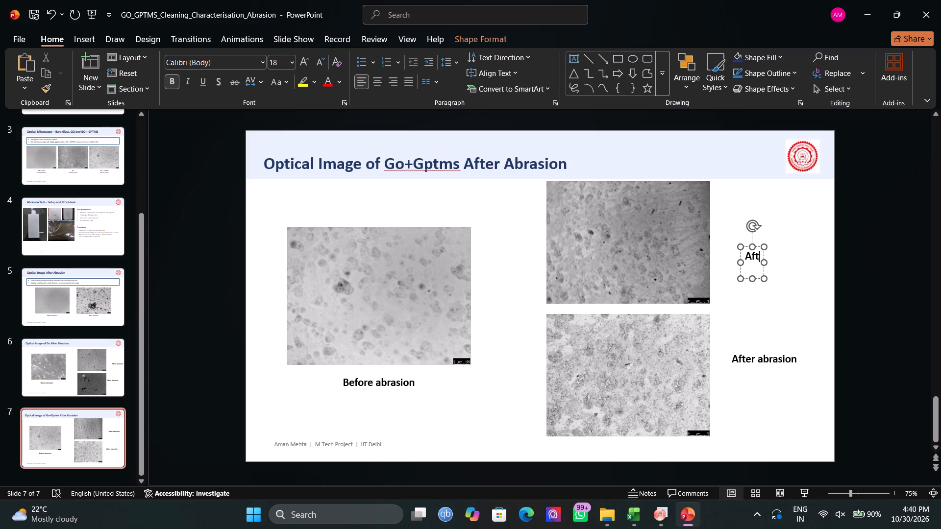
key(BackSpace)
key(BackSpace)
key(BackSpace)
key(BackSpace)
text(10)
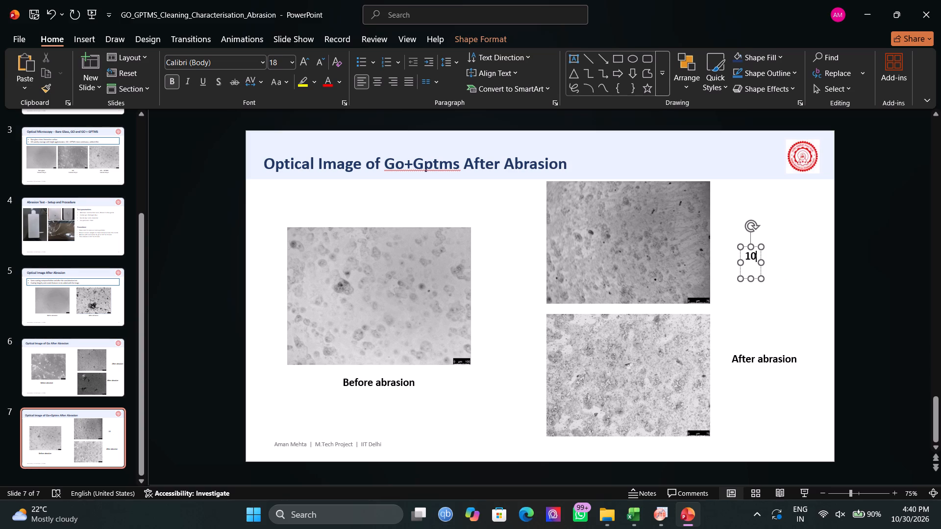
key(x)
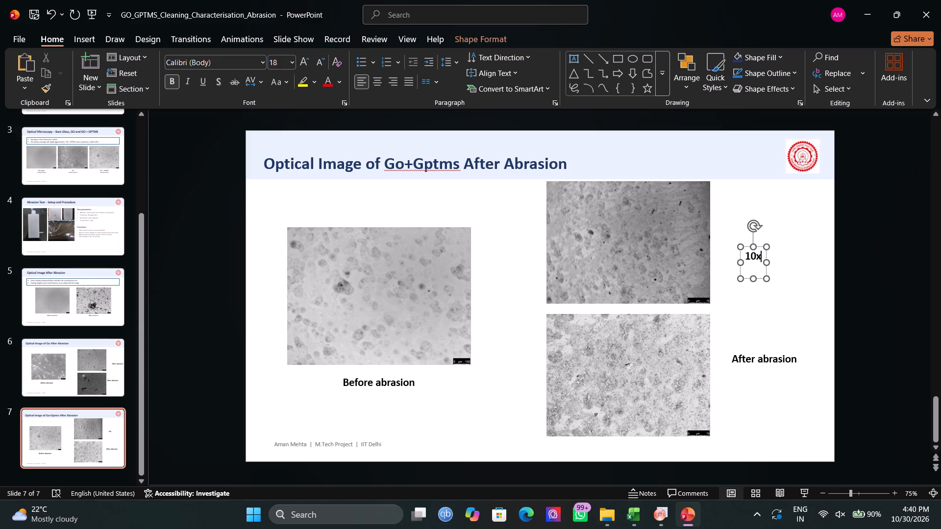
Move the remaining "After abrasion" caption on slide 7 to just beneath the lower after-abrasion image.
click(755, 347)
drag(755, 347, 653, 418)
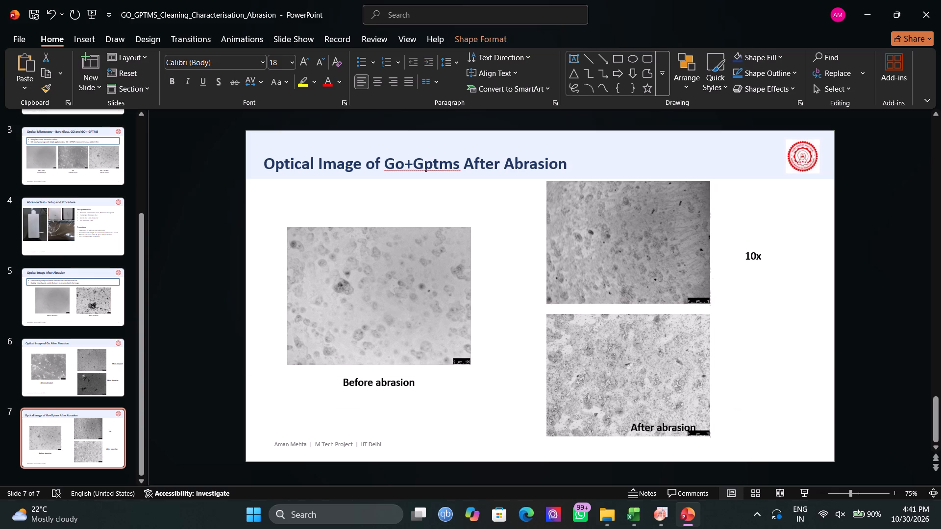
drag(653, 418, 617, 434)
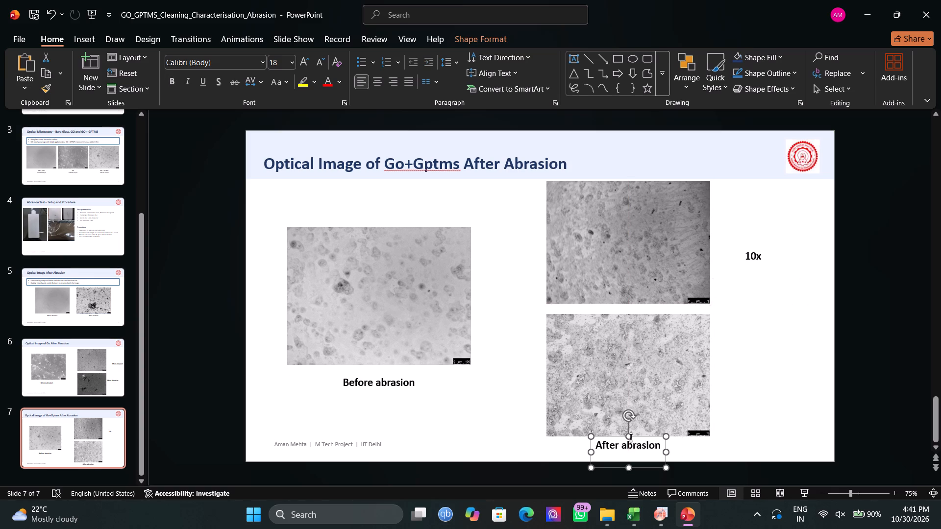
Shift the before-abrasion image and its "Before abrasion" caption on slide 7 closer to the slide's left edge.
drag(410, 331, 388, 333)
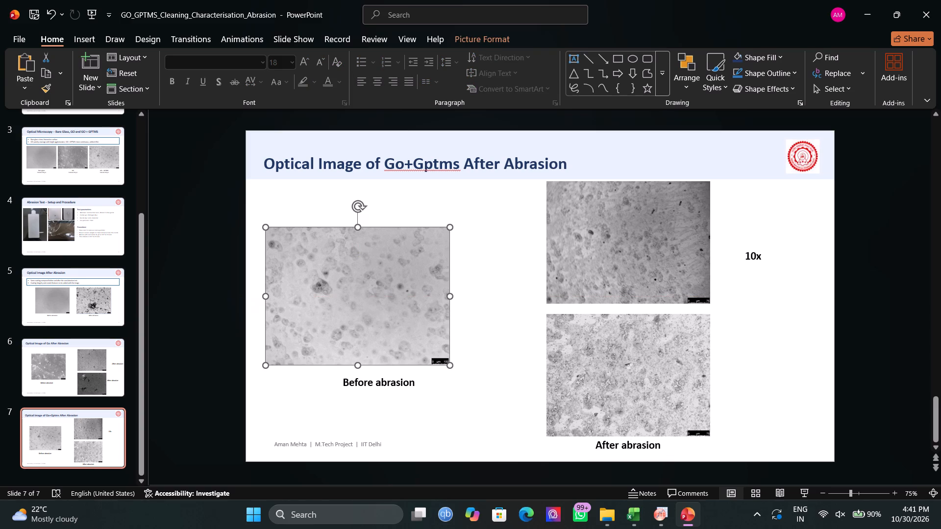
click(386, 388)
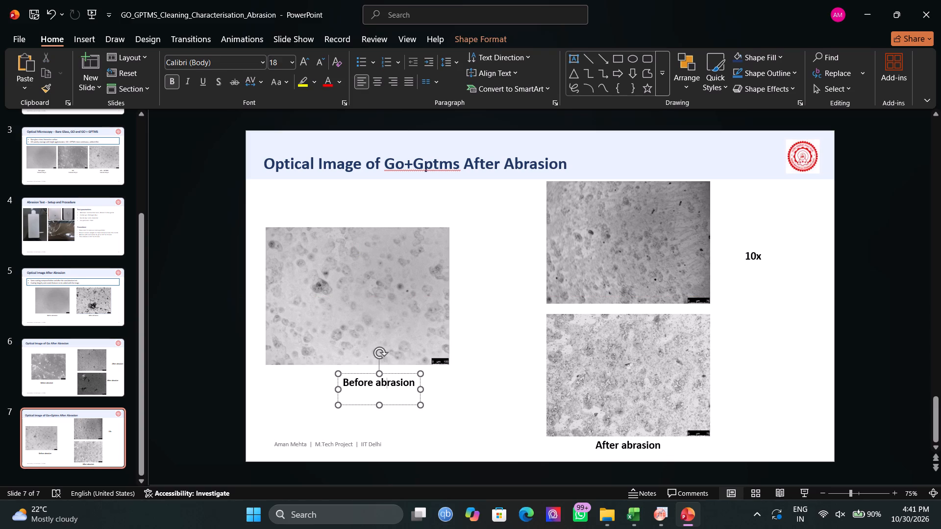
drag(391, 375, 339, 381)
drag(355, 308, 341, 308)
click(336, 389)
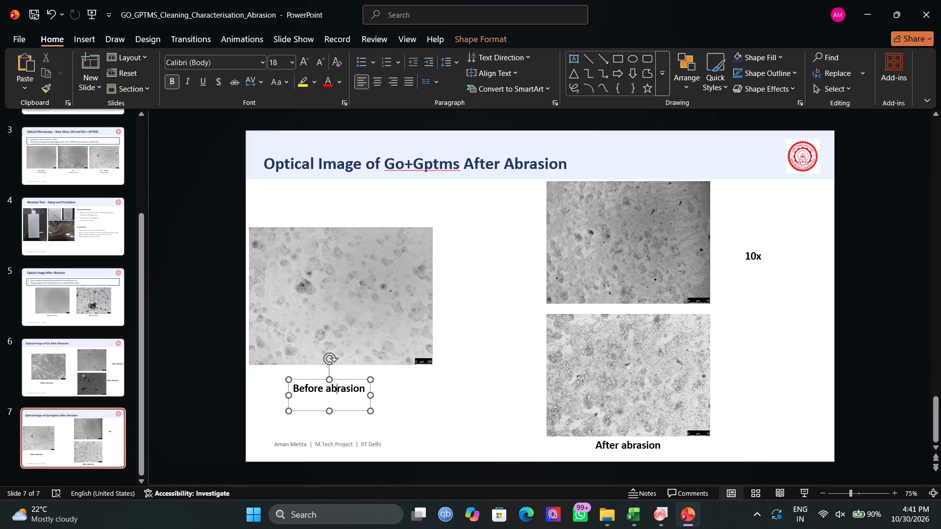
drag(339, 380, 332, 377)
drag(325, 313, 337, 313)
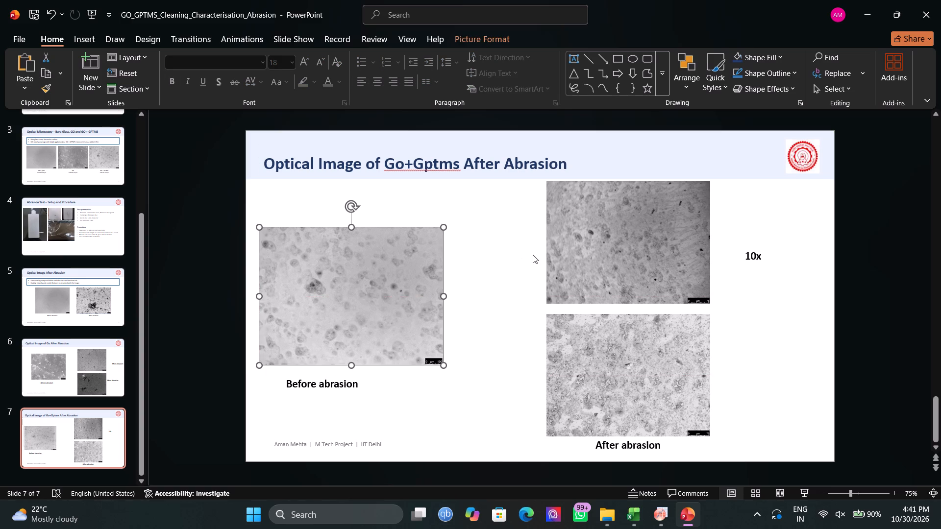
Rearrange the two stacked after-abrasion images on slide 7 side by side, to the right of the before-abrasion image.
click(586, 252)
drag(586, 252, 507, 307)
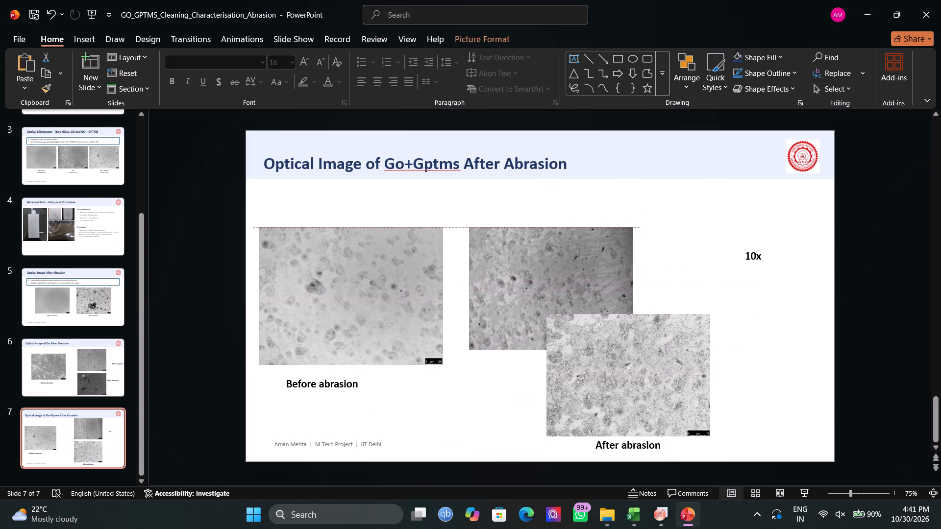
drag(507, 307, 504, 306)
drag(651, 363, 739, 323)
drag(739, 323, 745, 317)
Move the "10x" label to just above the middle image on slide 7.
click(754, 258)
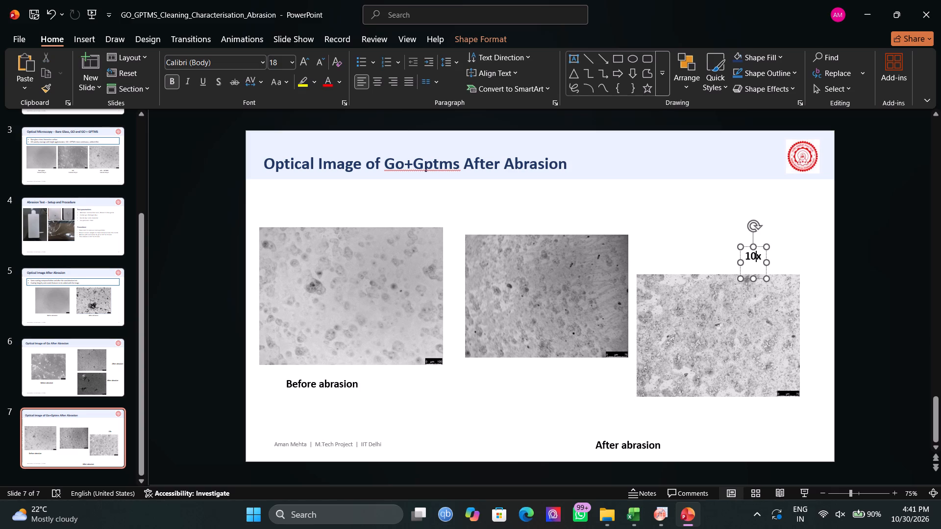
drag(746, 247, 585, 200)
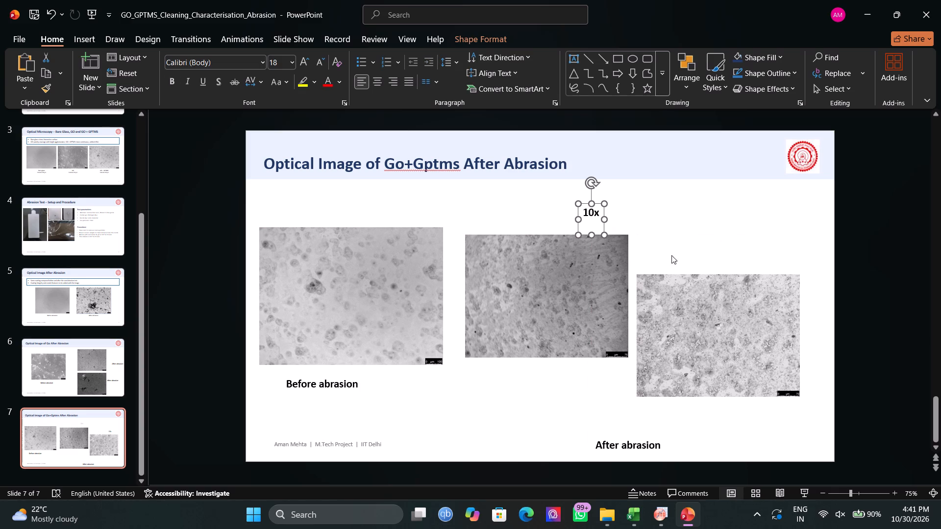
Align the three images on slide 7 in one level row and even out their sizes, enlarging the middle one and shrinking the left one.
drag(707, 299, 714, 260)
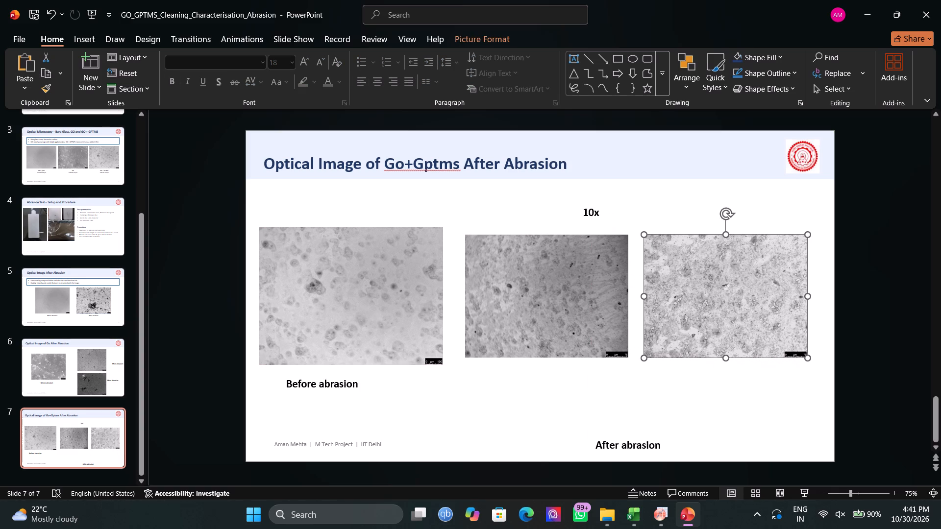
click(582, 337)
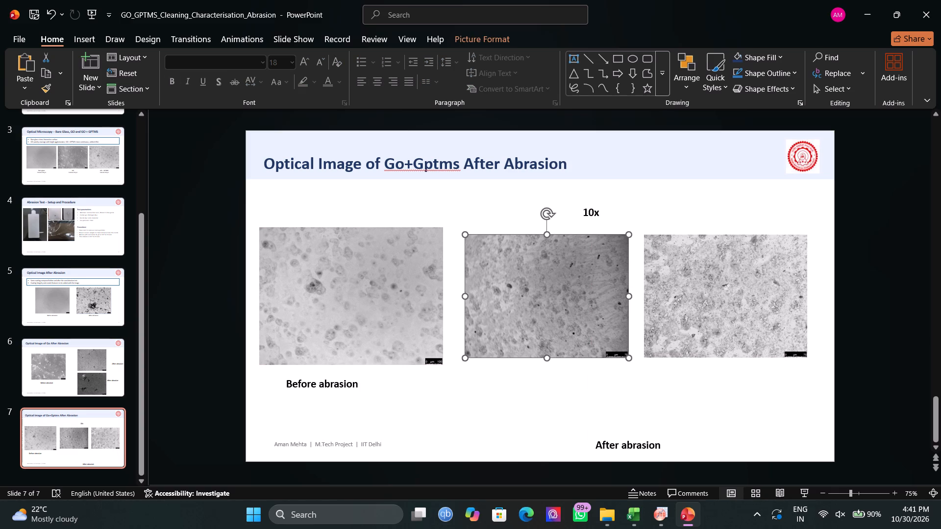
drag(464, 357, 460, 365)
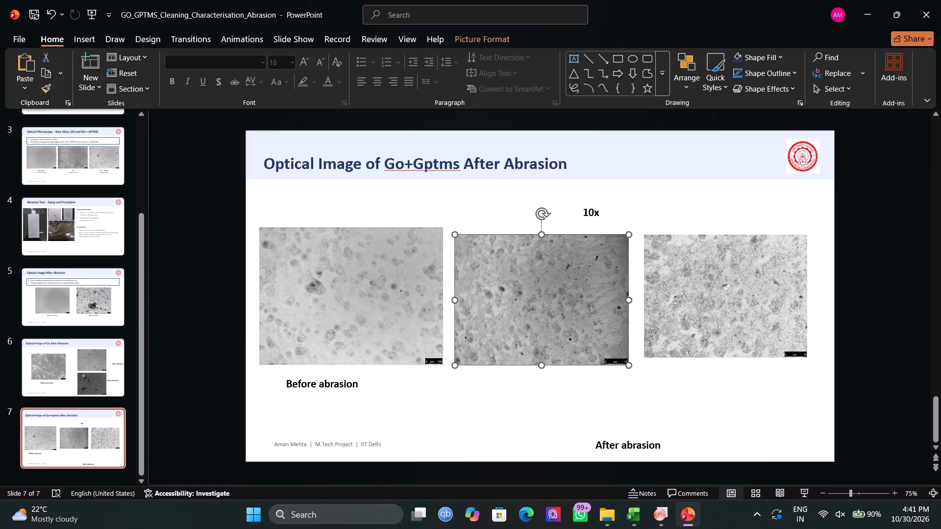
click(526, 233)
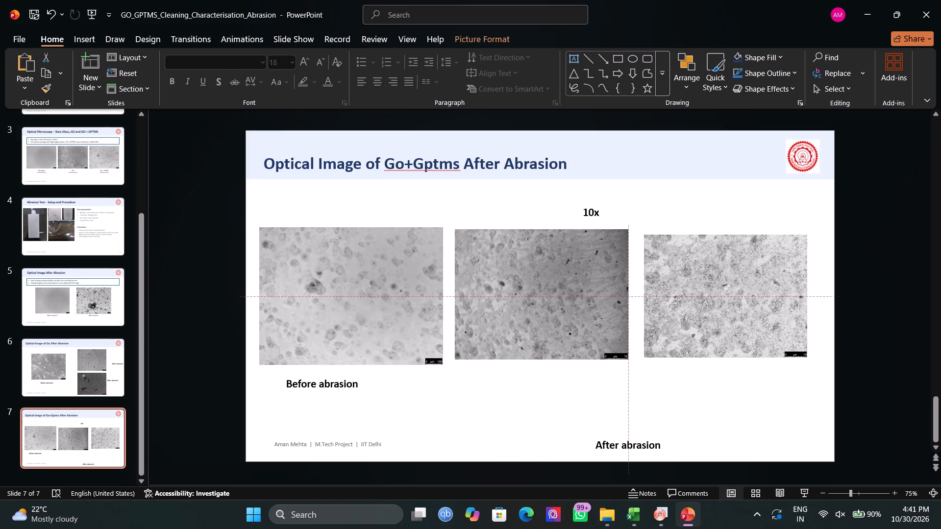
click(387, 334)
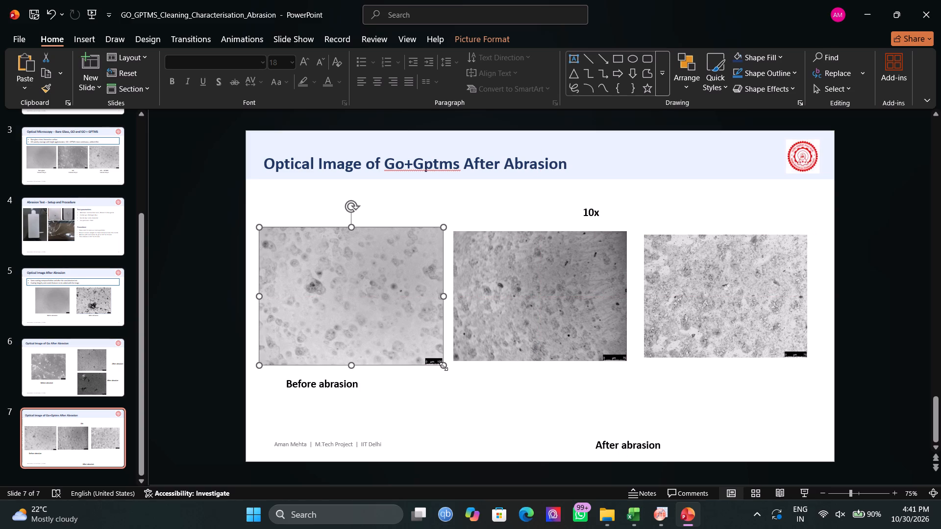
drag(444, 366, 425, 357)
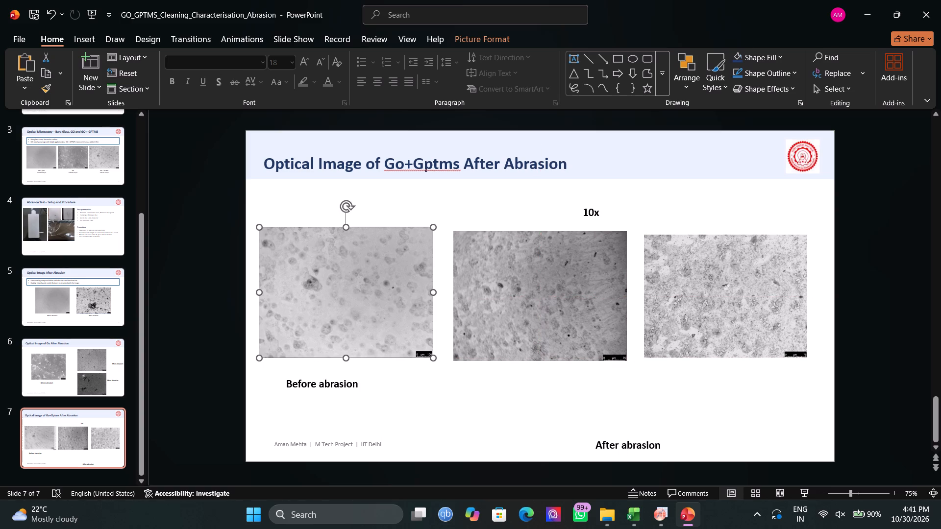
click(359, 301)
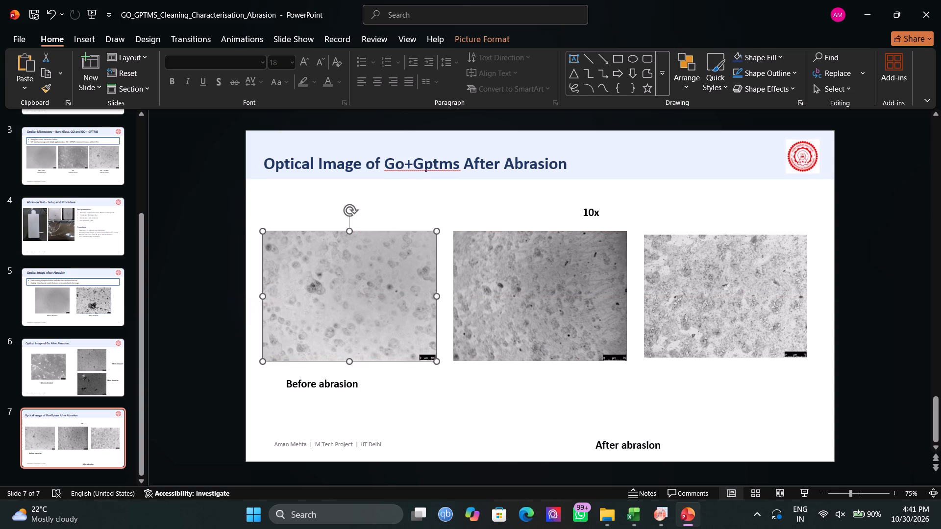
click(698, 293)
click(804, 352)
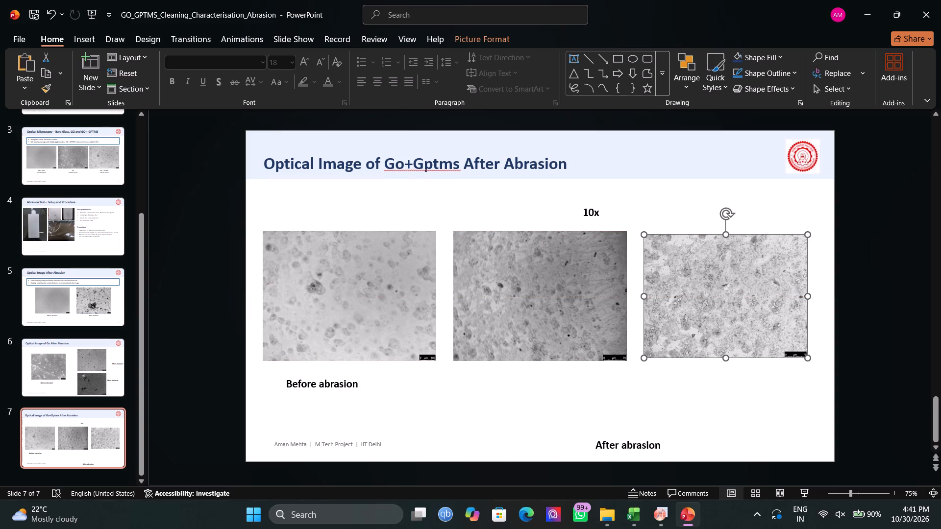
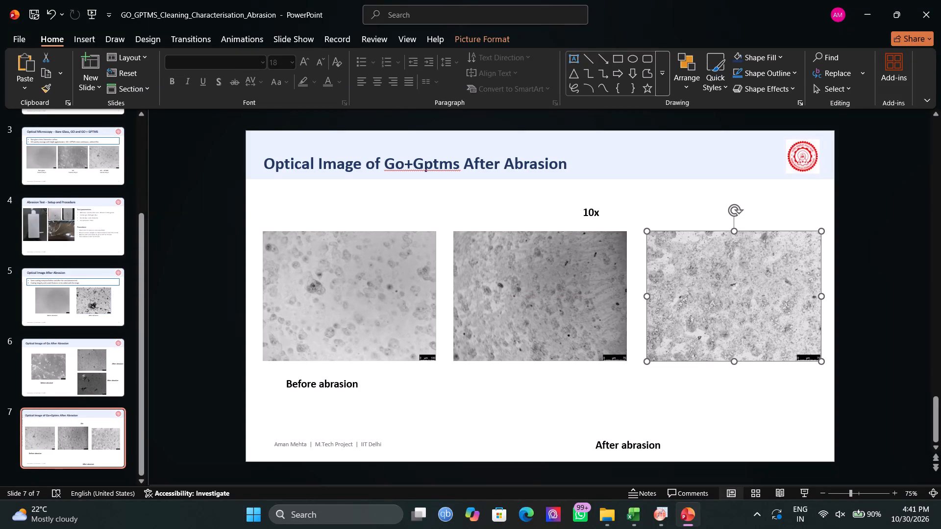
Move the "10x" label onto the upper-left corner of the middle image on slide 7.
click(766, 381)
click(591, 214)
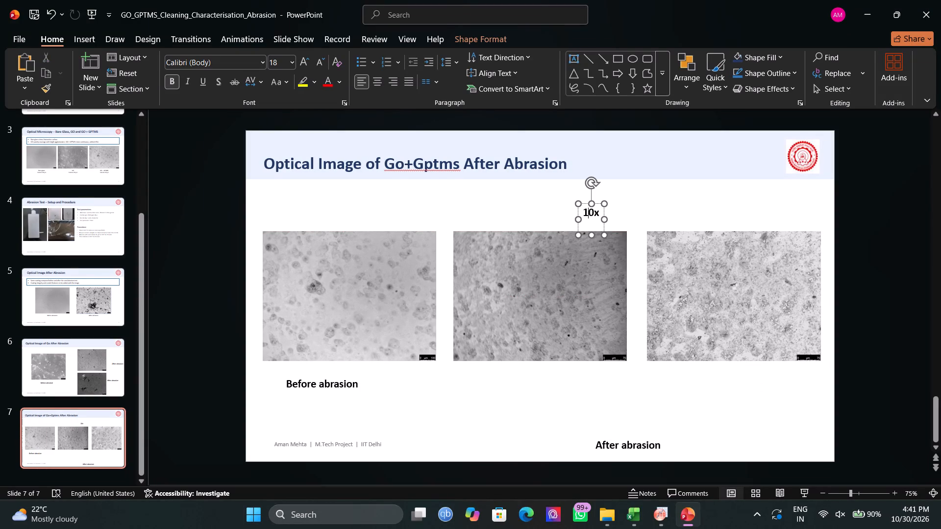
drag(583, 202, 539, 219)
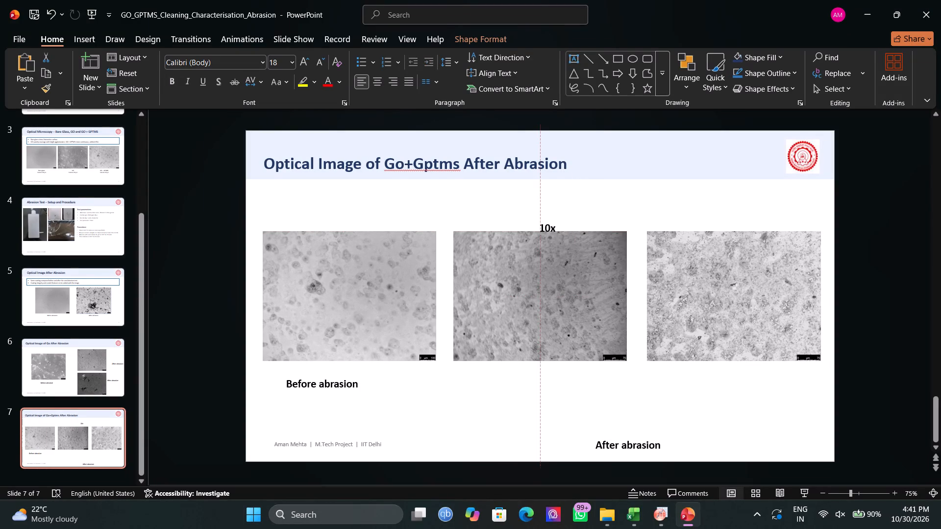
drag(539, 219, 459, 226)
drag(459, 226, 453, 225)
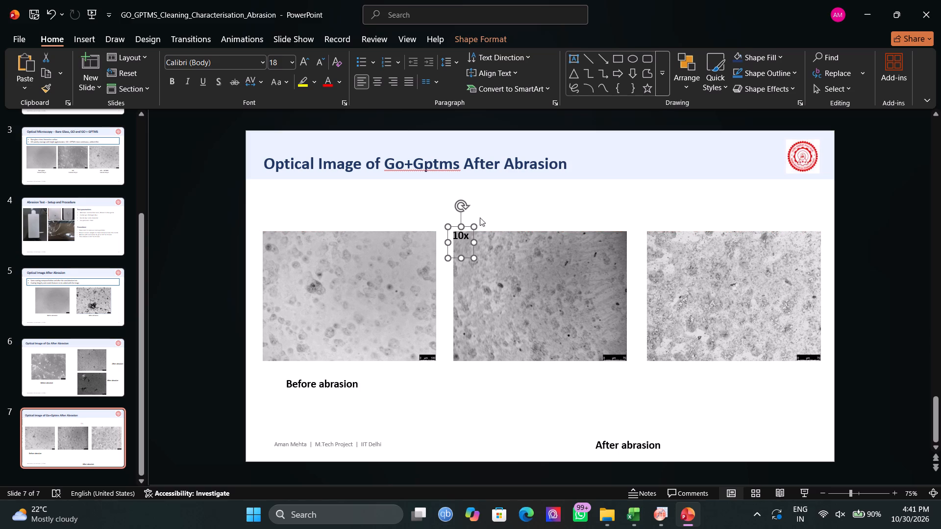
click(548, 205)
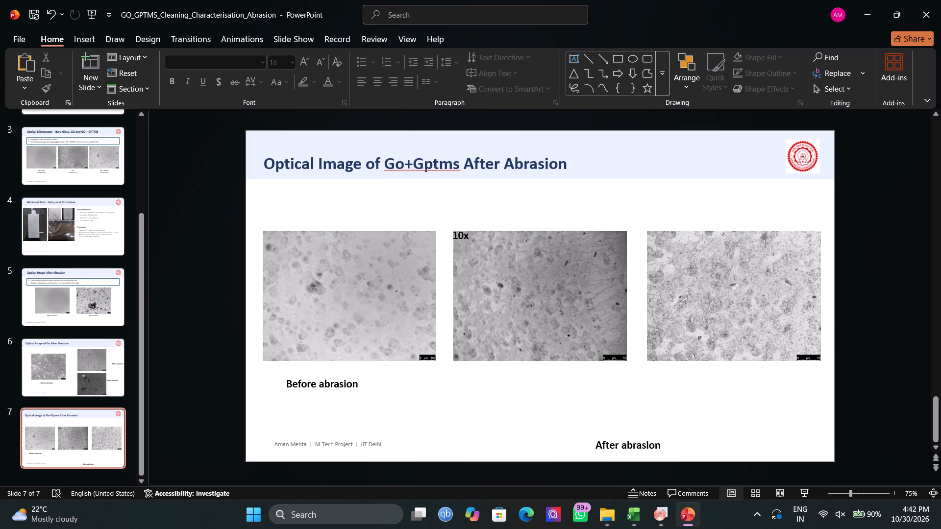
Add a "20x" label based on a copy of the "10x" text and place it in the right image's upper-left corner.
double_click(459, 236)
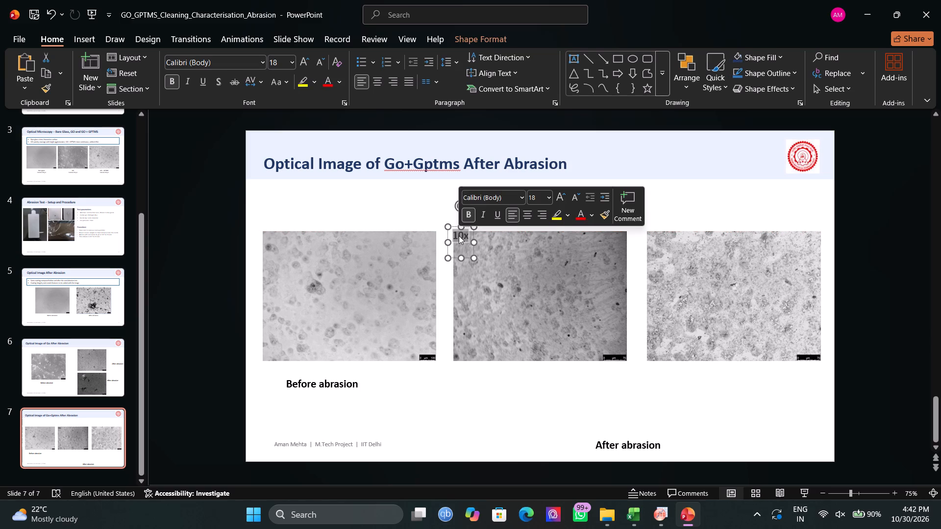
key(ctrl+c)
click(657, 243)
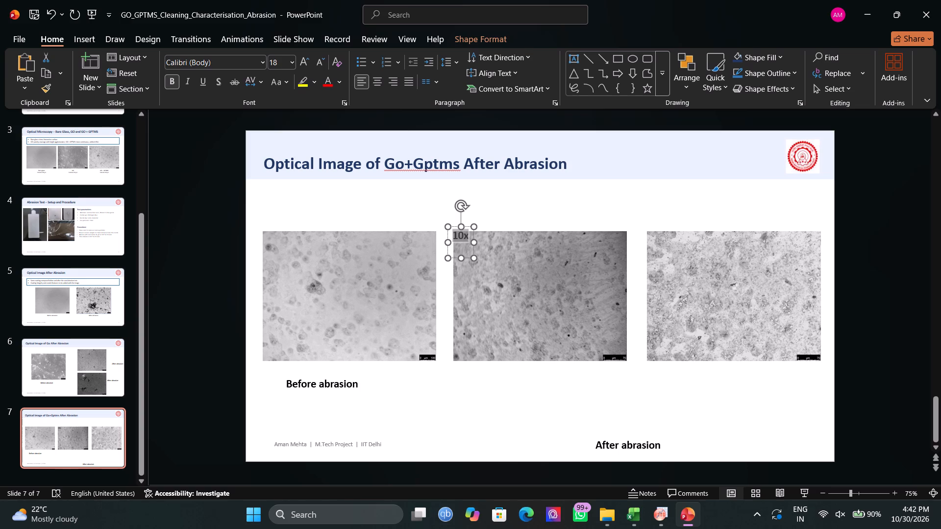
double_click(657, 243)
double_click(670, 201)
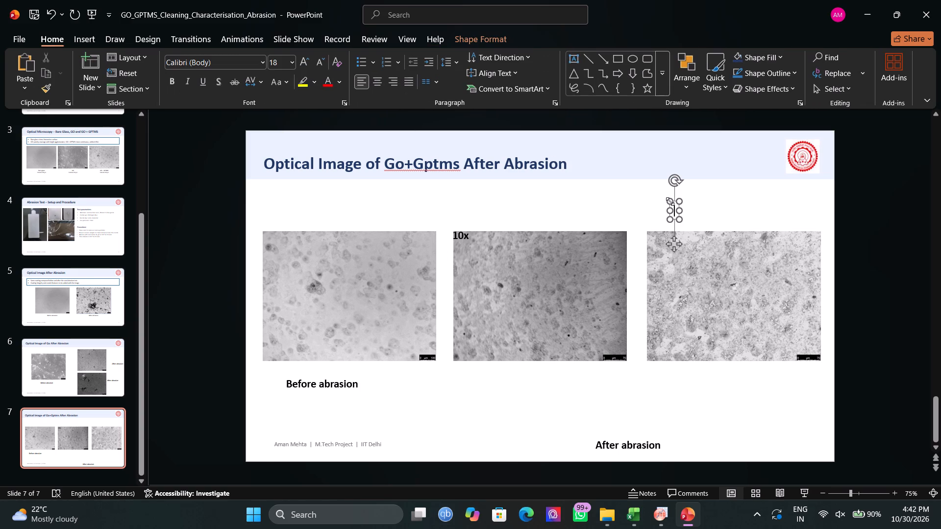
key(ctrl+c)
key(ctrl+v)
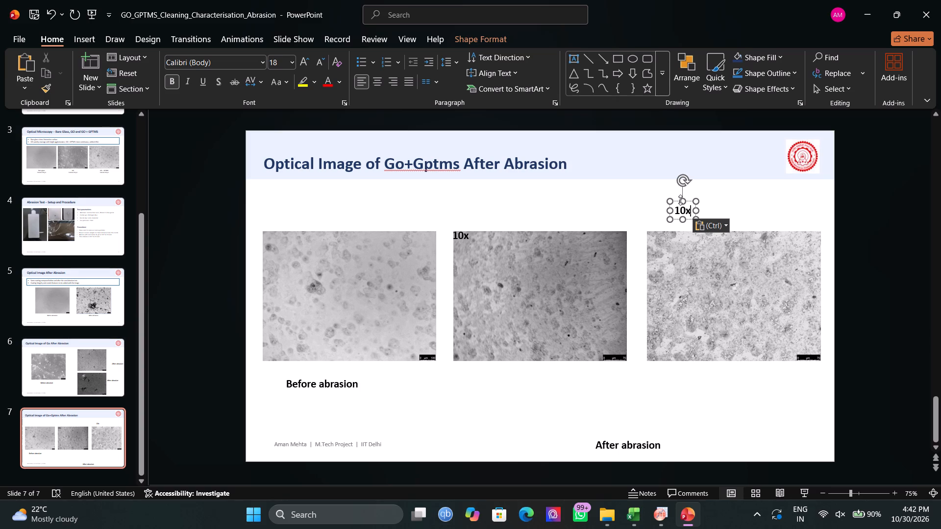
key(BackSpace)
key(BackSpace)
key(BackSpace)
text(20x)
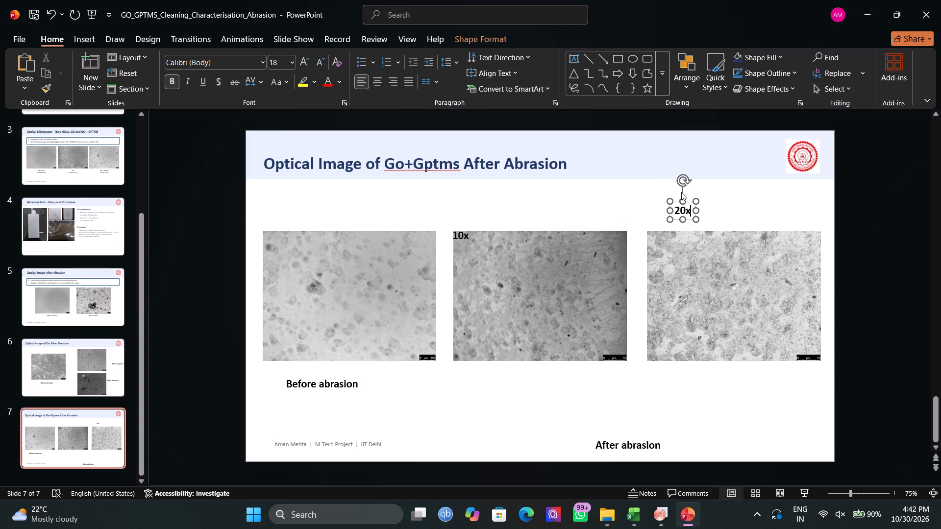
drag(677, 201, 658, 232)
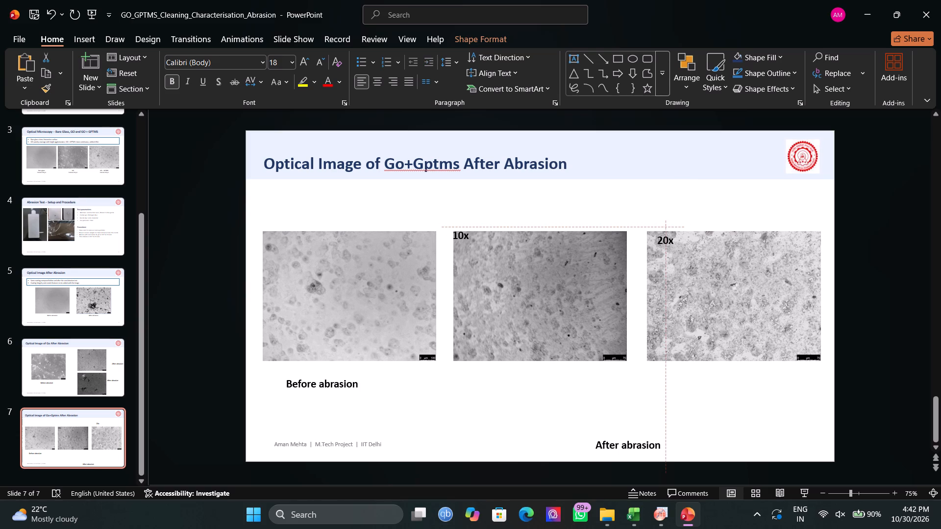
drag(658, 232, 650, 229)
drag(672, 250, 681, 259)
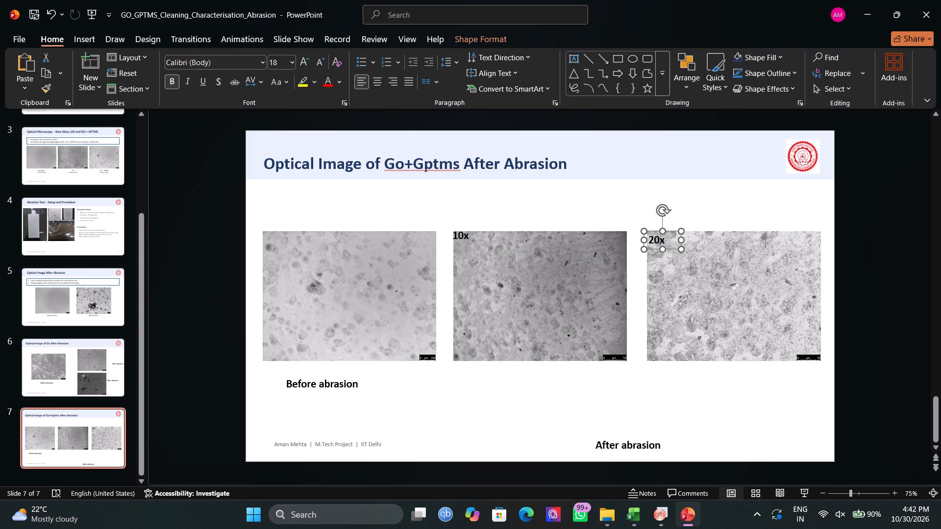
Set the "20x" label's font size to 24 and nudge it fully inside the right image's upper-left corner.
click(293, 62)
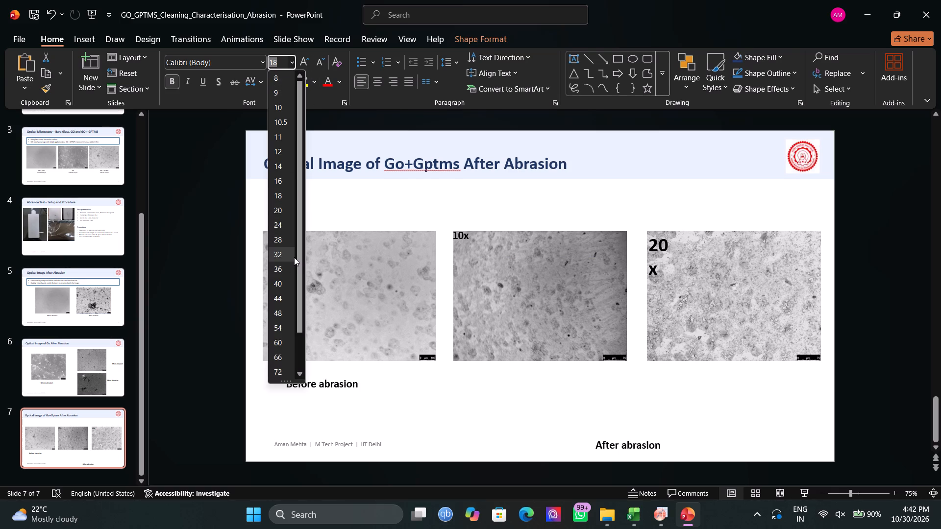
click(287, 228)
click(567, 188)
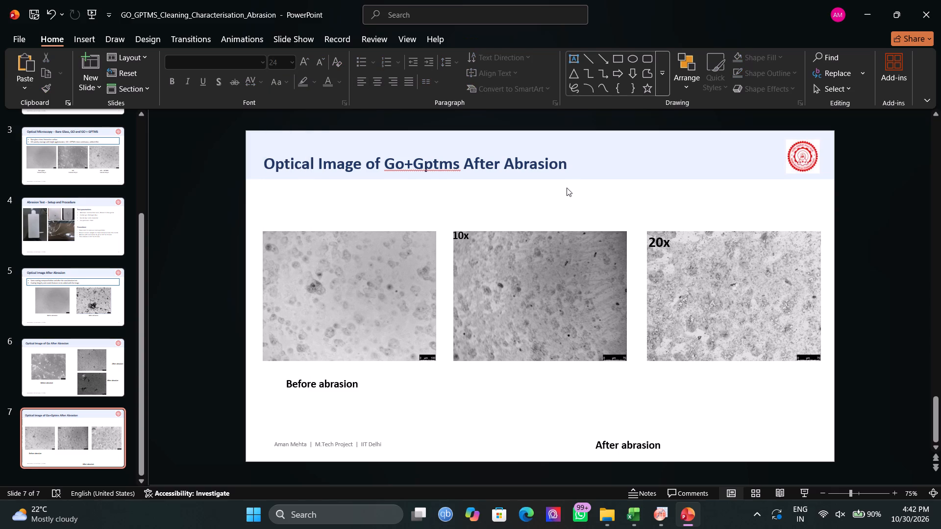
click(665, 242)
click(656, 232)
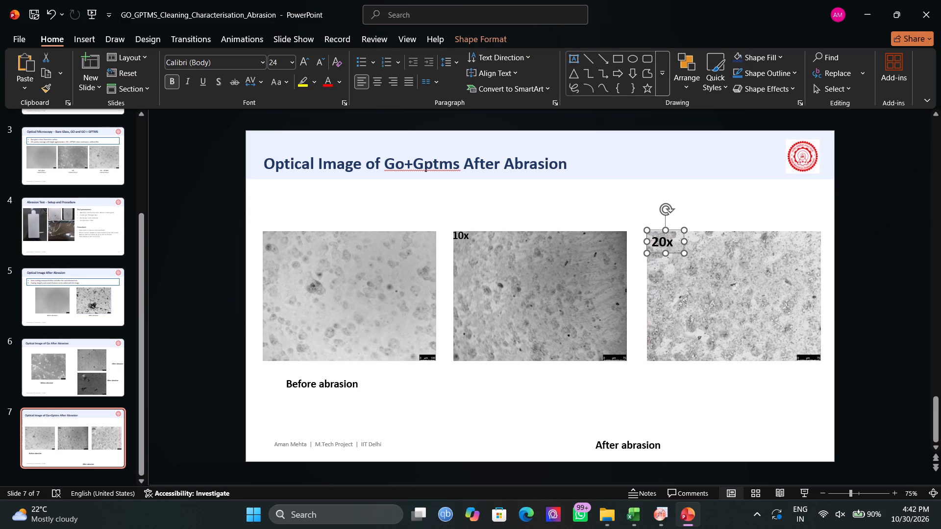
click(617, 215)
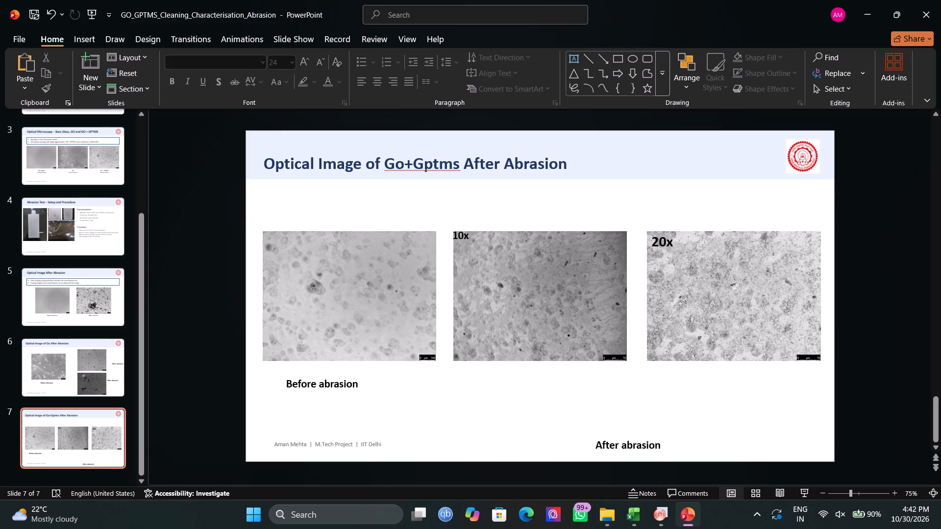
Set the "10x" label's font size to 24 and align it level with the "20x" label.
click(461, 238)
click(289, 63)
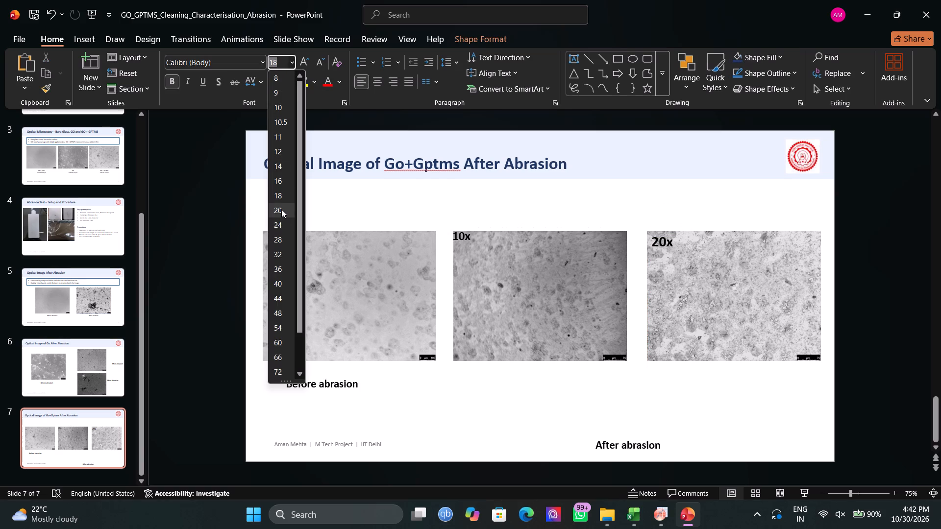
click(281, 222)
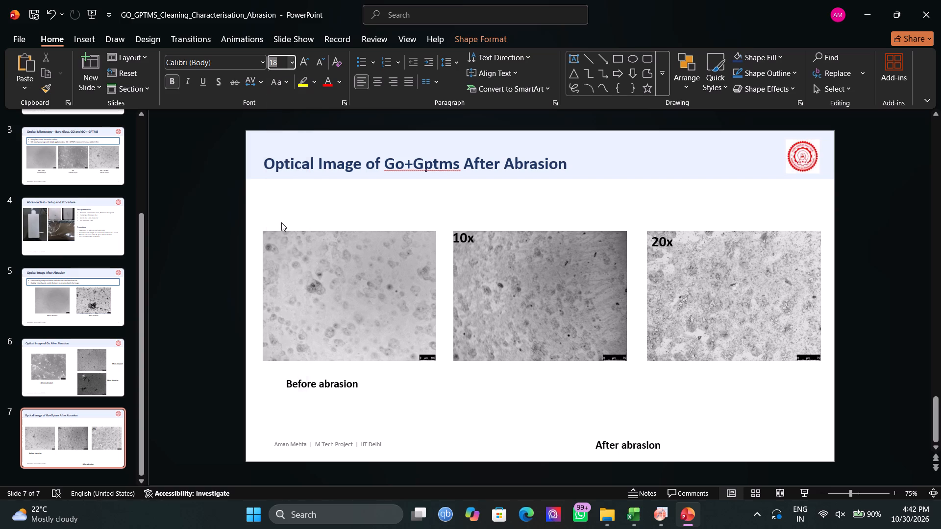
click(478, 177)
click(449, 205)
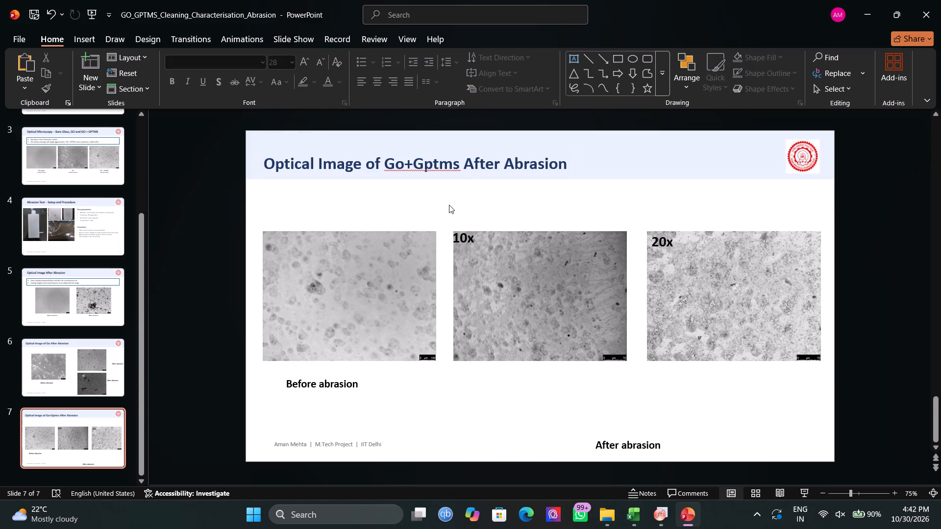
click(466, 237)
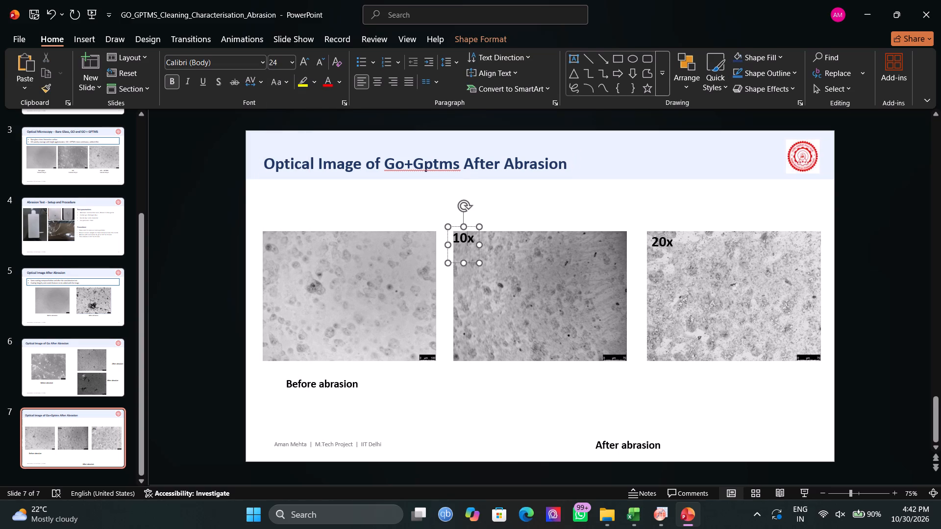
click(456, 226)
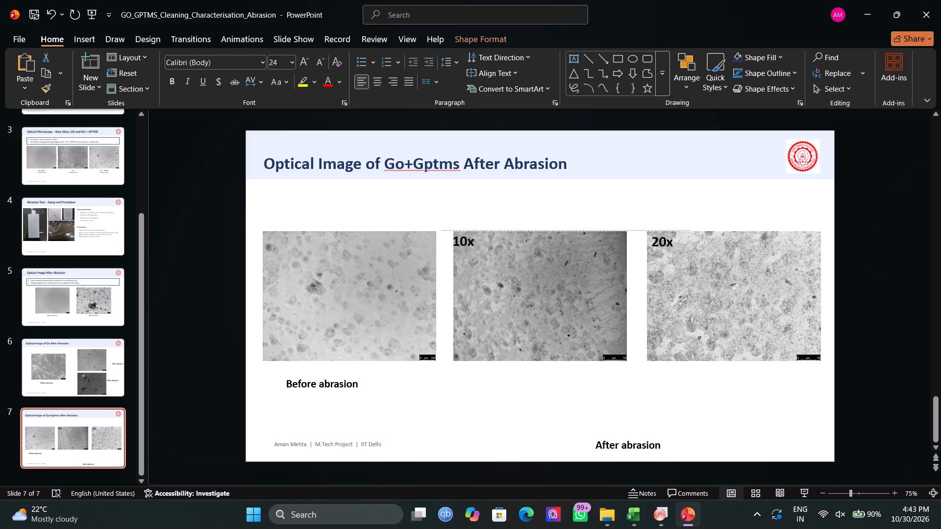
click(530, 214)
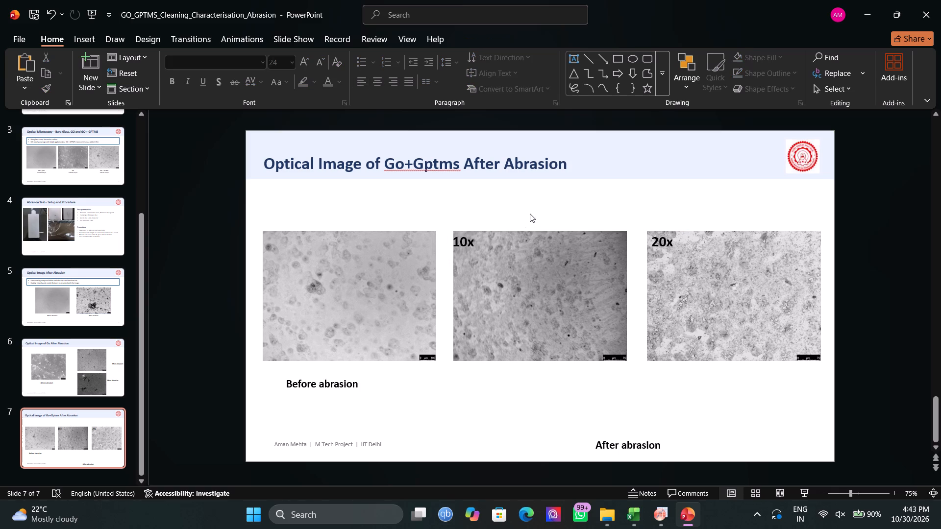
Move the "After abrasion" caption just below and between the middle and right images, and set its font size to 28.
click(622, 439)
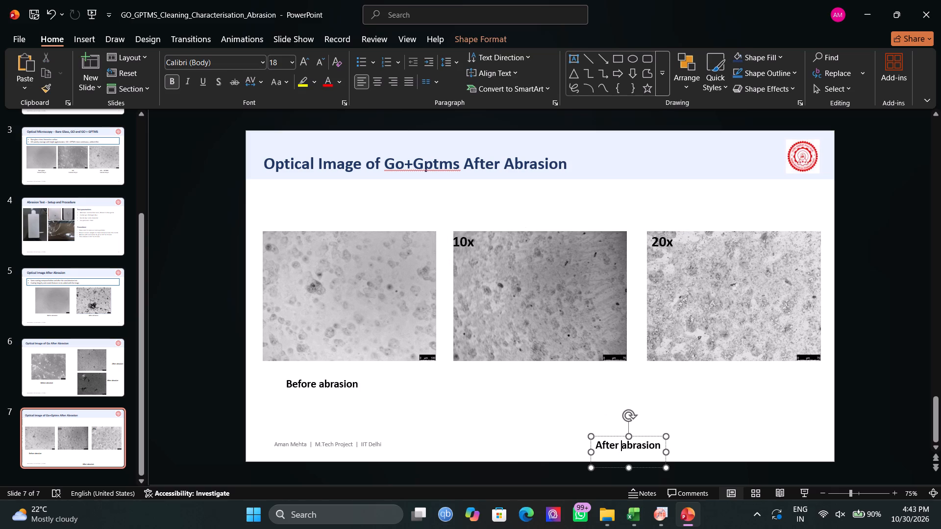
drag(628, 434, 570, 366)
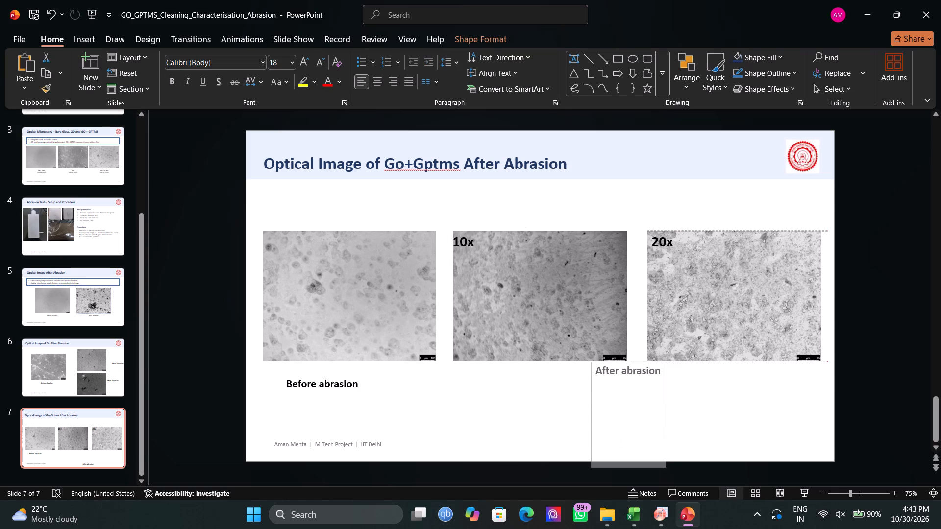
drag(570, 366, 573, 372)
drag(642, 437, 618, 426)
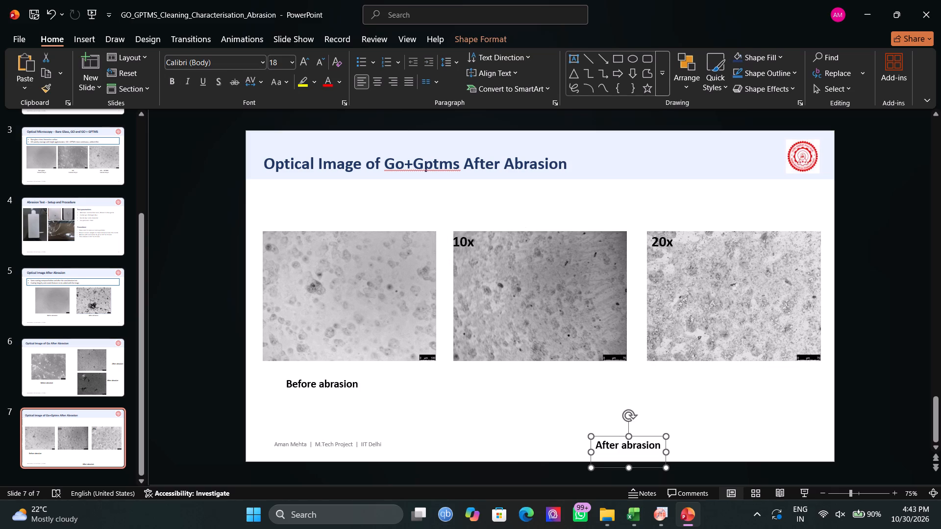
drag(618, 426, 636, 374)
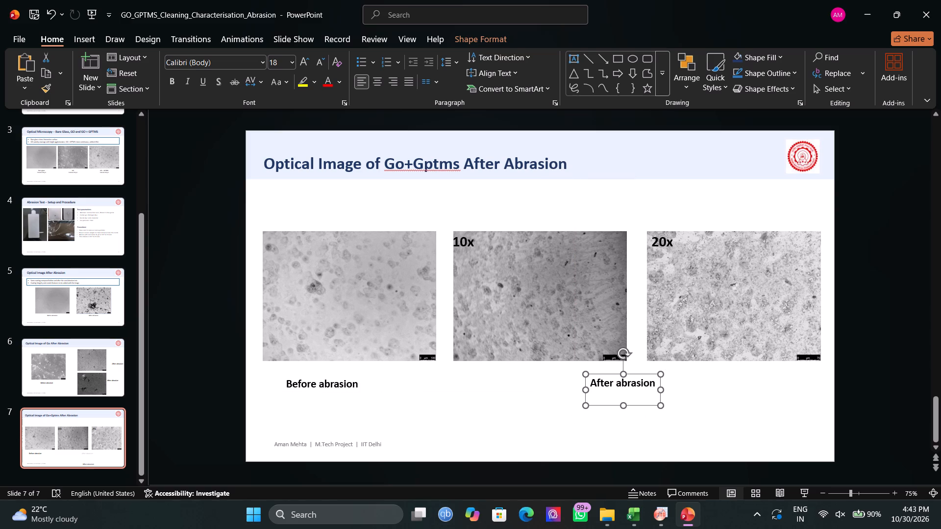
click(292, 59)
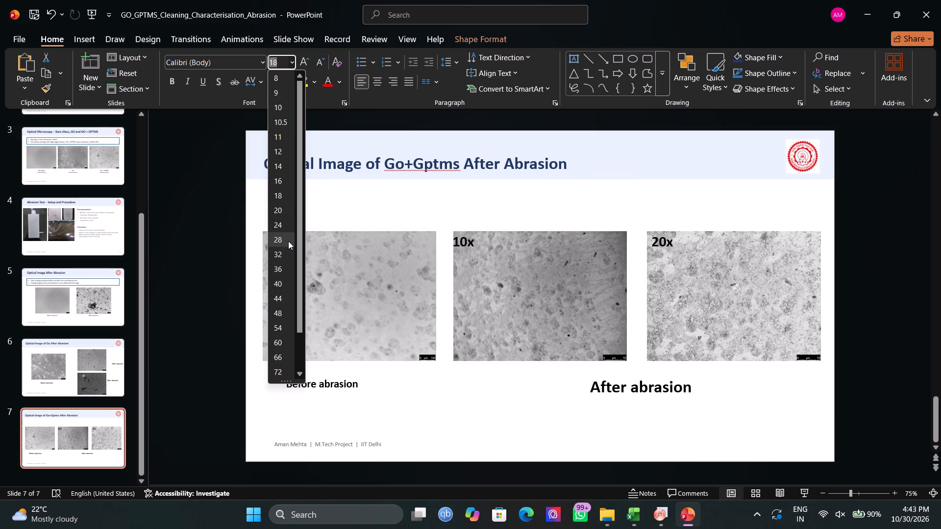
click(288, 241)
drag(635, 371, 629, 364)
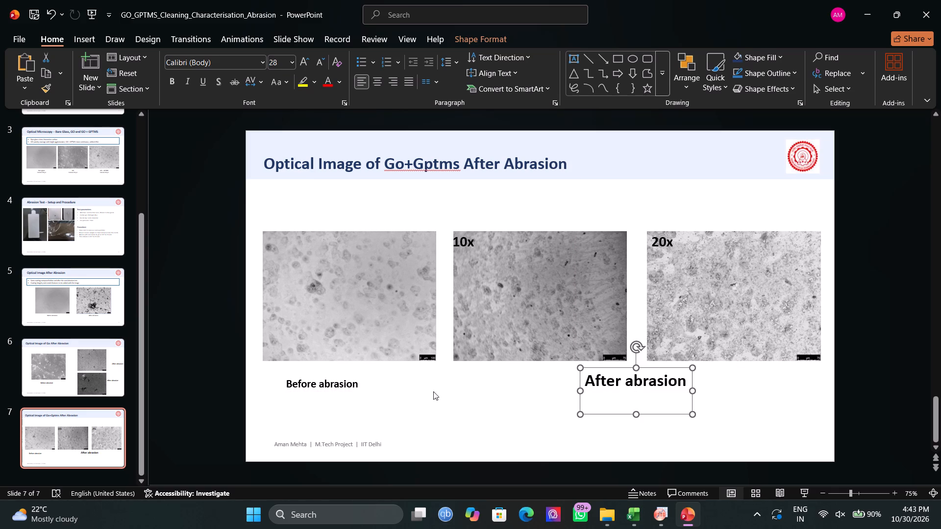
click(423, 400)
Set the "Before abrasion" caption's font size to 28 and centre it under the left image, level with the "After abrasion" caption.
click(345, 378)
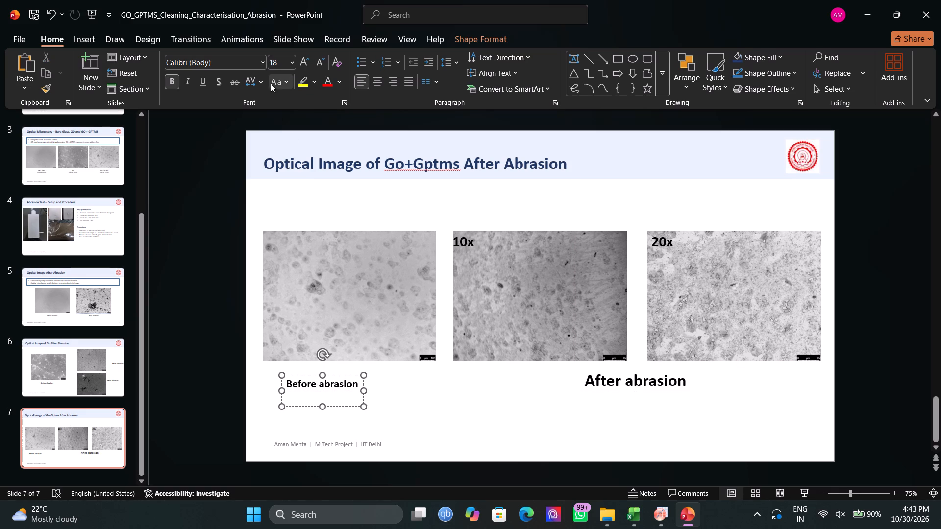
click(291, 58)
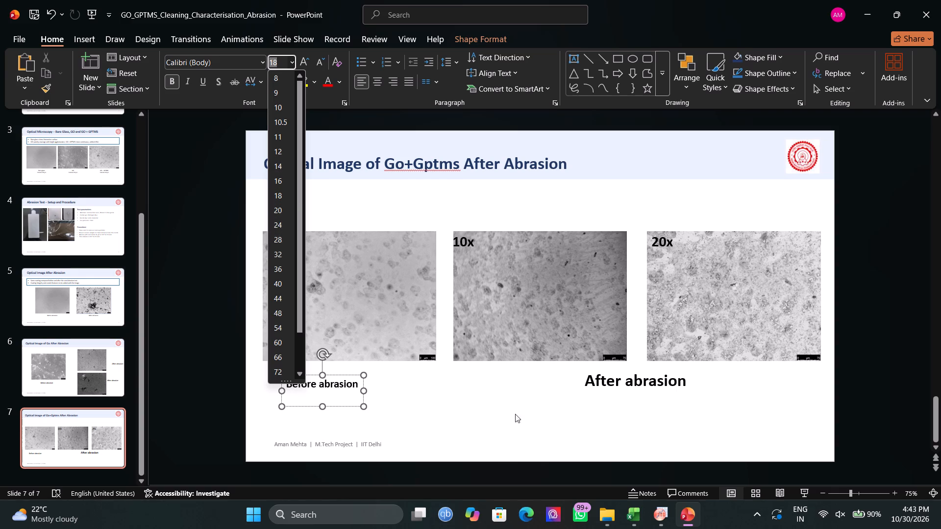
click(488, 417)
triple_click(316, 389)
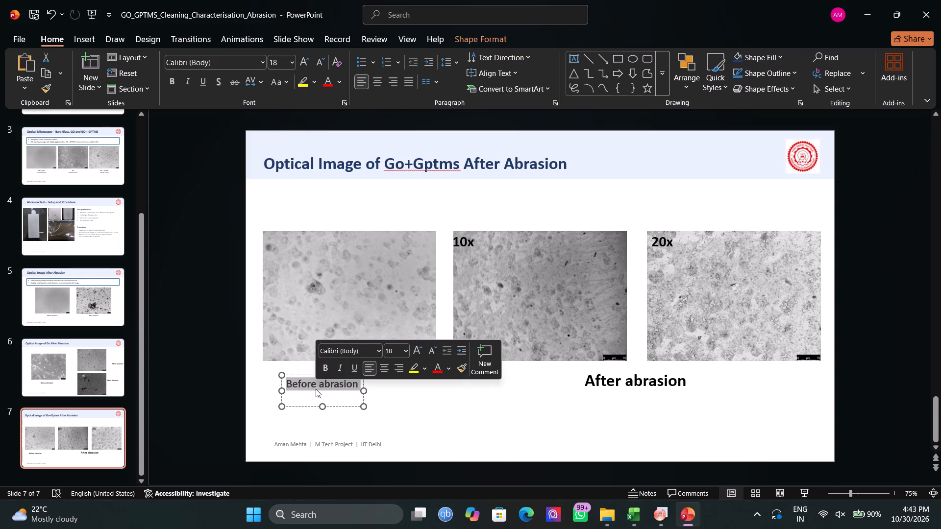
click(288, 63)
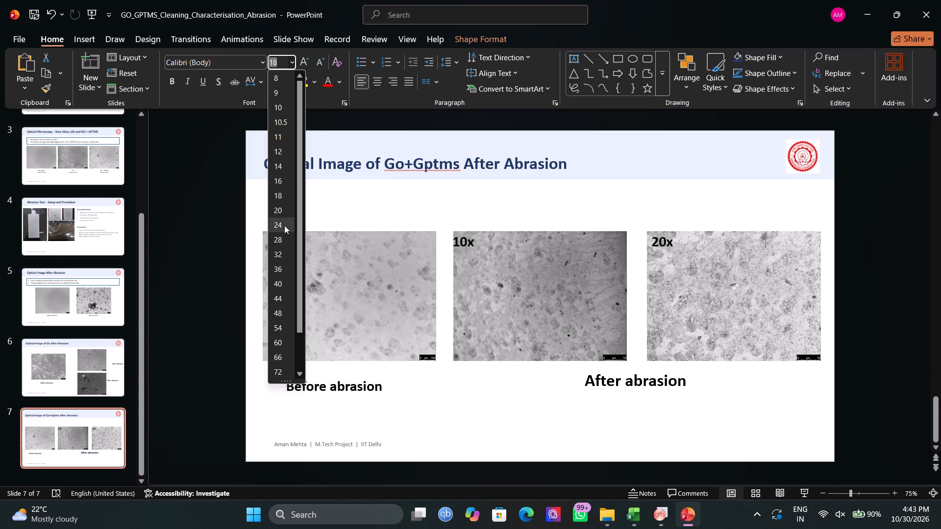
click(282, 235)
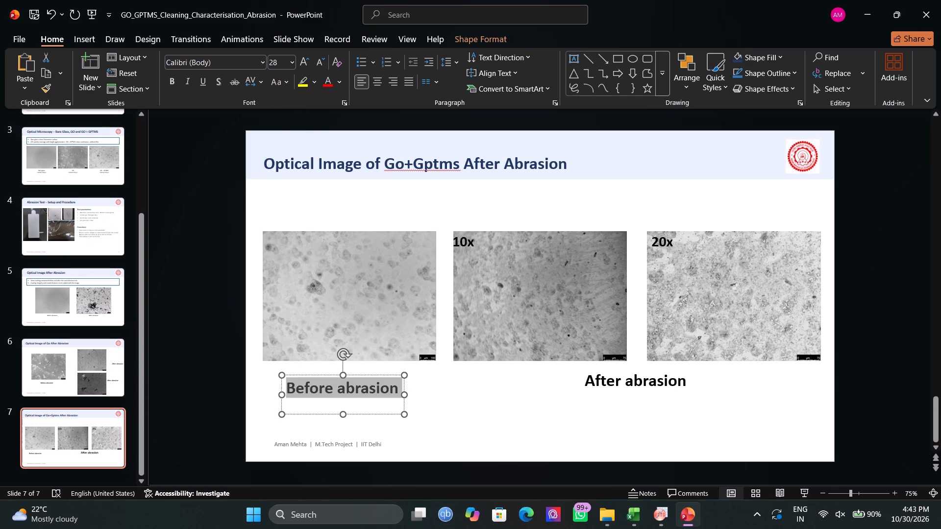
click(461, 396)
click(351, 385)
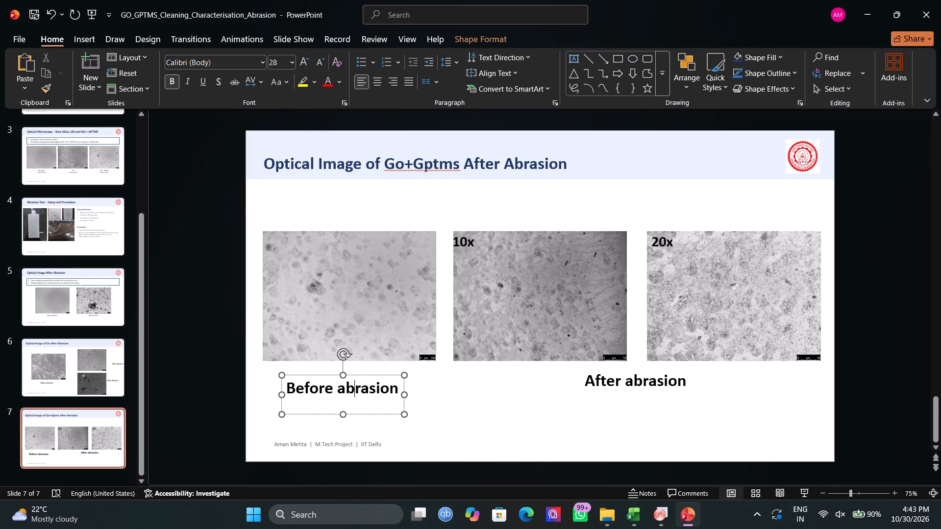
drag(356, 373, 363, 365)
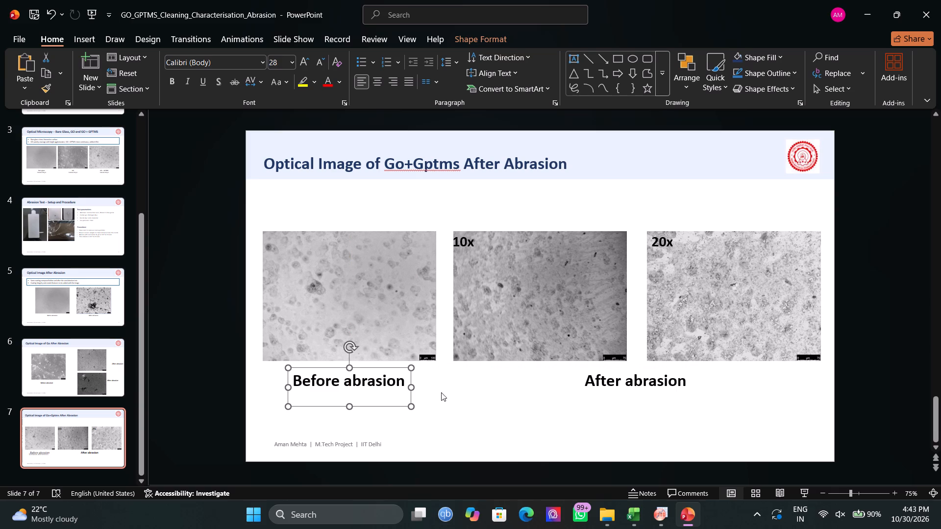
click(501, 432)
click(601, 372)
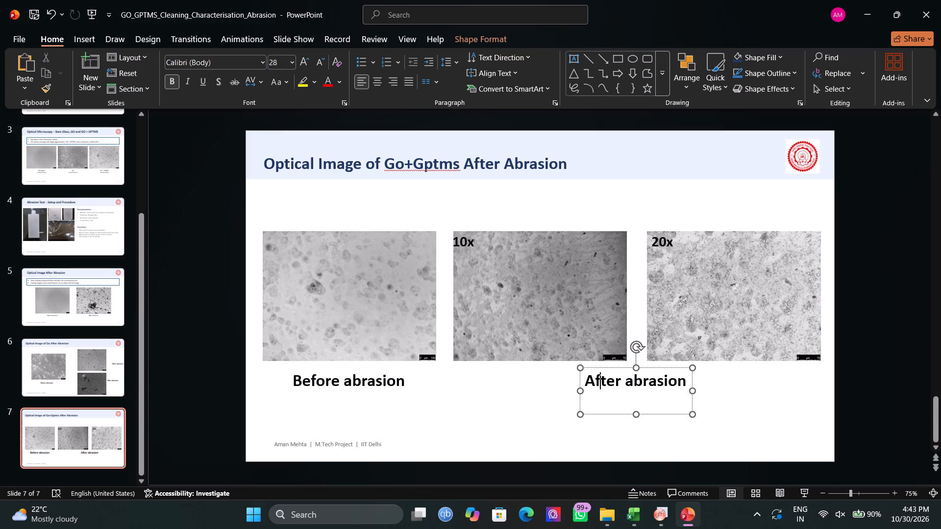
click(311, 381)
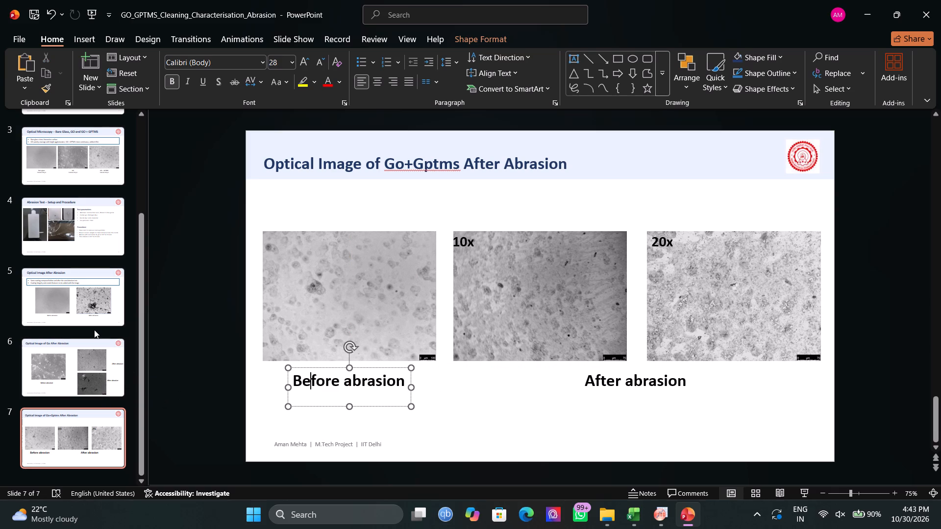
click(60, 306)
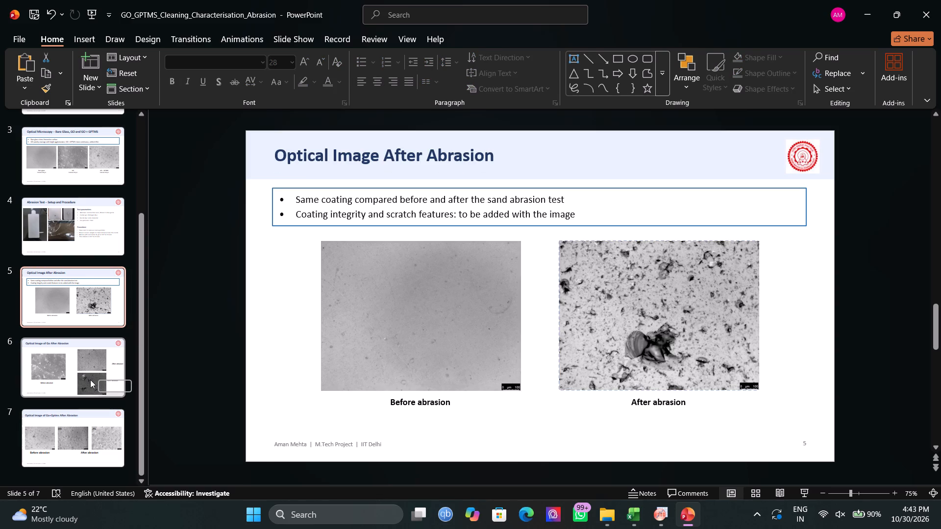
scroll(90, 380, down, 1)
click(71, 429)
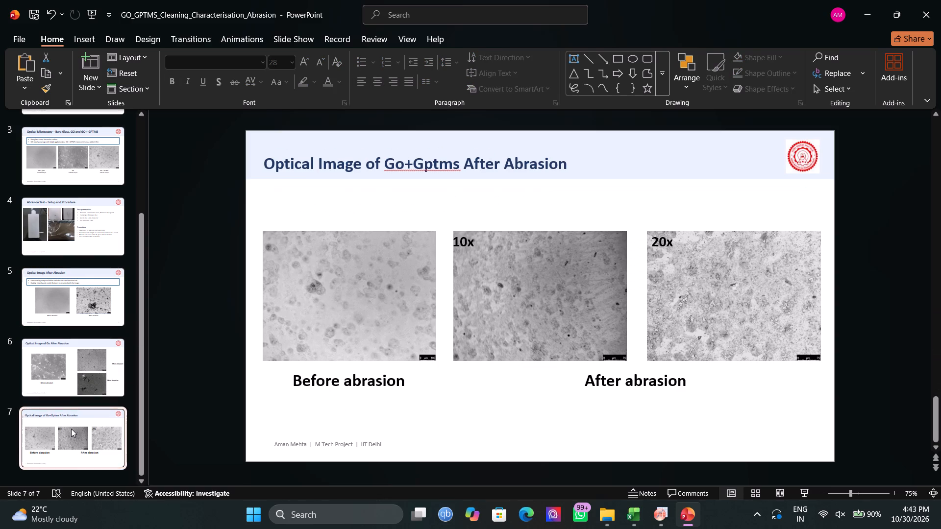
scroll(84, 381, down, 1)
On slide 6, shrink the before-abrasion image to the after images' size, shift it left, and place the upper after-abrasion image level beside it.
click(84, 381)
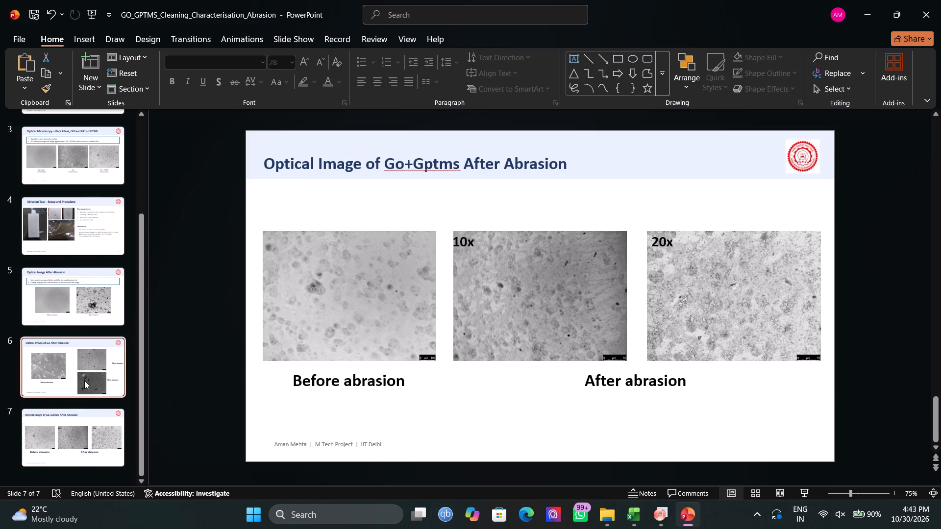
click(396, 336)
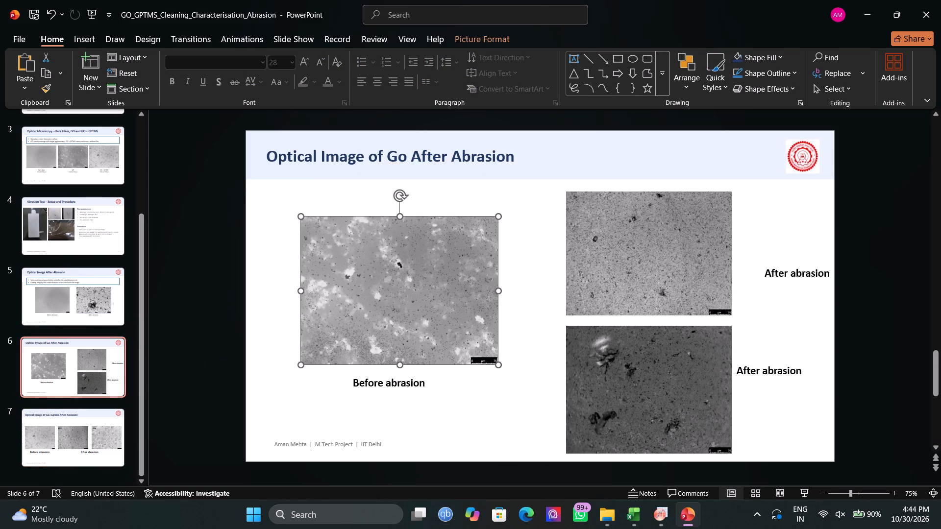
drag(499, 363, 442, 345)
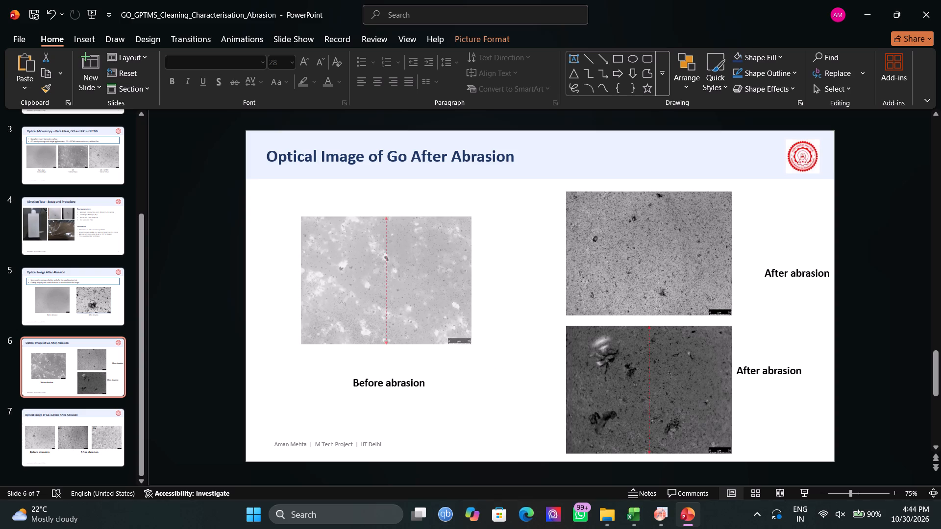
drag(442, 345, 434, 342)
drag(415, 278, 384, 286)
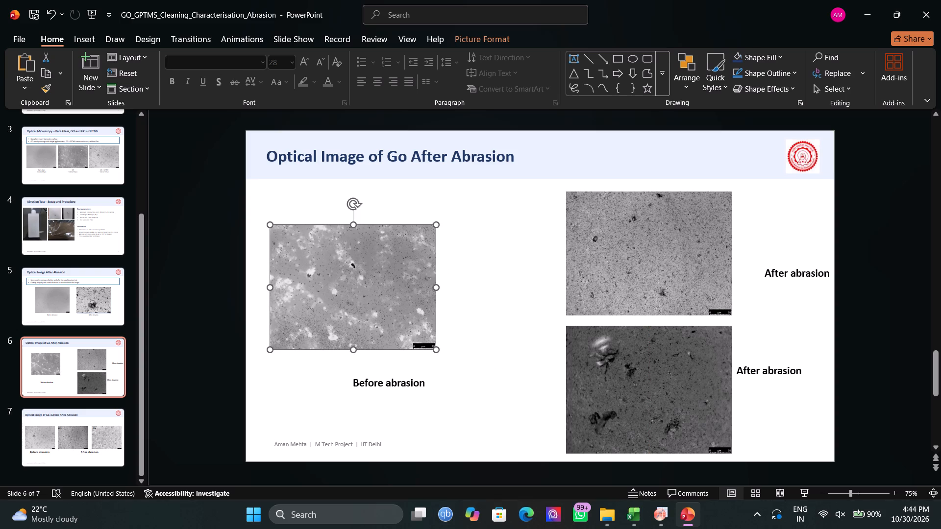
drag(606, 260, 505, 296)
Delete the upper "After abrasion" caption beside the images on slide 6.
click(786, 273)
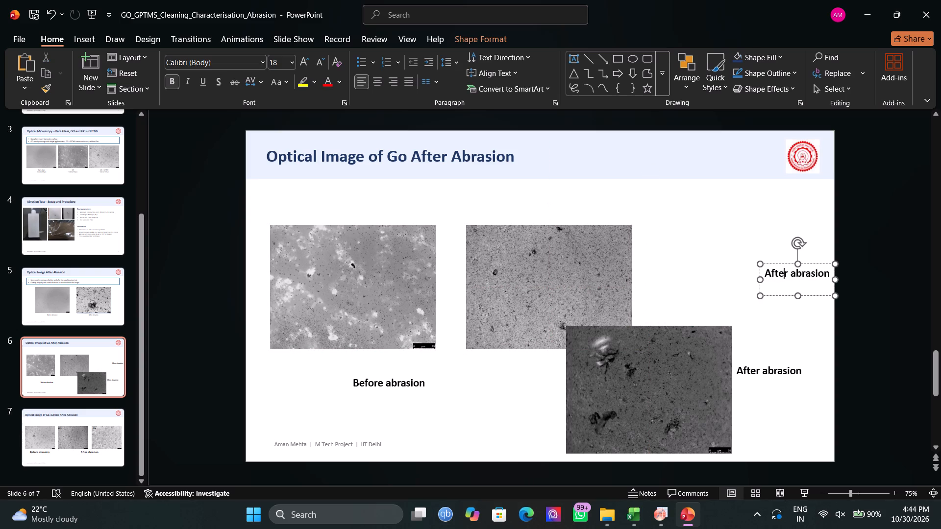
key(BackSpace)
key(BackSpace)
key(BackSpace)
key(ctrl+a)
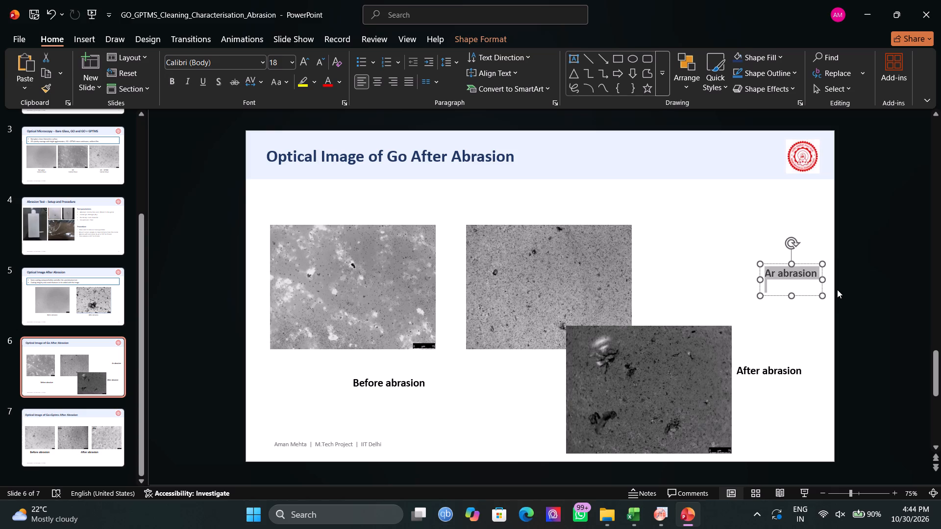
key(Delete)
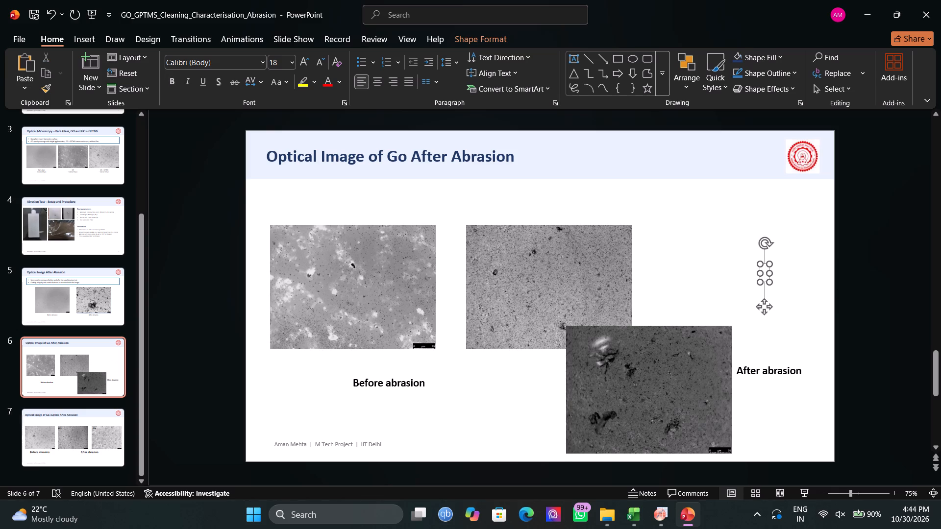
Move the dark after-abrasion image to the right end of the row, with its top edge level with the other two images.
drag(694, 332, 785, 234)
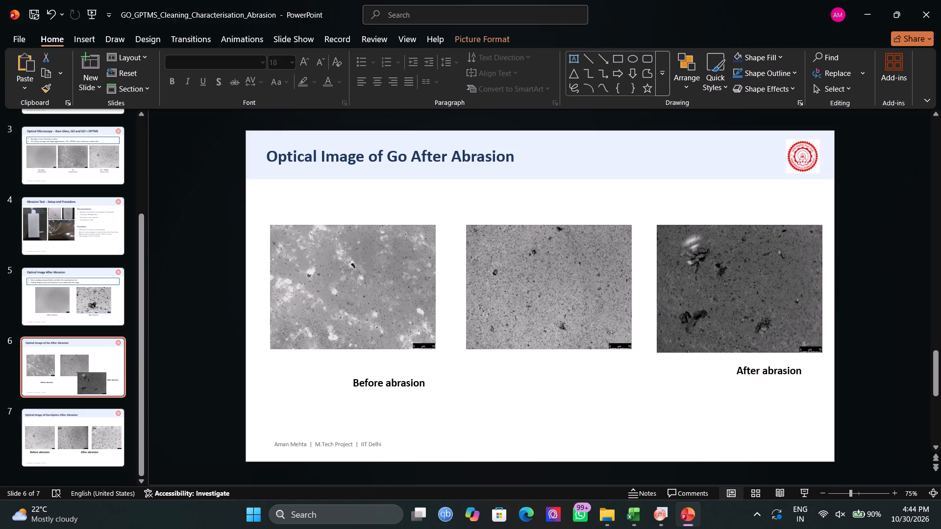
drag(785, 234, 786, 233)
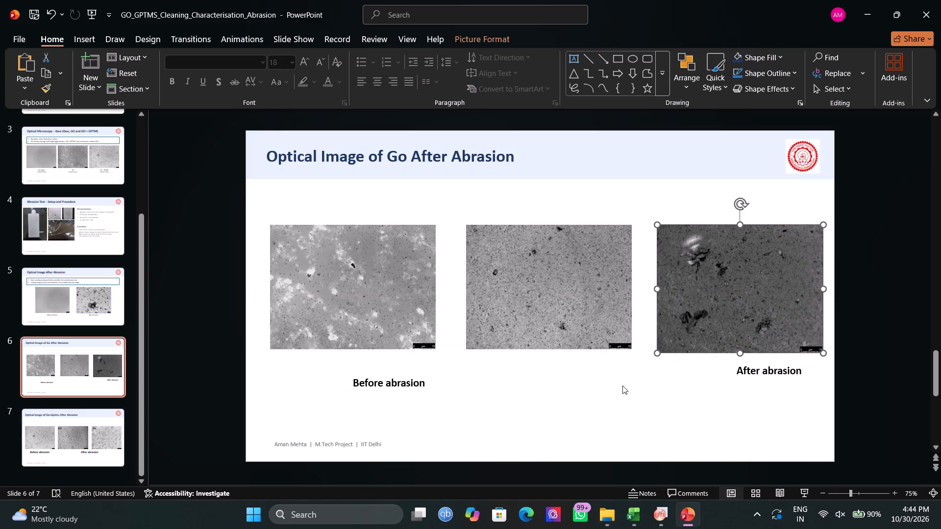
click(599, 419)
Slightly enlarge the middle and left images so their bottom edges line up with the dark image.
click(589, 340)
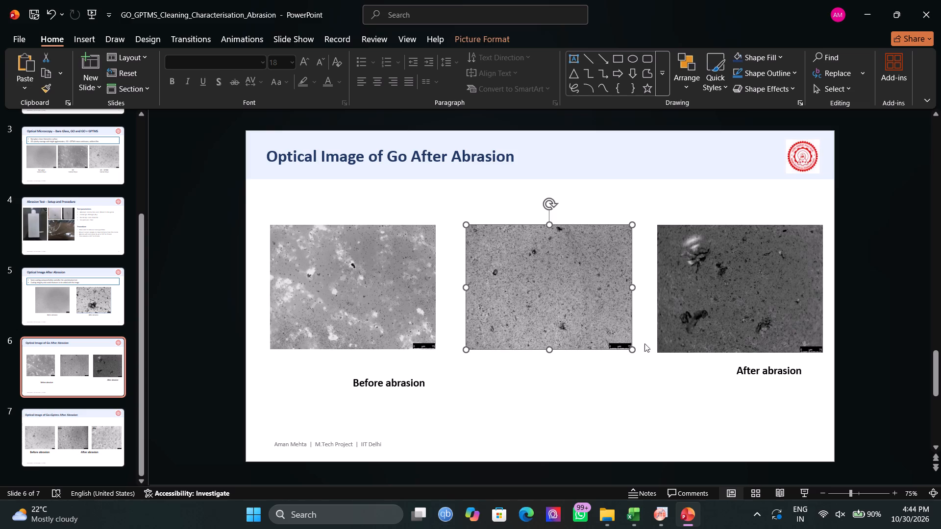
click(674, 339)
click(619, 340)
drag(630, 348, 633, 352)
click(403, 329)
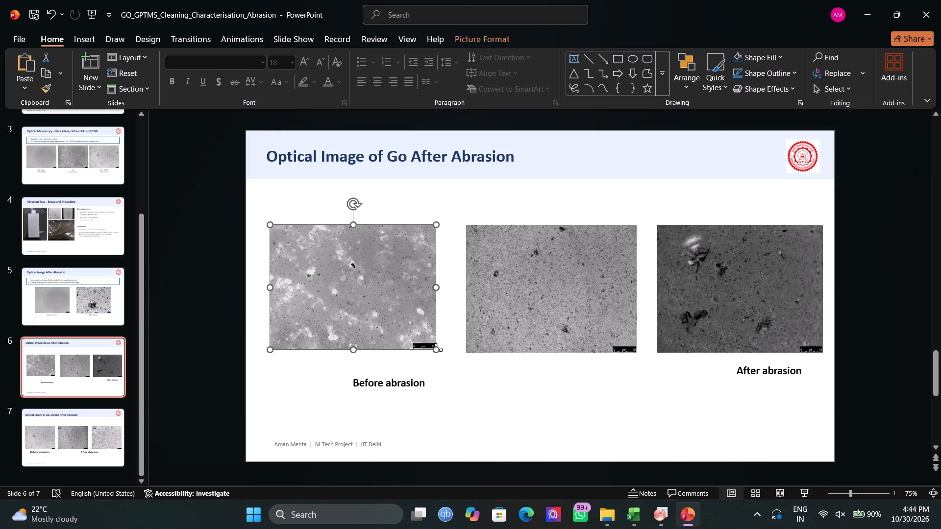
drag(436, 350, 440, 356)
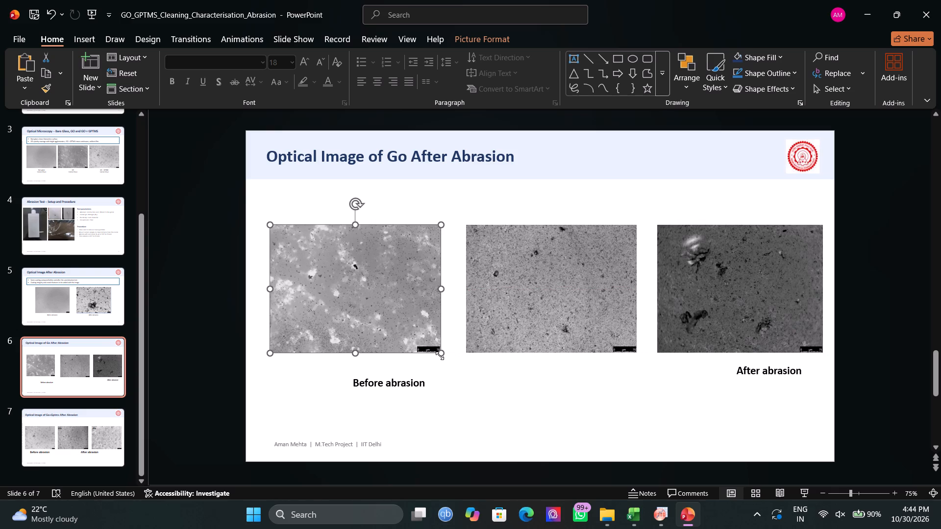
click(573, 398)
Set the "Before abrasion" caption's font size to 28 and move it just below the left image, roughly centred.
click(401, 387)
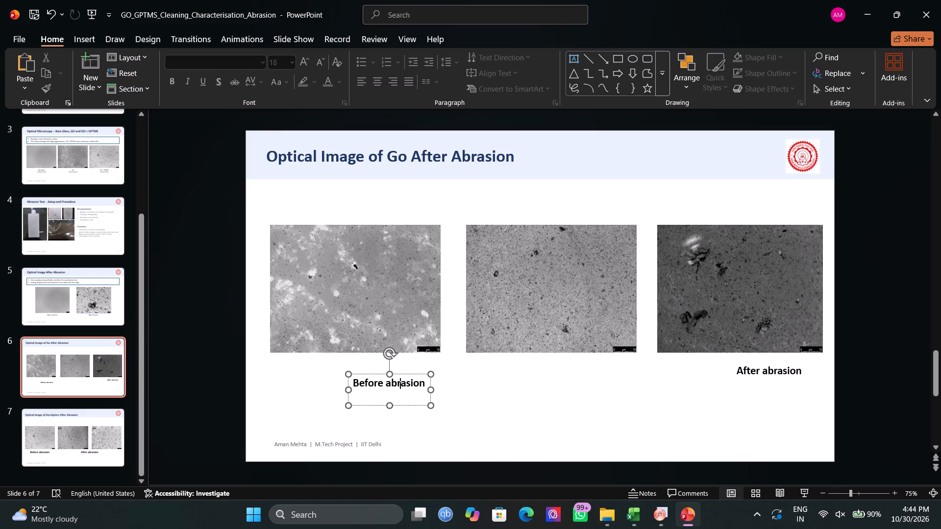
key(ctrl+a)
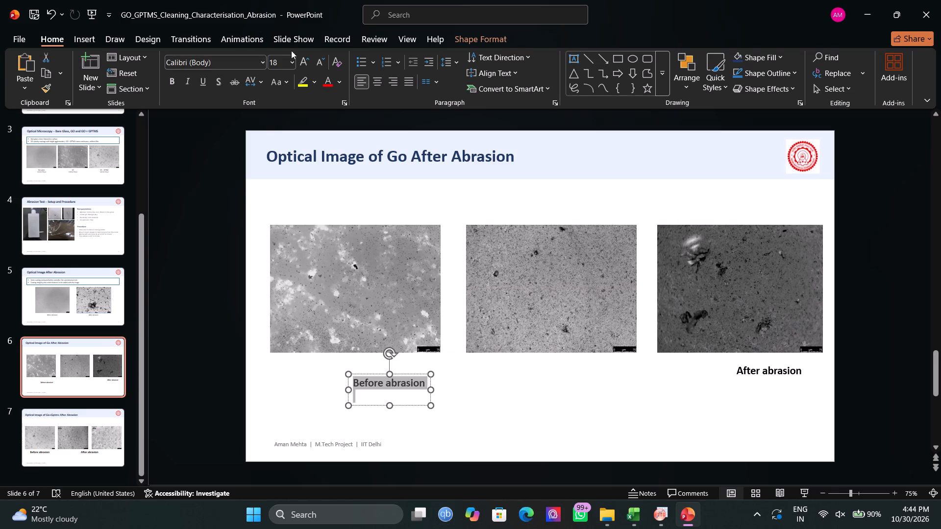
click(295, 59)
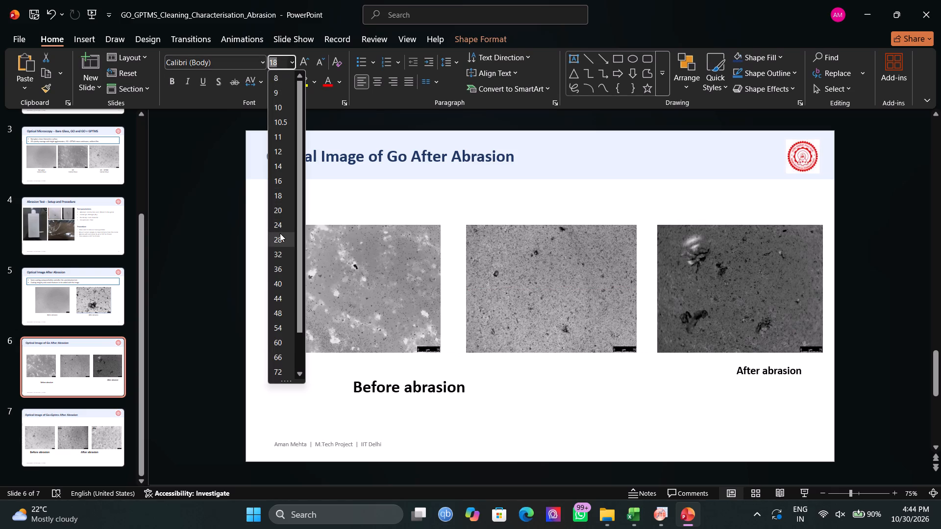
click(280, 233)
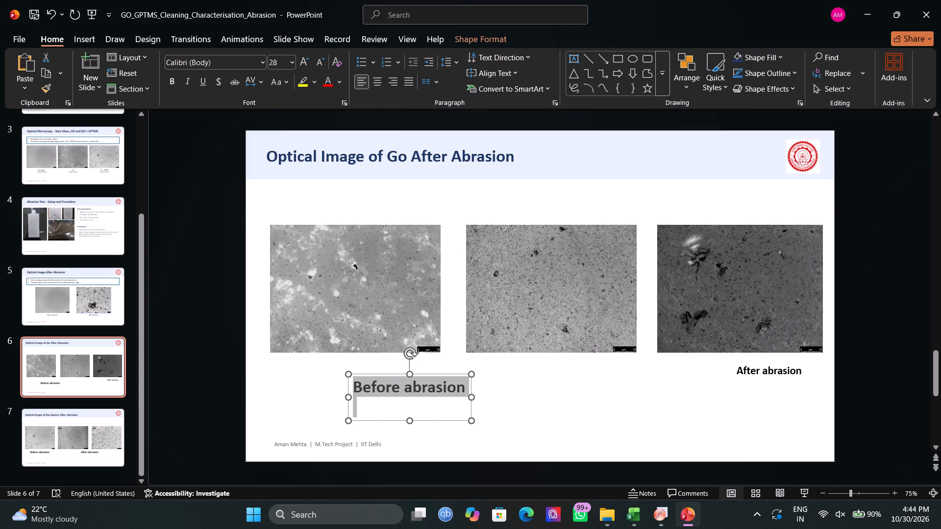
drag(399, 373, 350, 362)
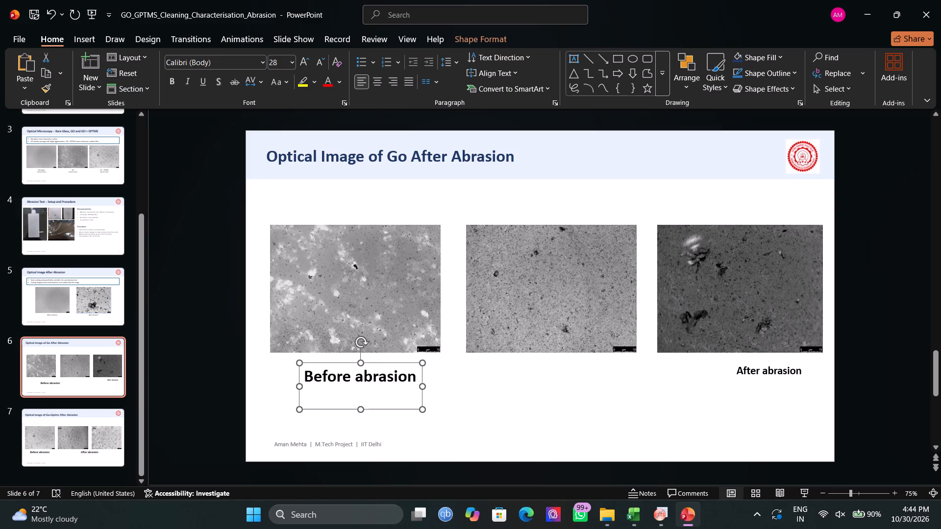
Set the font size of the whole remaining "After abrasion" caption to 28.
click(743, 374)
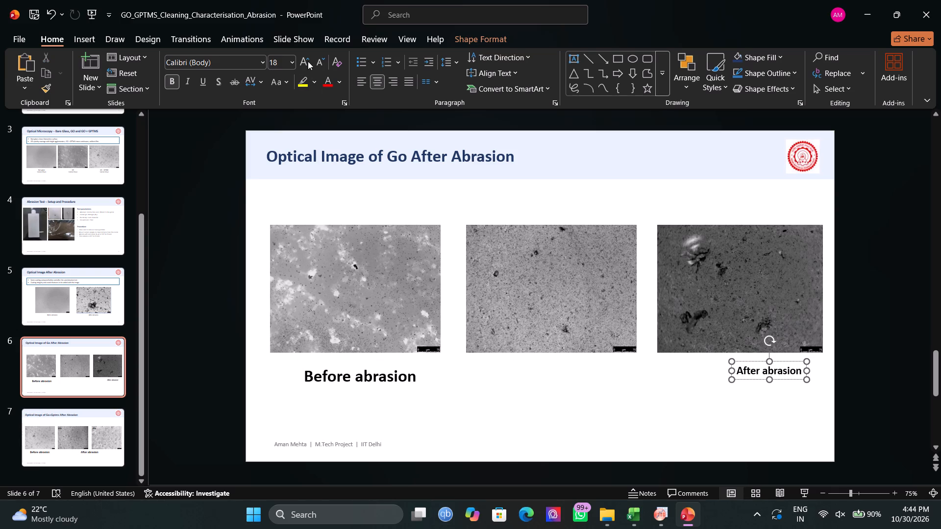
click(294, 60)
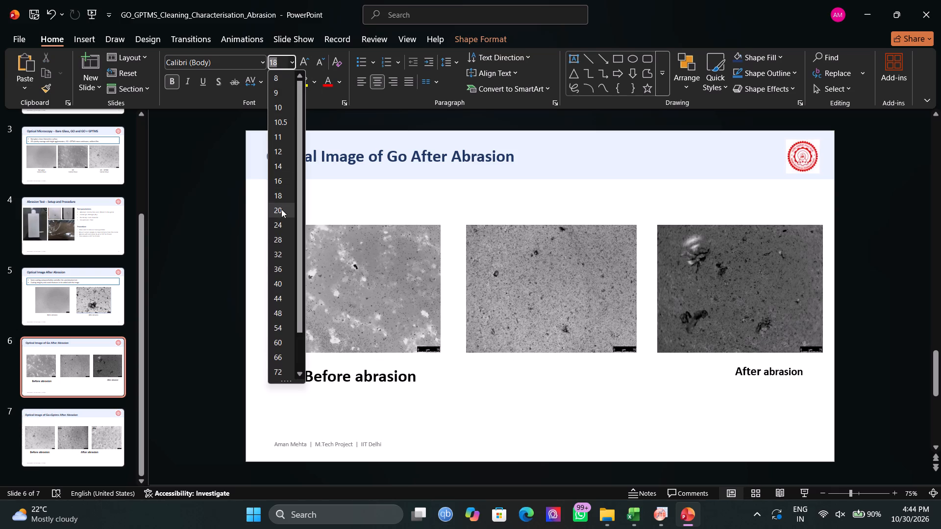
click(281, 242)
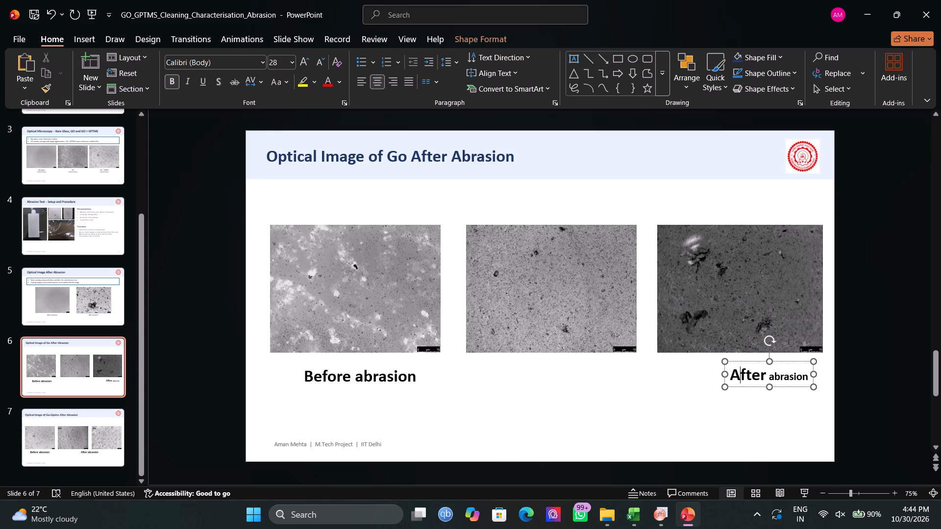
key(ctrl+a)
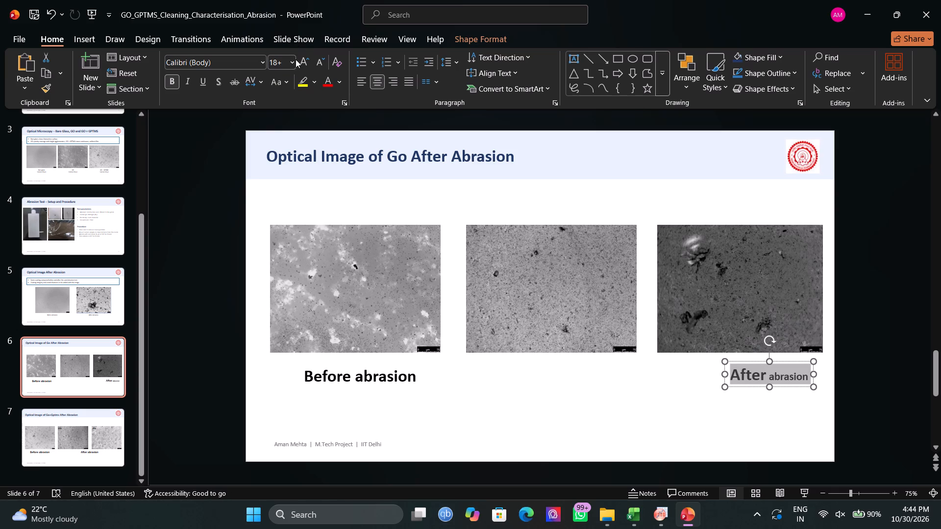
click(296, 60)
click(291, 61)
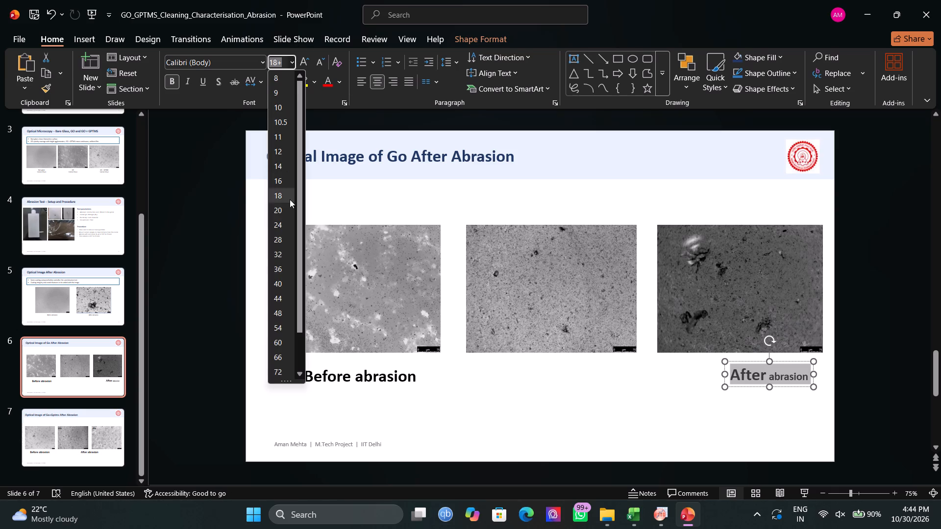
click(279, 241)
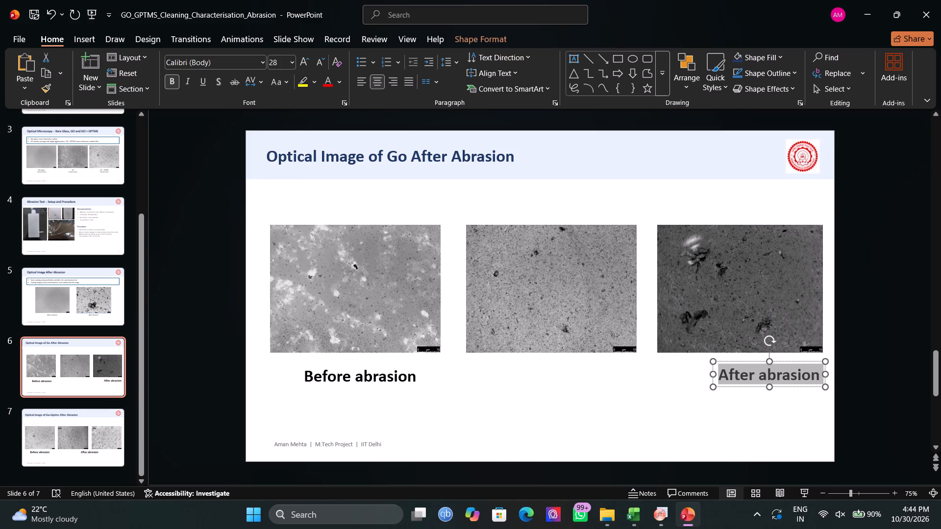
Move the "After abrasion" caption below and between the middle and right images, about level with the "Before abrasion" caption.
drag(757, 361, 657, 375)
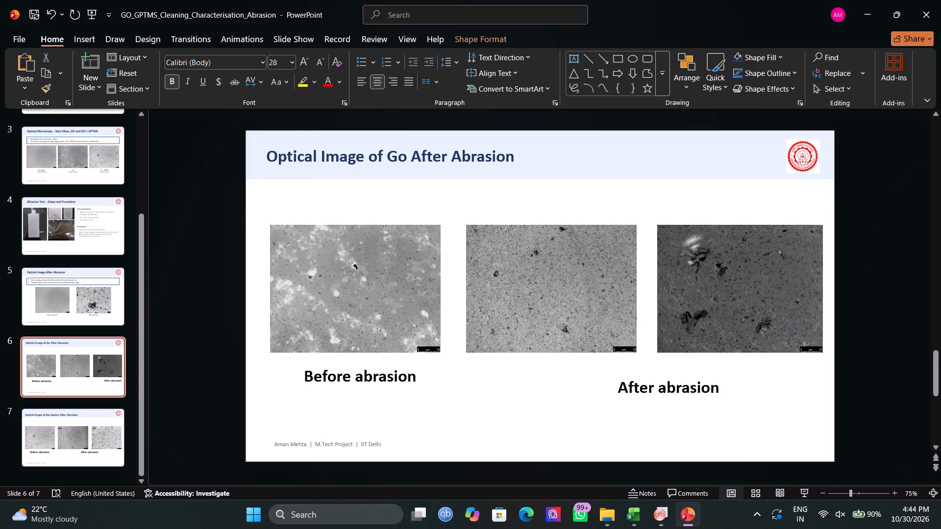
drag(657, 375, 643, 358)
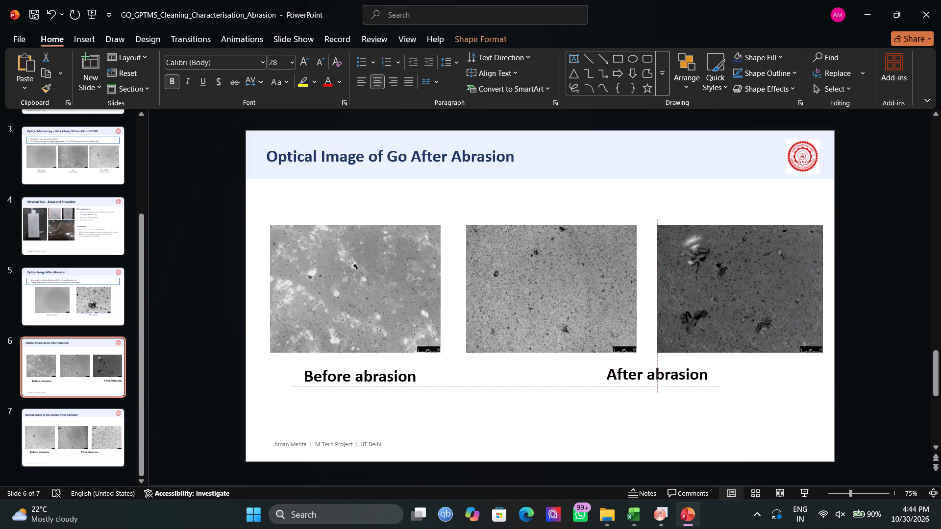
drag(643, 358, 643, 359)
click(658, 460)
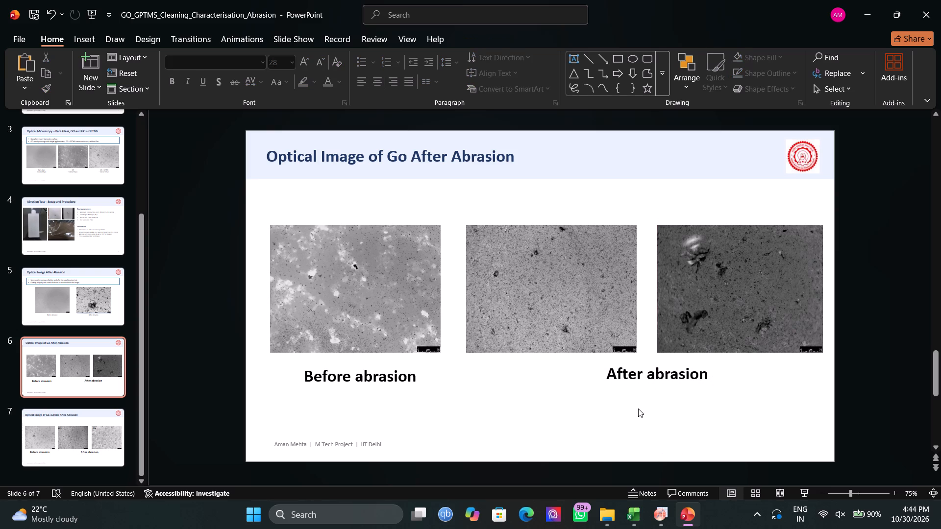
click(631, 373)
drag(639, 361, 625, 359)
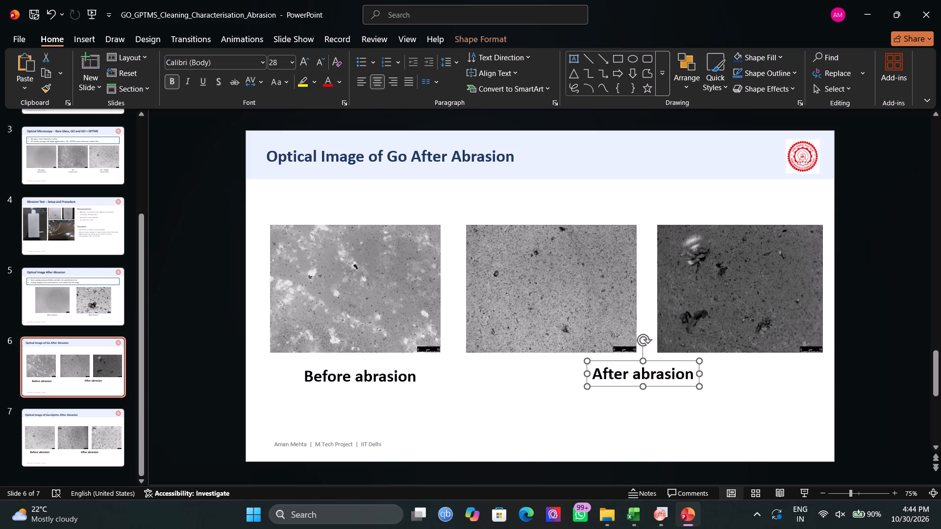
Add a text label reading "10x" just above the middle image.
click(561, 303)
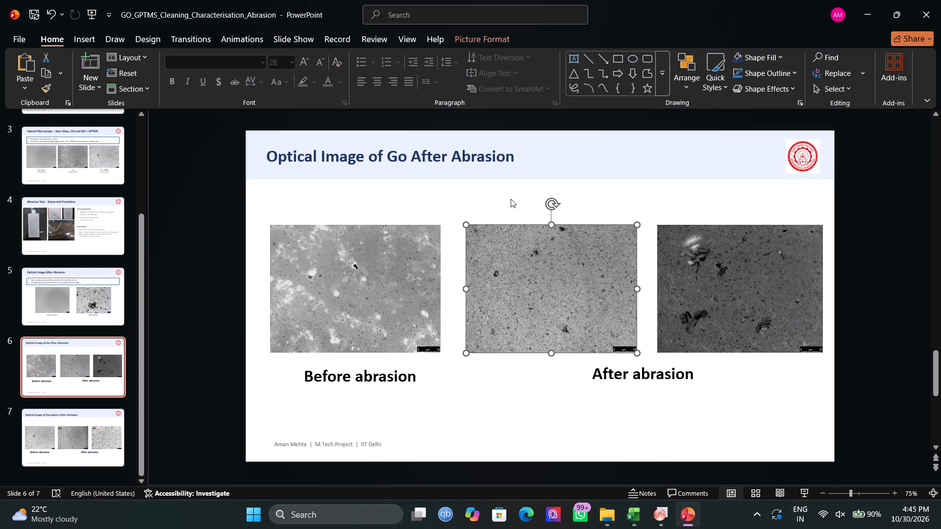
double_click(511, 199)
text(10)
key(x)
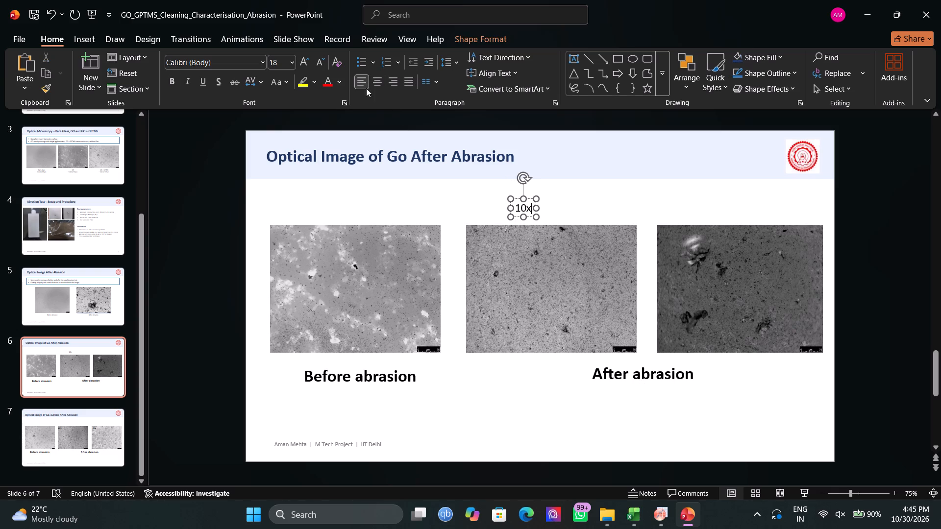
Delete the plain "10x" label near the middle image on slide 6.
click(288, 62)
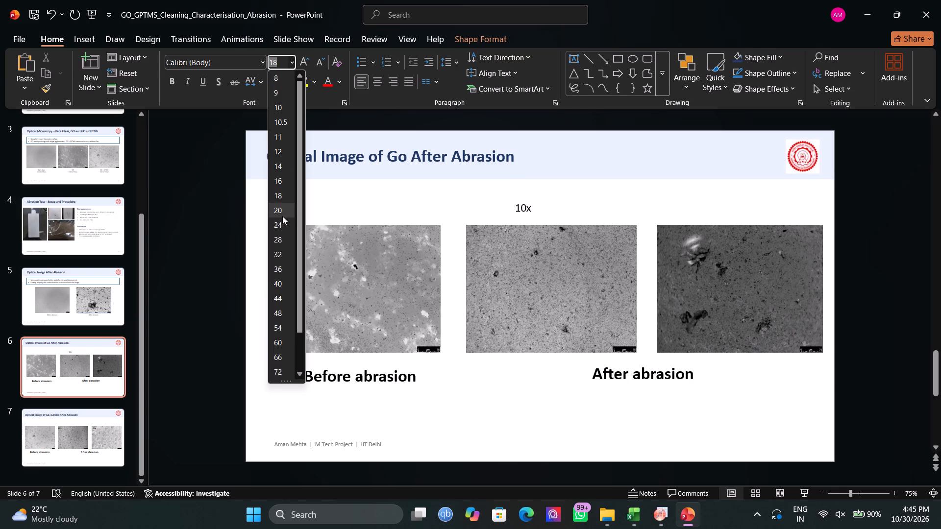
click(522, 198)
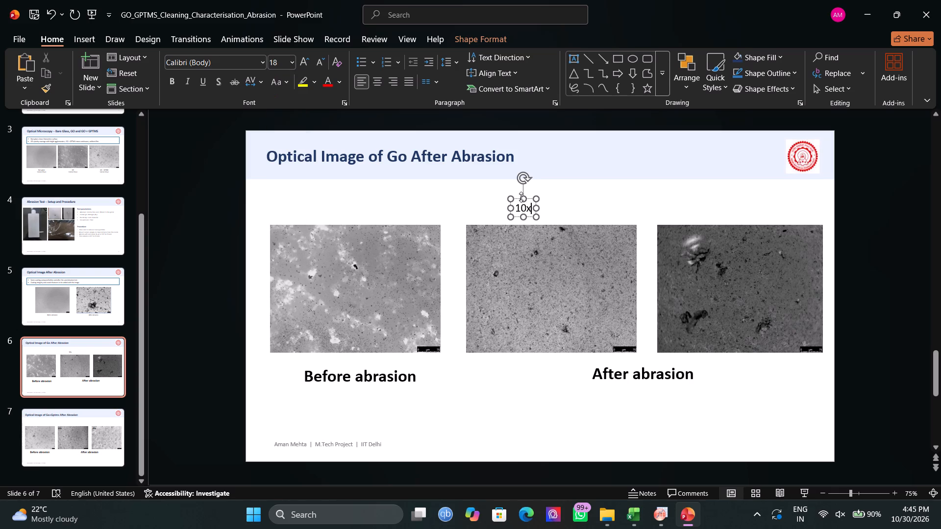
click(521, 196)
drag(521, 196, 482, 240)
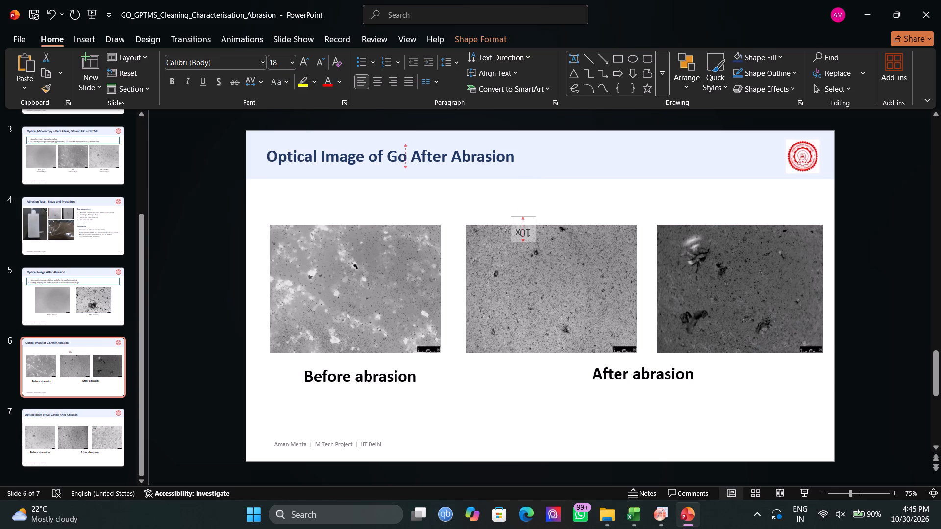
drag(482, 240, 482, 240)
key(Delete)
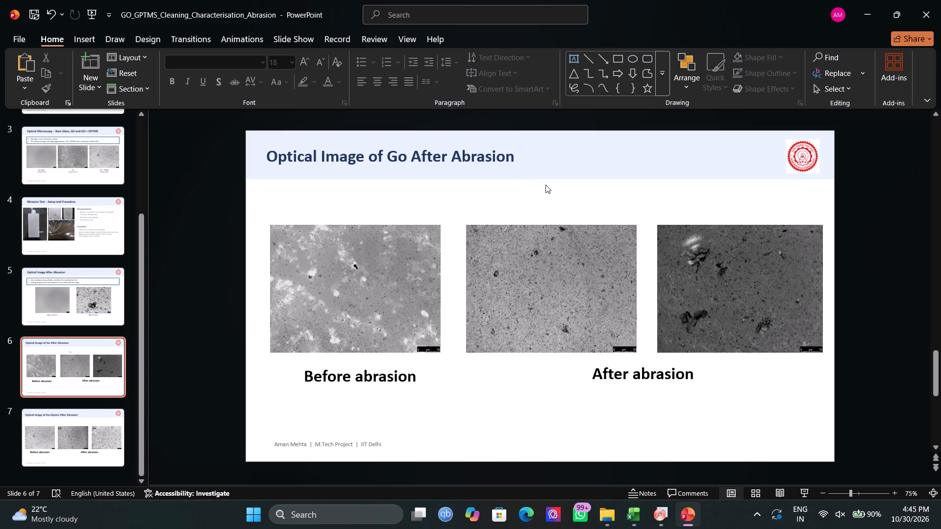
Copy the bold "10x" text from slide 7 into a new text box just above the middle image on slide 6.
click(91, 452)
double_click(461, 237)
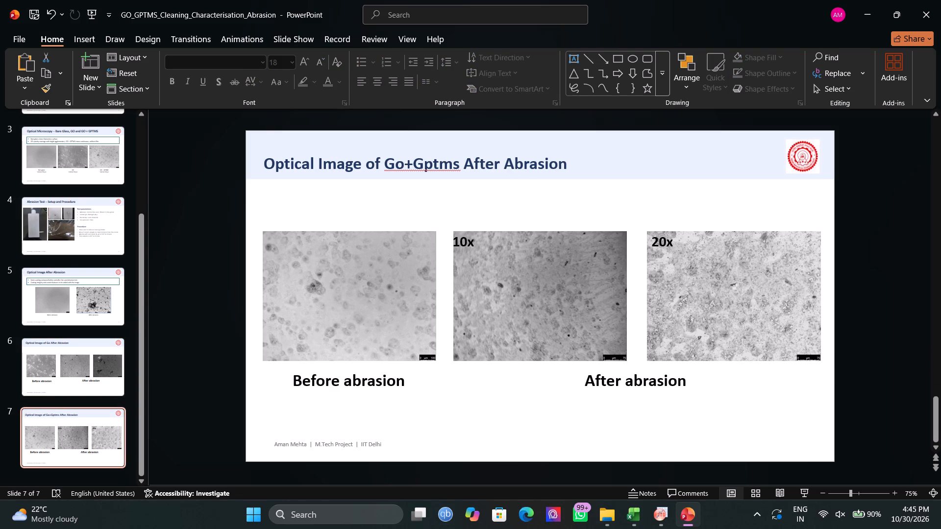
key(ctrl+c)
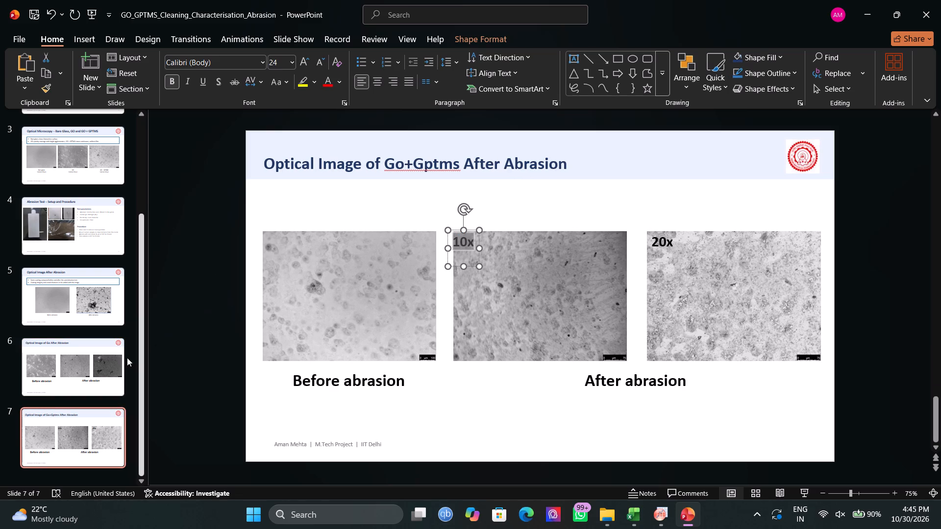
click(99, 366)
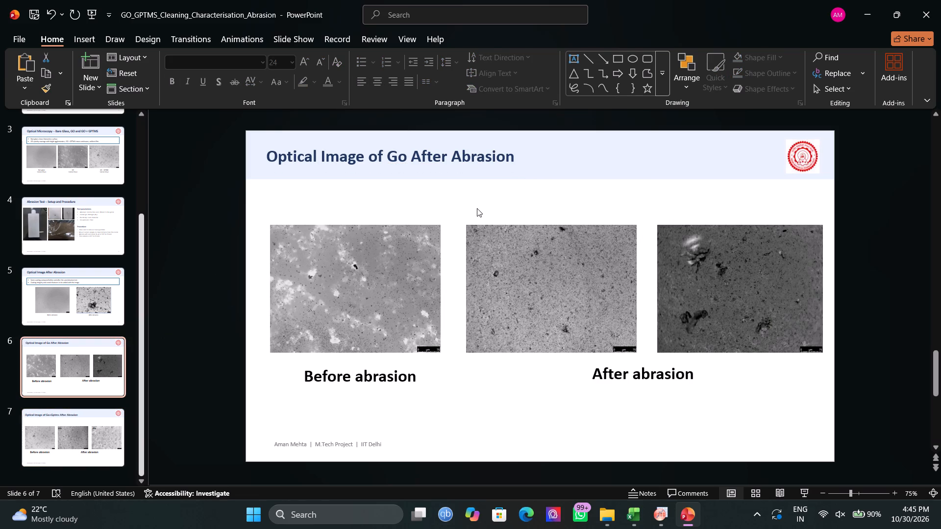
click(476, 205)
triple_click(476, 205)
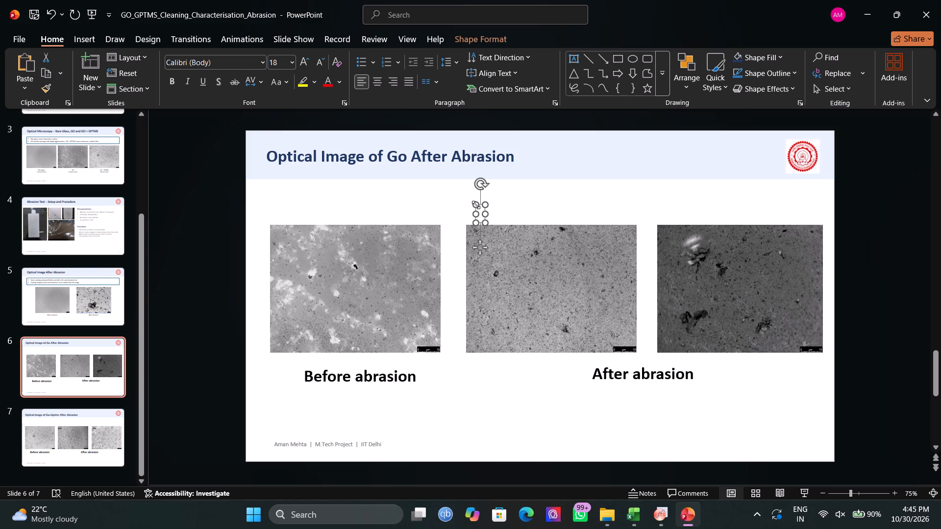
key(ctrl+v)
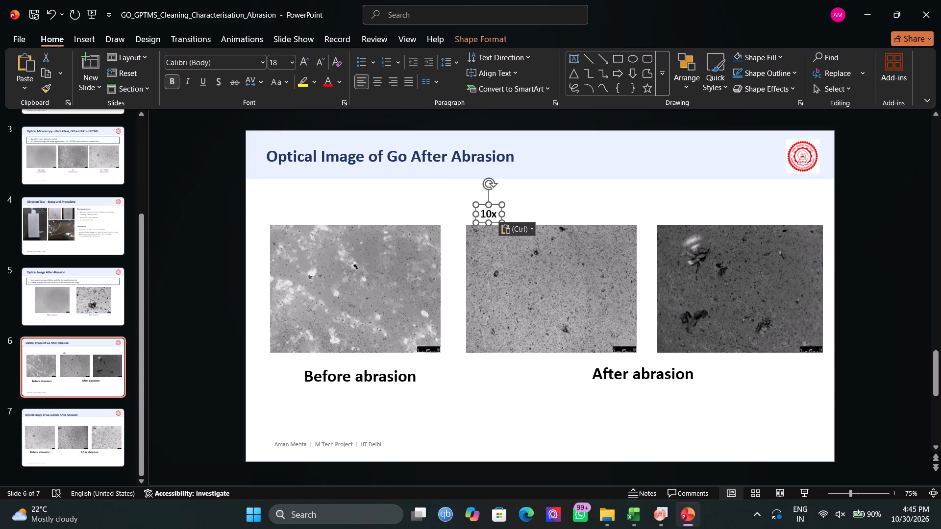
Move the "10x" label into the middle image's upper-left corner and set its font size to 24.
drag(482, 205, 471, 223)
click(290, 65)
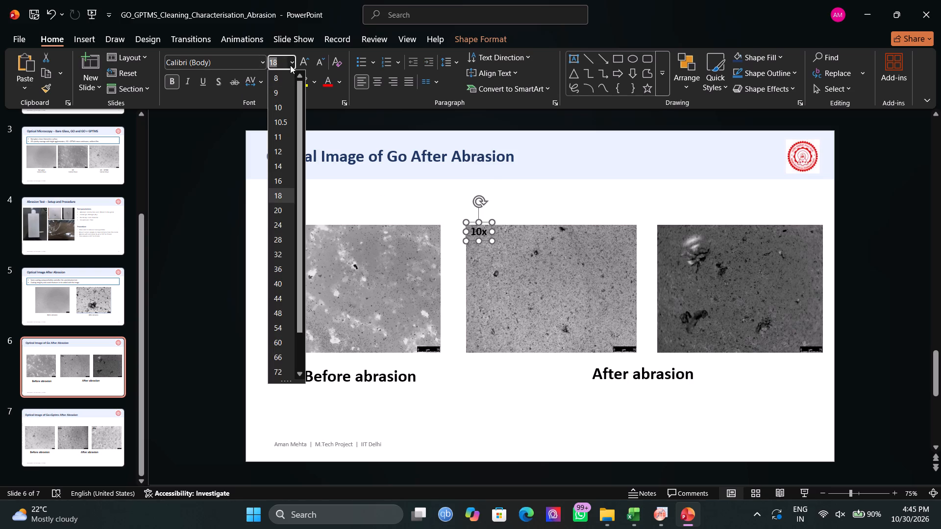
click(278, 219)
Copy the bold "20x" text from slide 7's third image and return to slide 6 for the matching label.
click(88, 423)
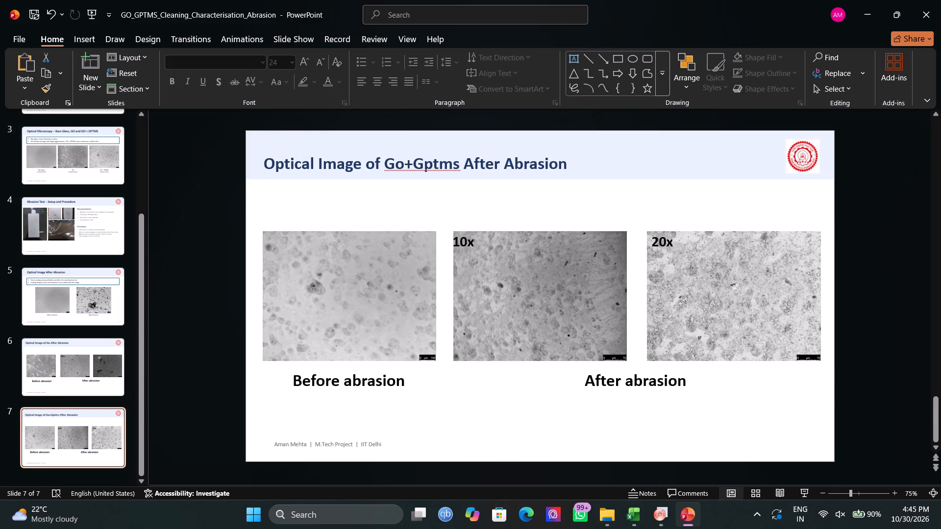
click(455, 241)
click(19, 378)
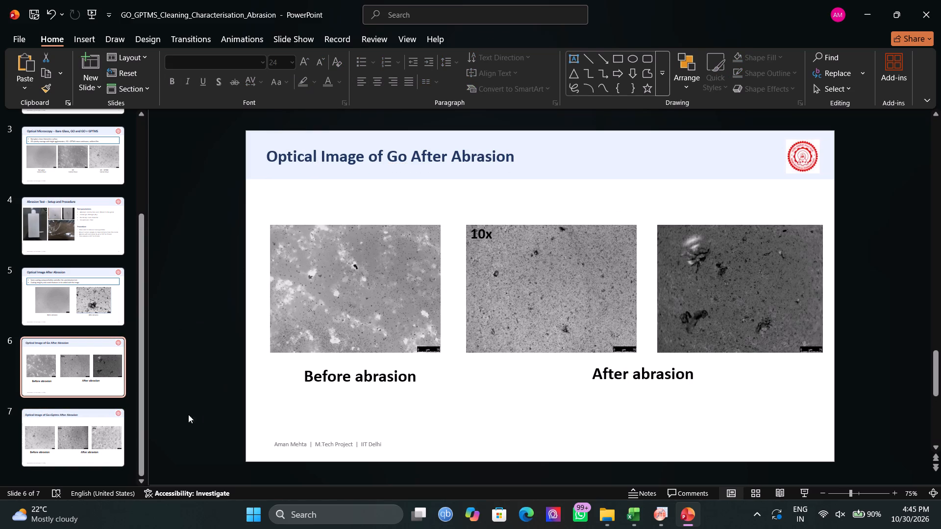
click(102, 437)
double_click(665, 240)
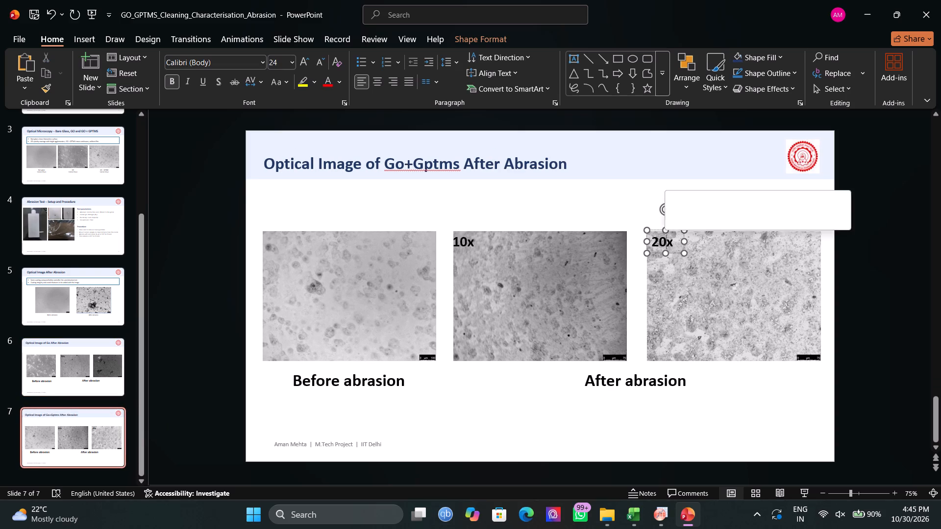
key(ctrl+c)
click(92, 365)
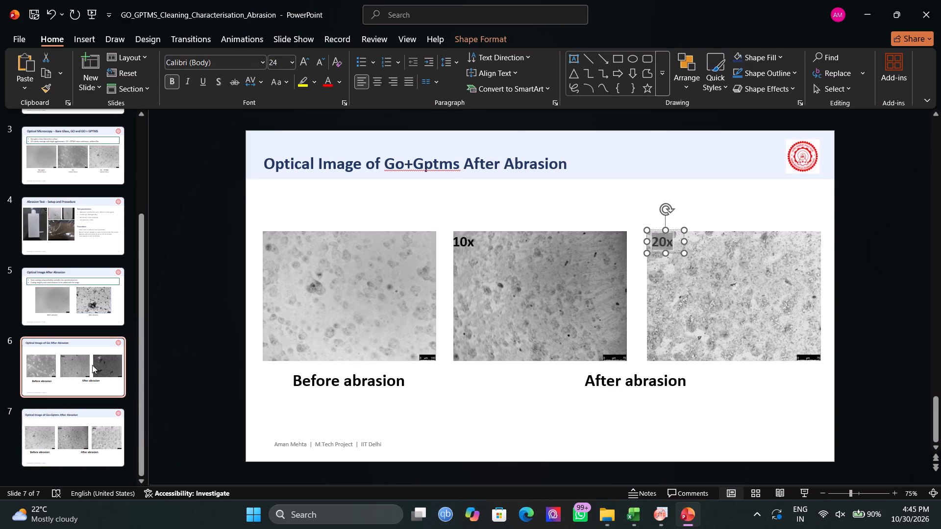
Paste the copied bold "20x" text as a new label on slide 6 and place it in the third image's upper-left corner.
double_click(693, 237)
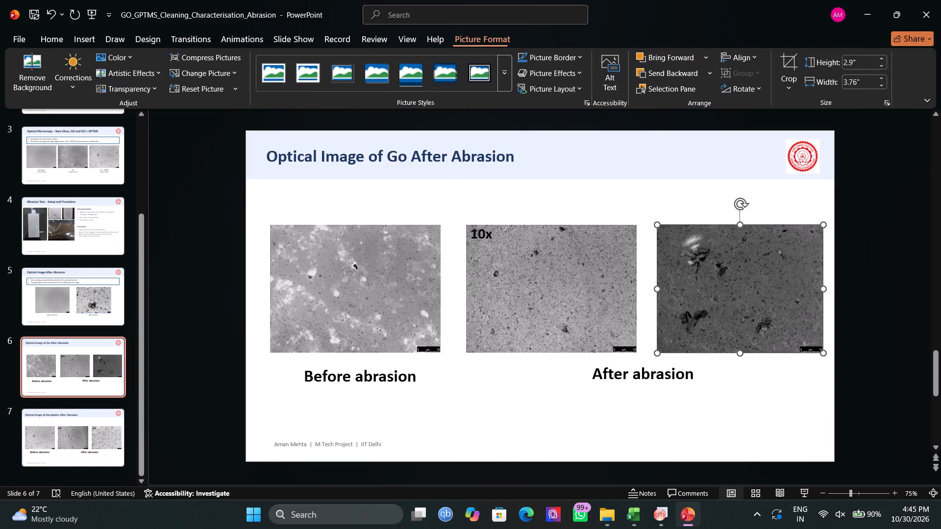
double_click(693, 210)
key(ctrl+v)
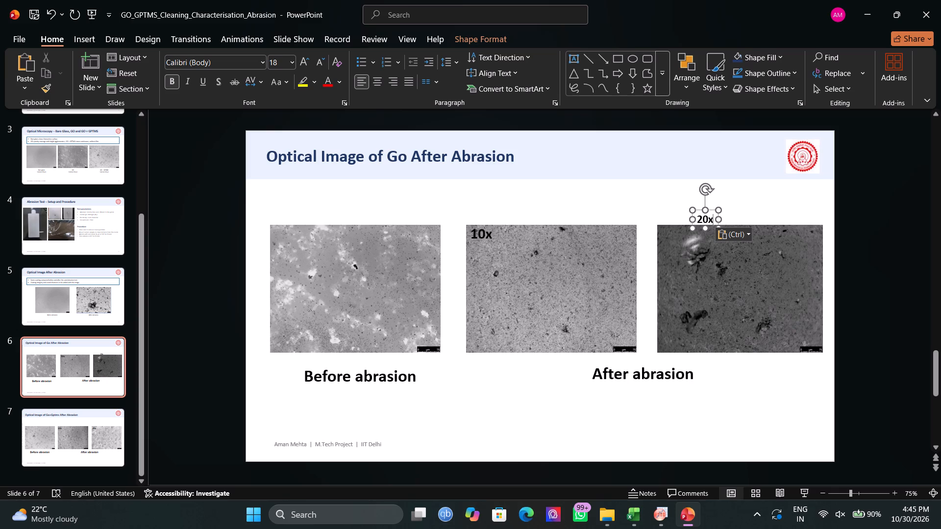
drag(699, 209, 664, 227)
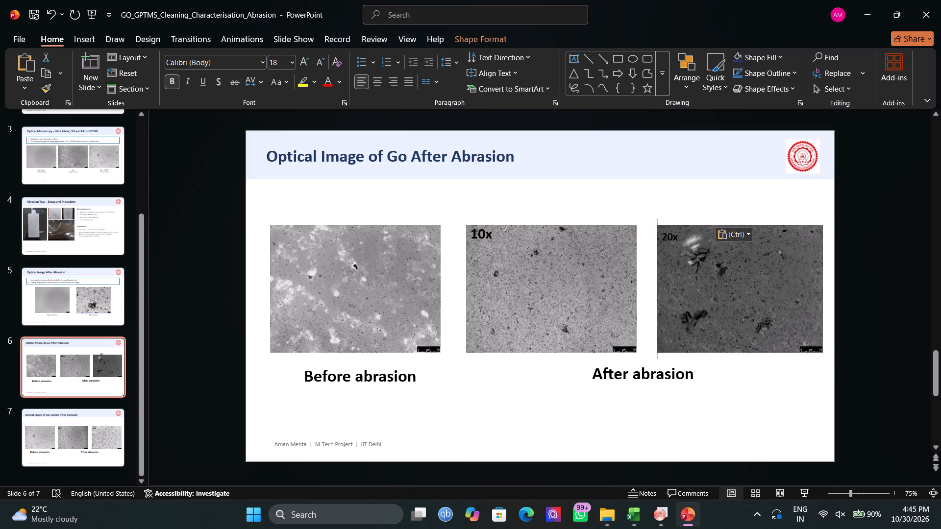
drag(664, 227, 662, 223)
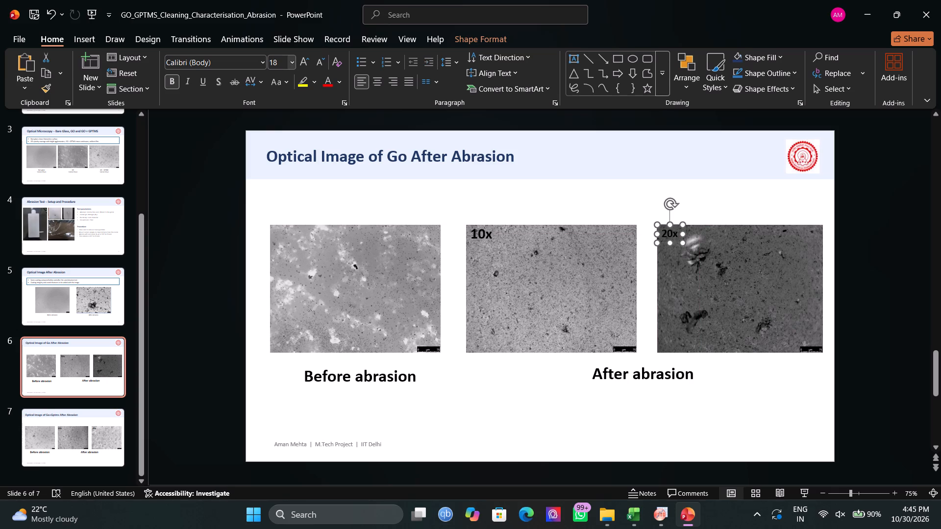
Set the font size of the "20x" label on slide 6 to 24.
click(294, 59)
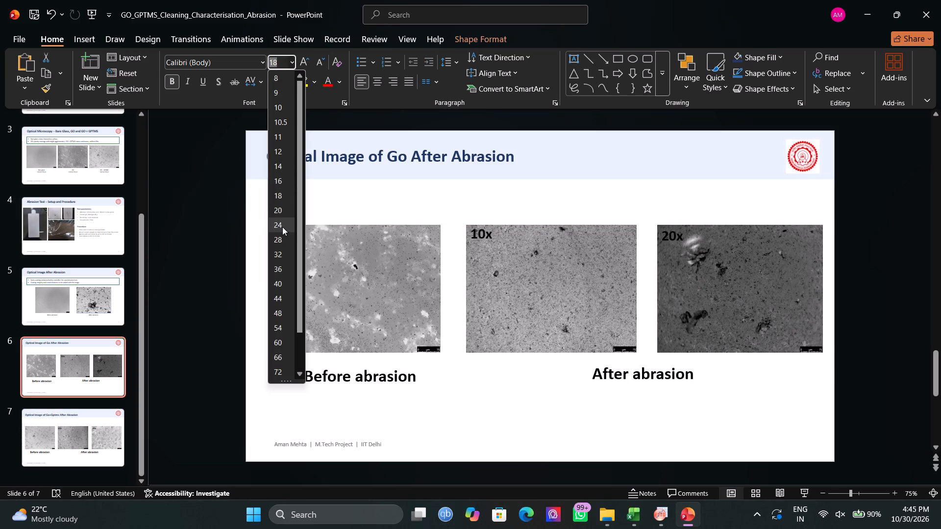
click(282, 227)
click(563, 196)
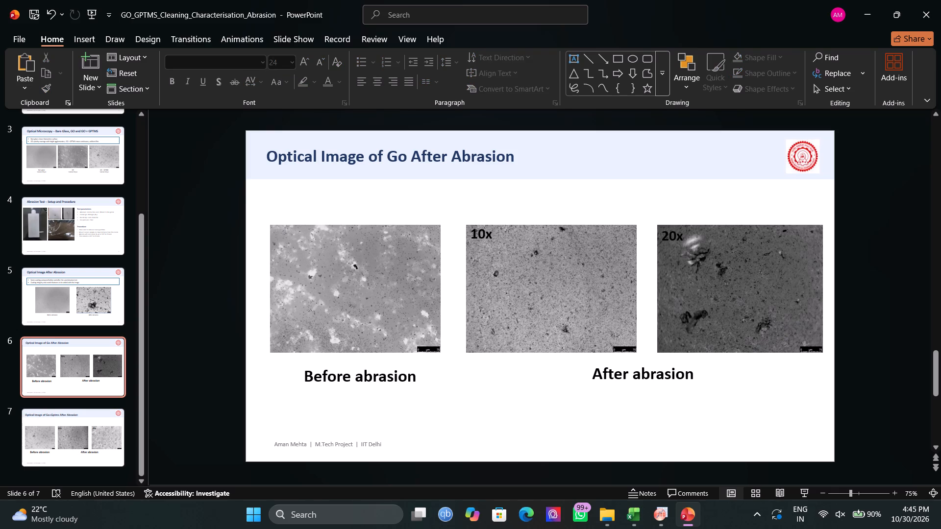
click(670, 237)
click(672, 223)
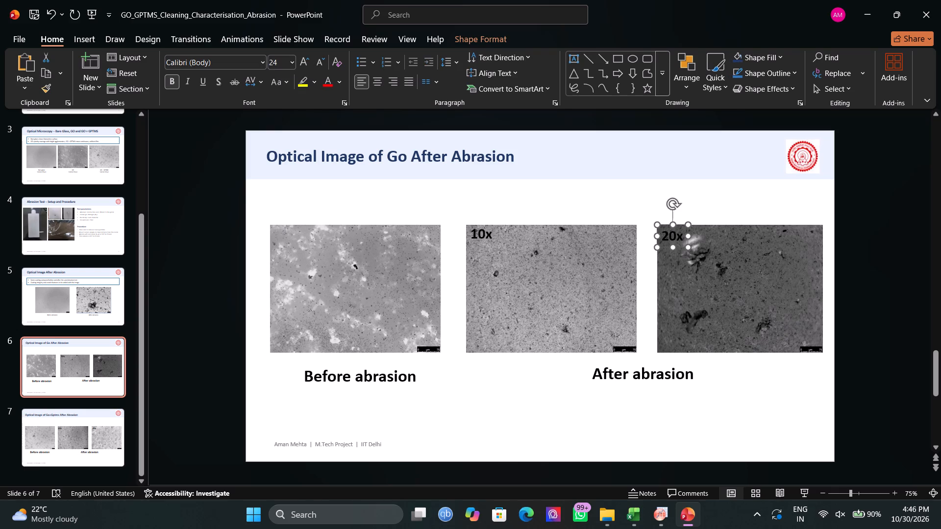
click(630, 208)
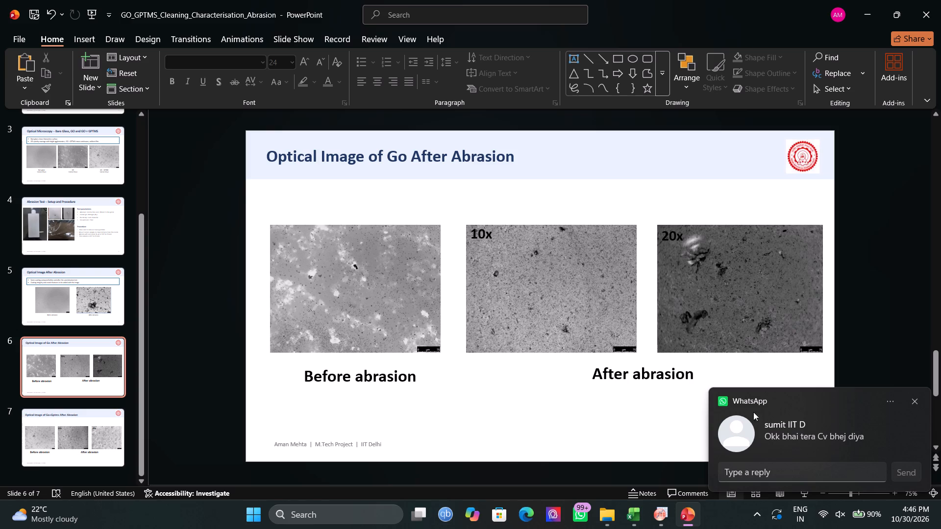
click(744, 471)
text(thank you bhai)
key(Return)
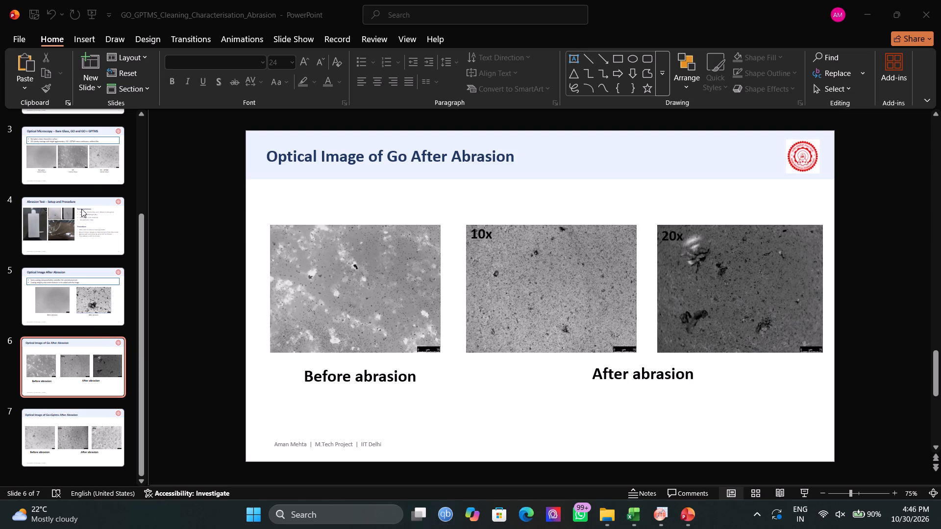
Review the labelled images on slide 7 and go to slide 5, "Optical Image After Abrasion".
click(65, 416)
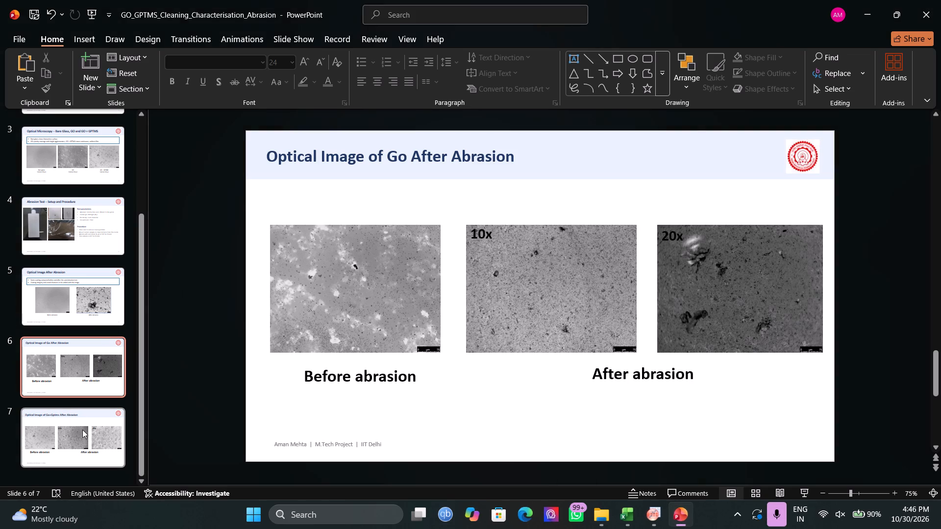
click(97, 431)
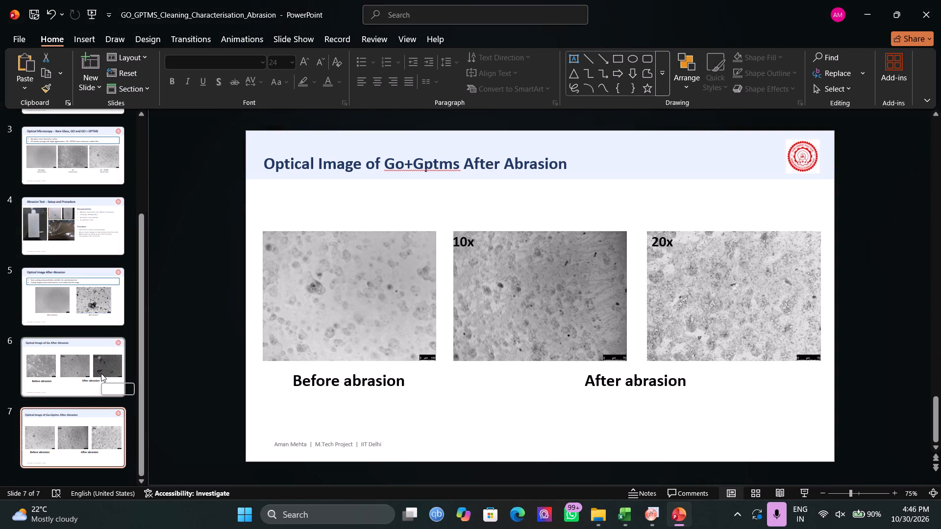
click(93, 308)
click(112, 271)
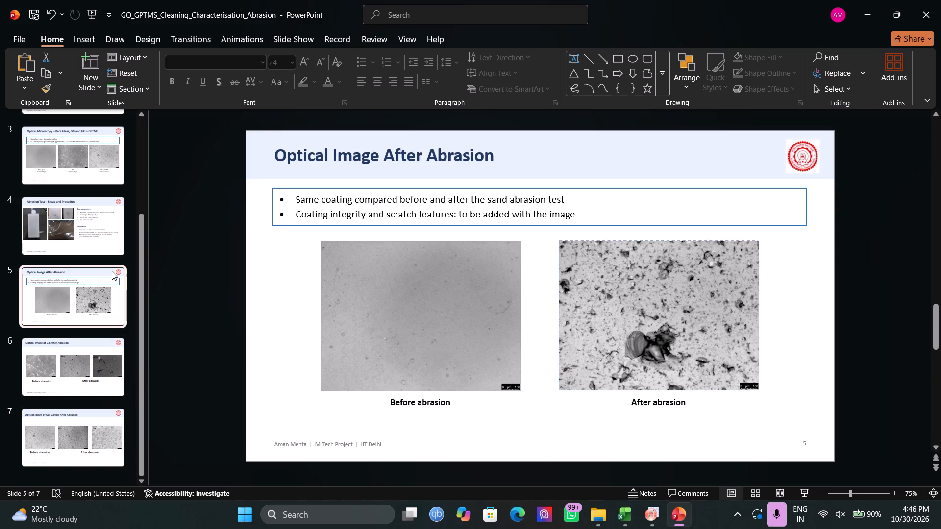
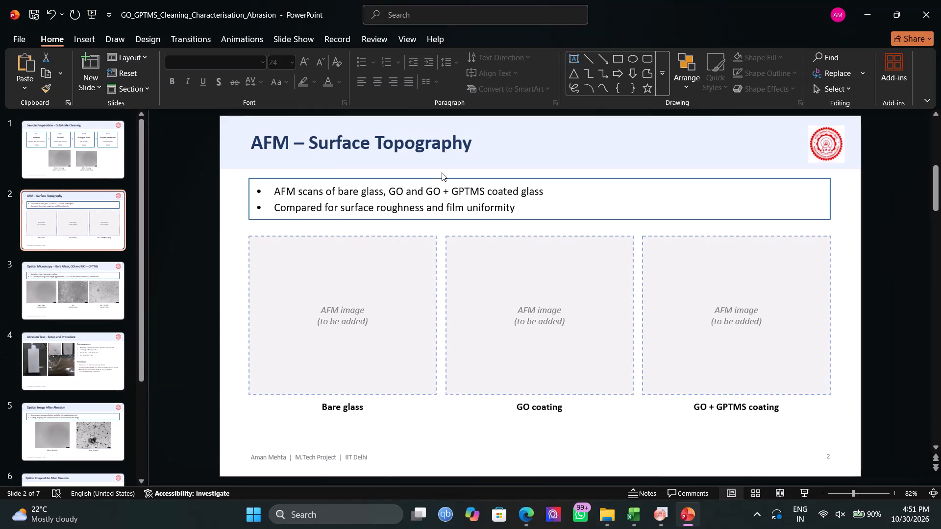
Review slides 4 to 7, checking the abrasion setup photos and the before/after optical images with their labels.
scroll(536, 238, down, 2)
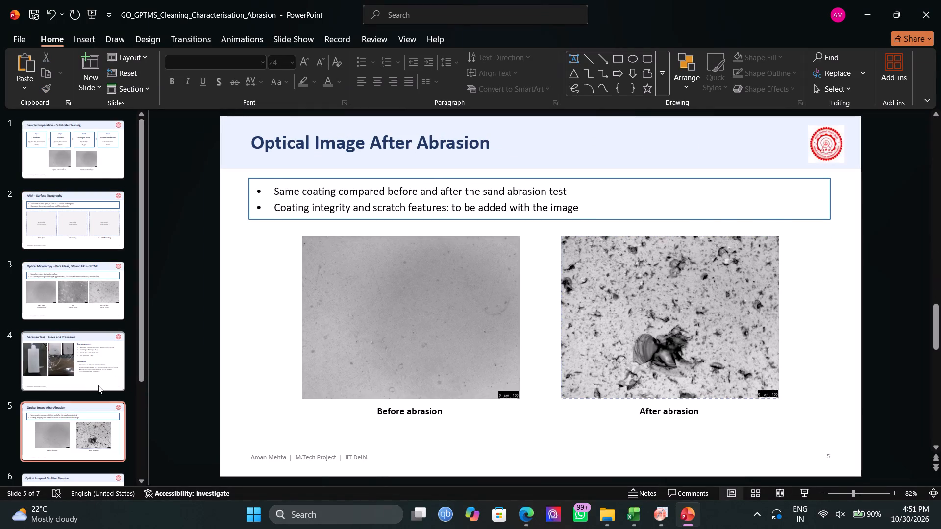
click(96, 383)
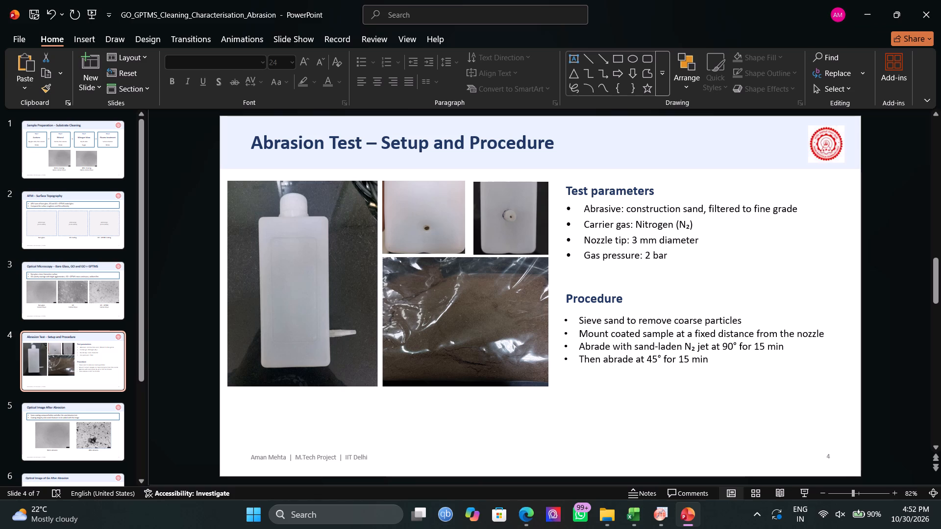
click(485, 335)
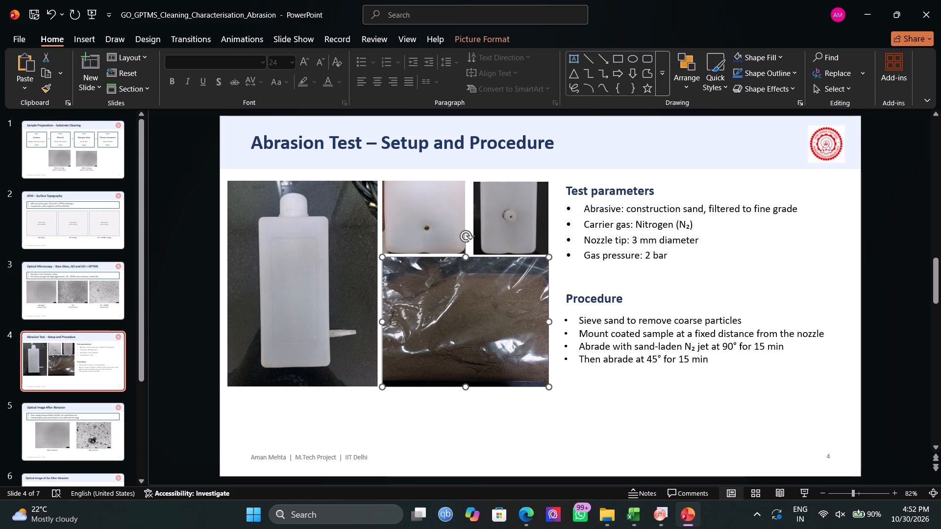
click(454, 411)
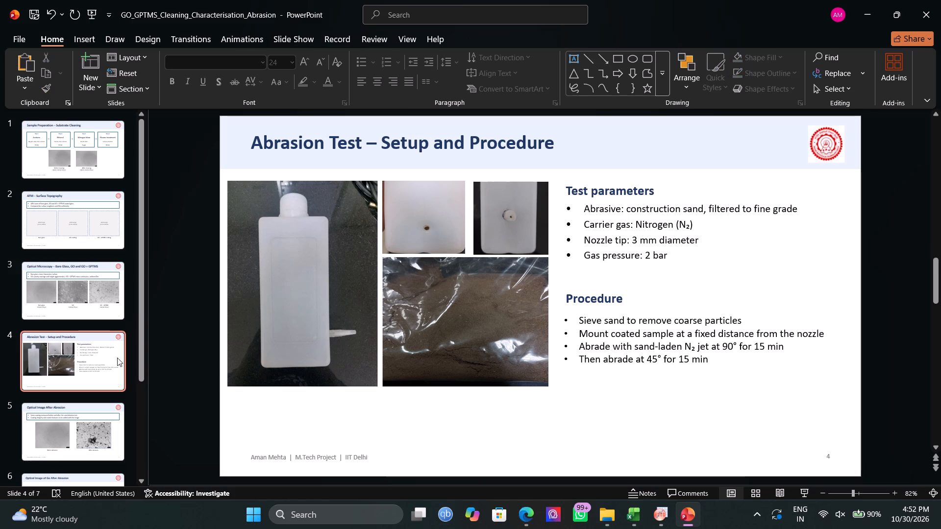
click(80, 424)
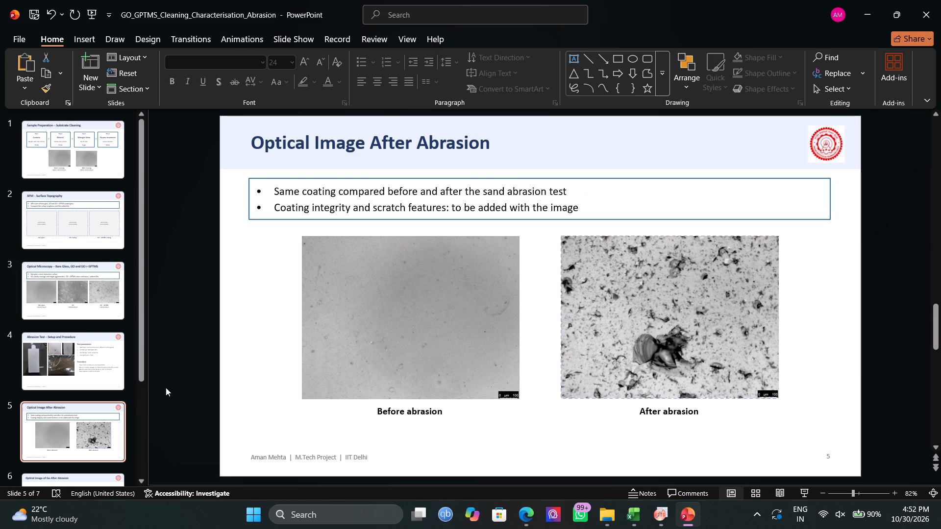
scroll(27, 453, down, 1)
click(58, 389)
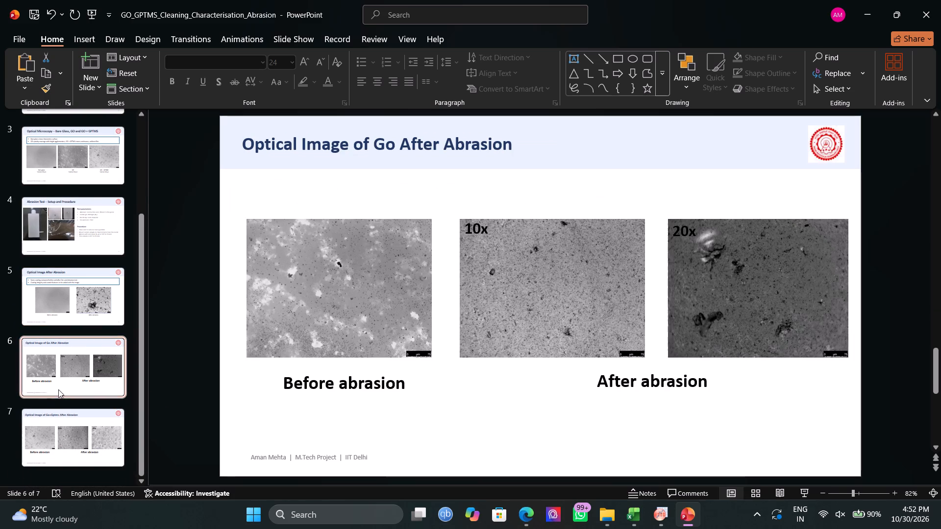
click(171, 364)
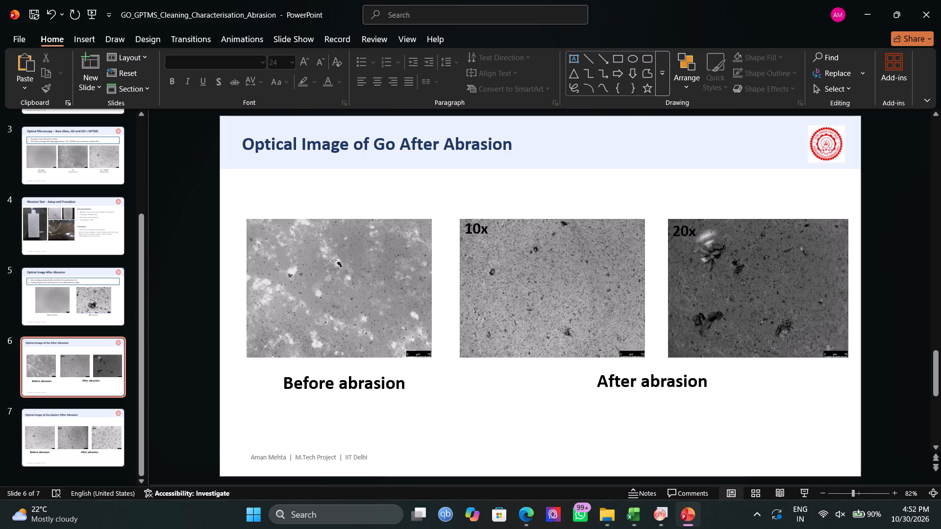
click(76, 435)
scroll(76, 435, down, 2)
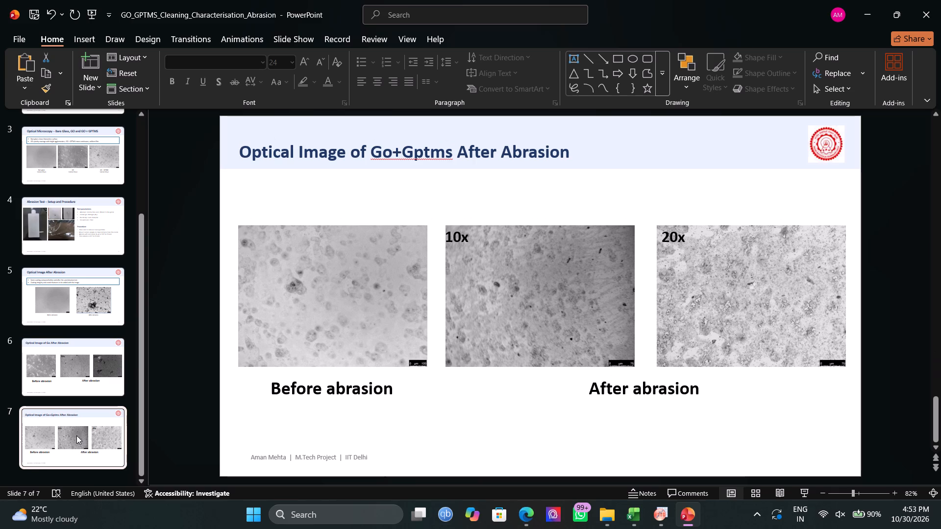
scroll(76, 435, down, 1)
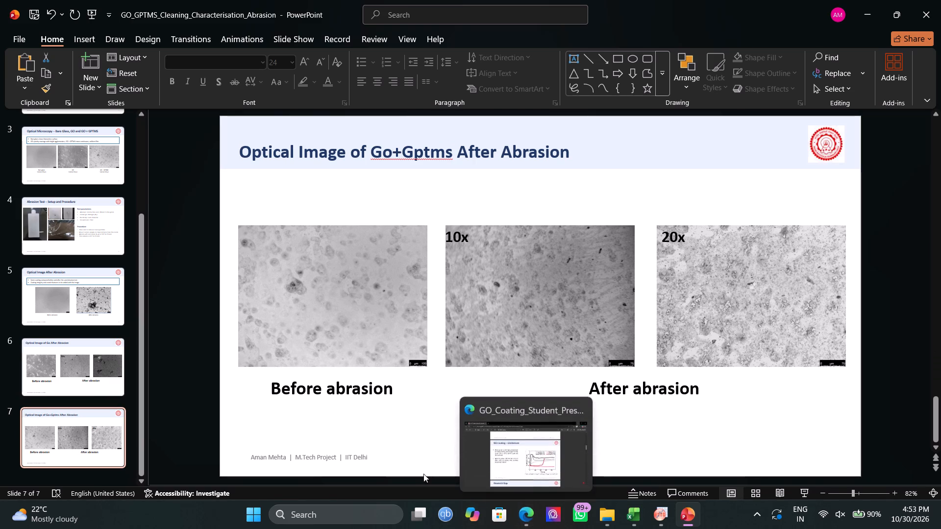
click(614, 515)
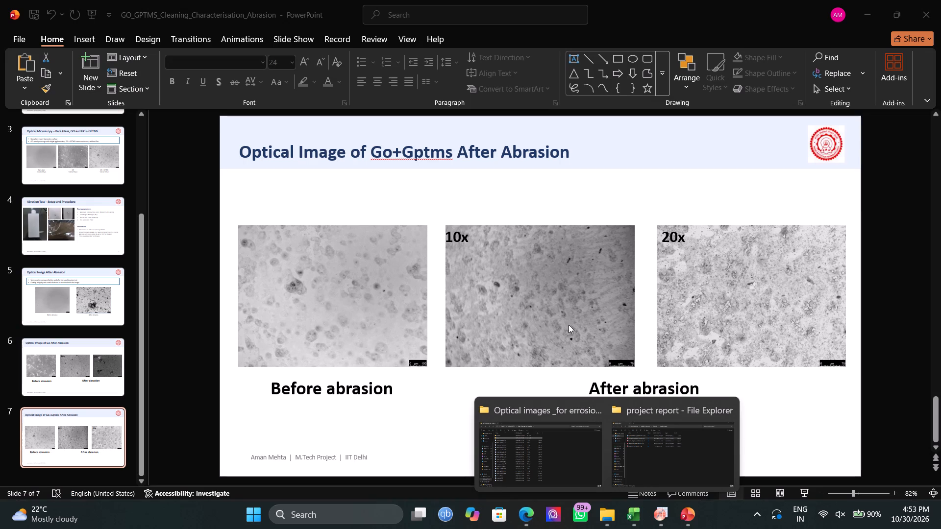
click(96, 292)
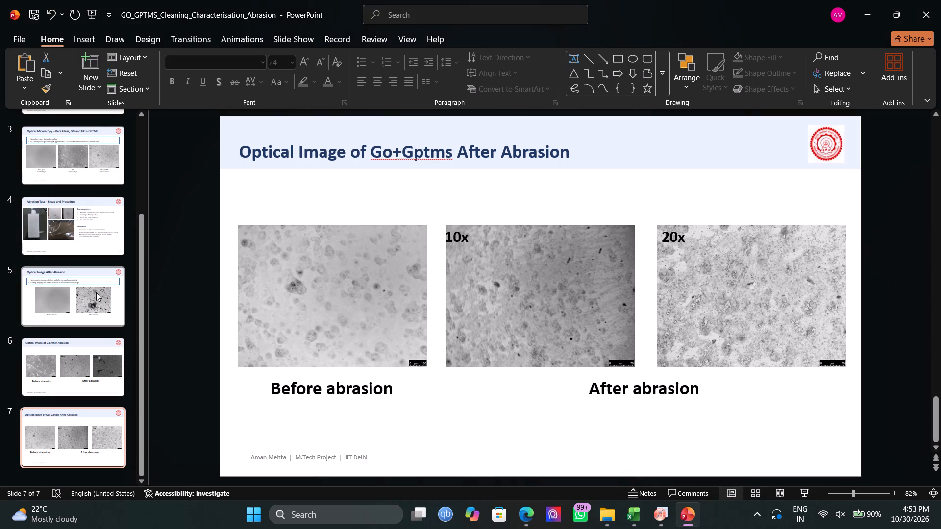
Insert a new blank content slide and place it between "Abrasion Test – Setup and Procedure" and "Optical Image After Abrasion".
click(59, 310)
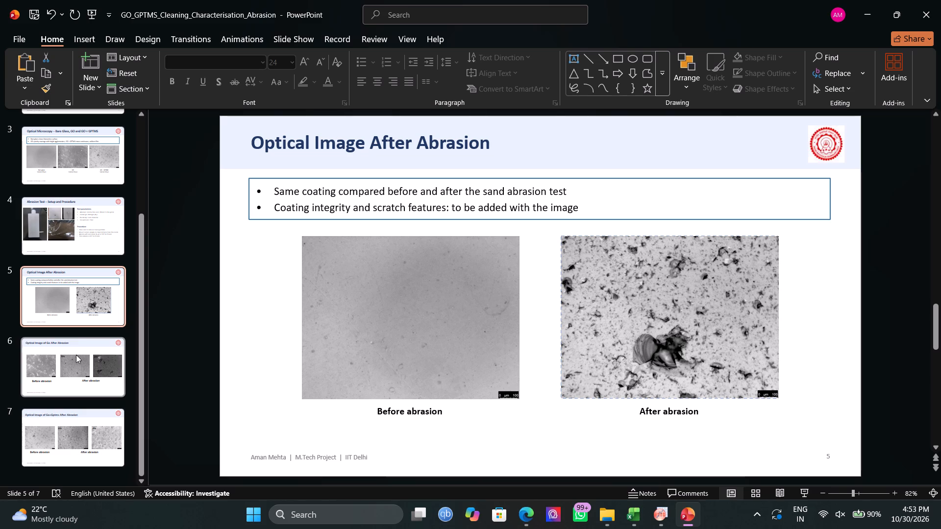
scroll(76, 355, up, 1)
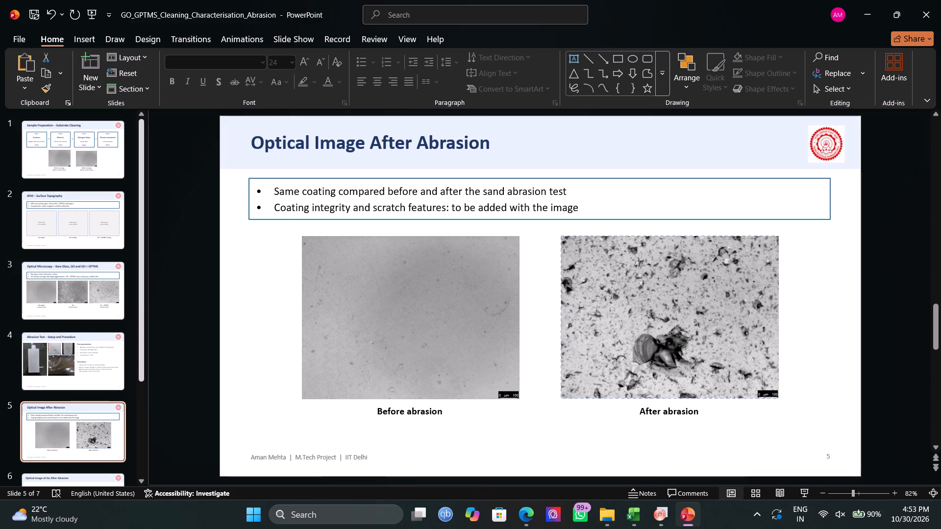
click(91, 40)
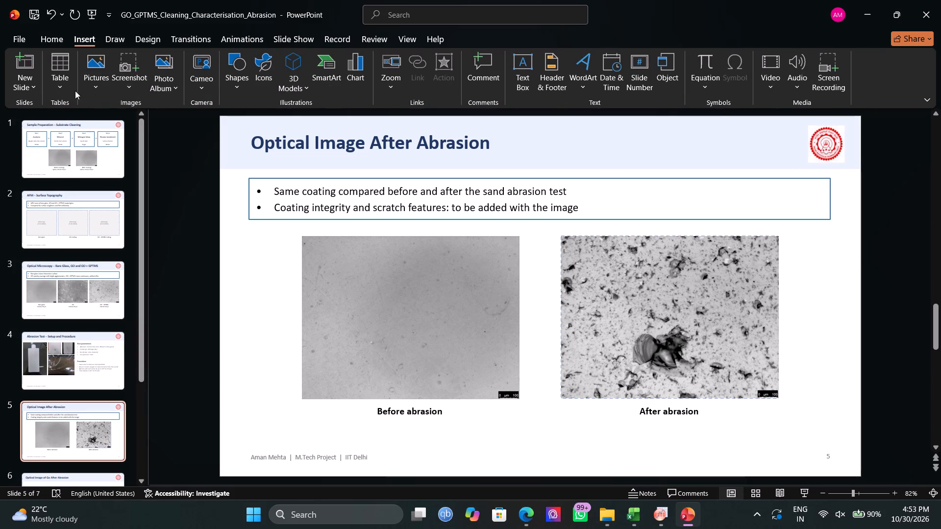
click(33, 87)
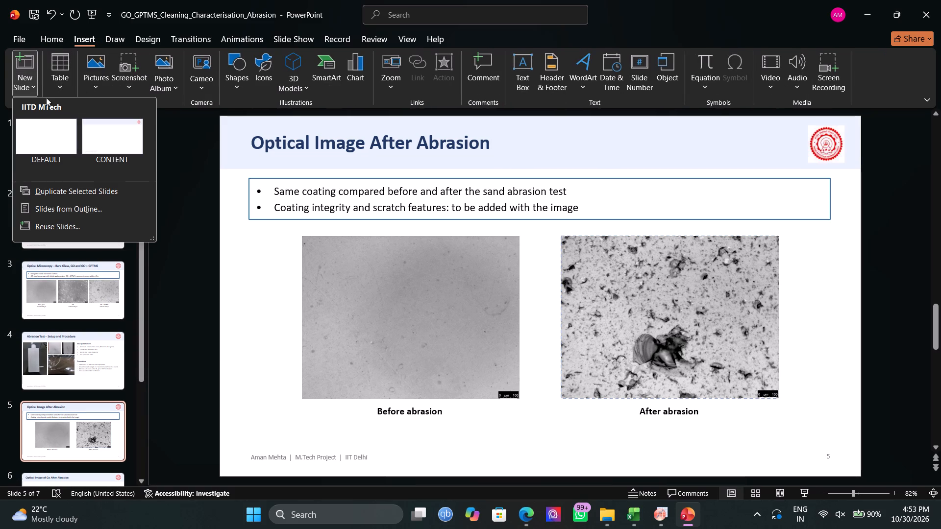
click(21, 65)
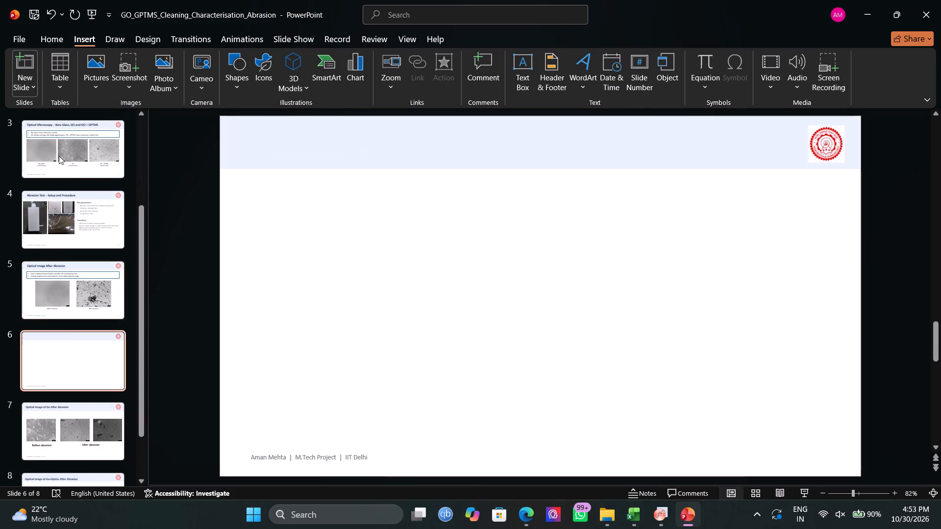
drag(63, 347, 72, 296)
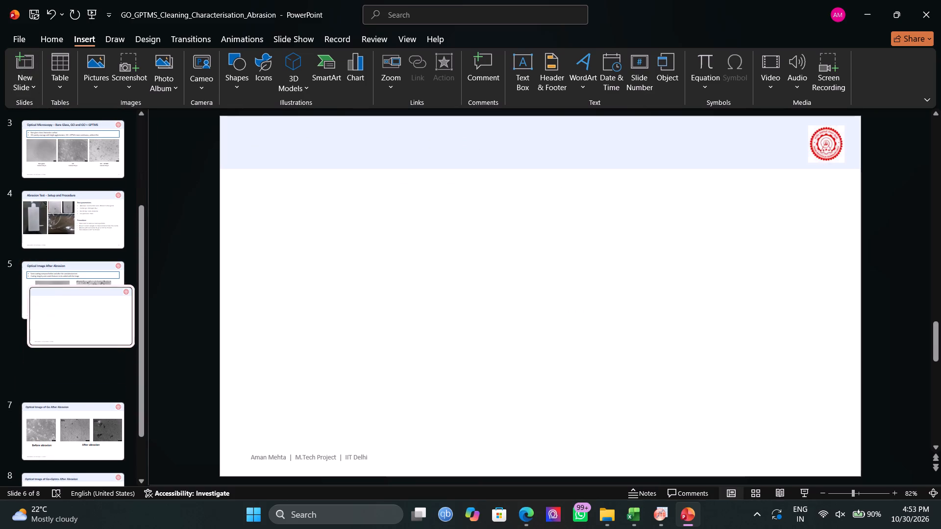
drag(72, 296, 59, 260)
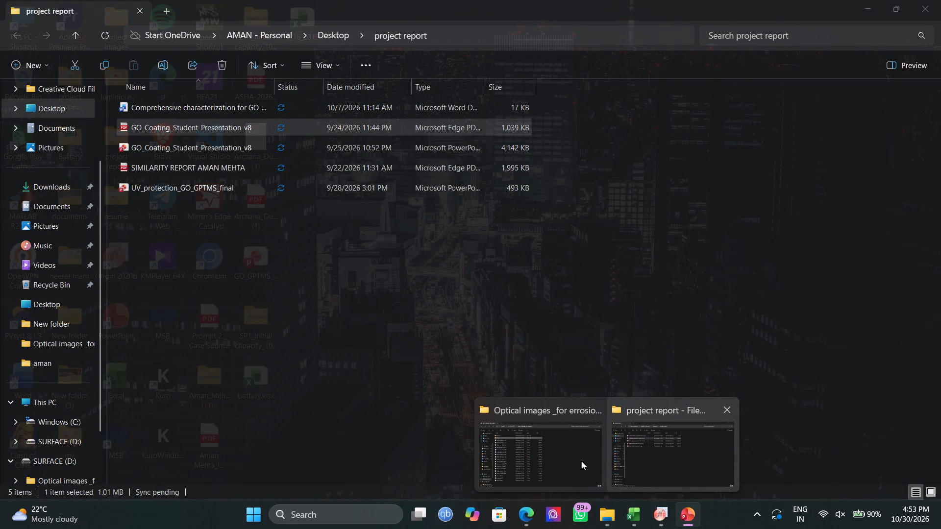
Switch to the erosion optical images folder and compare the 10x and 20x sand micrographs, starting from "Devesh_sand 10x 2".
click(547, 462)
double_click(166, 120)
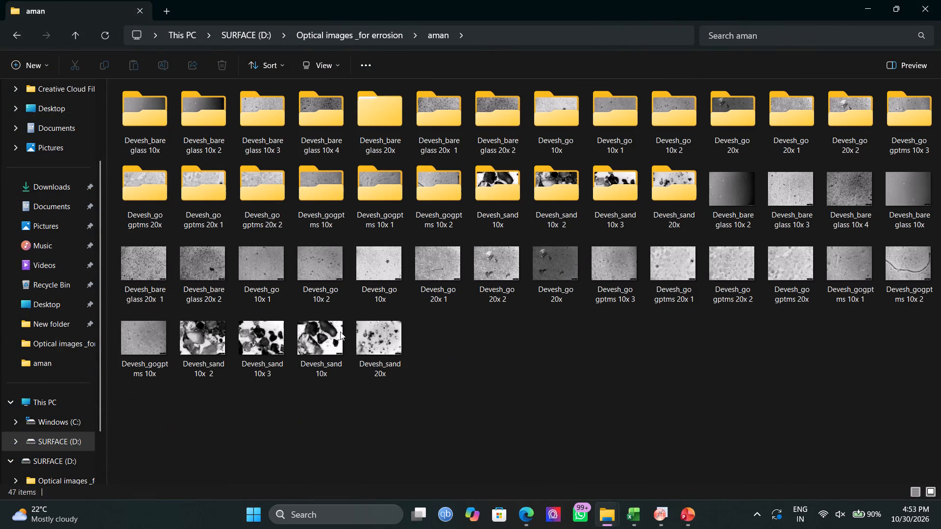
double_click(217, 329)
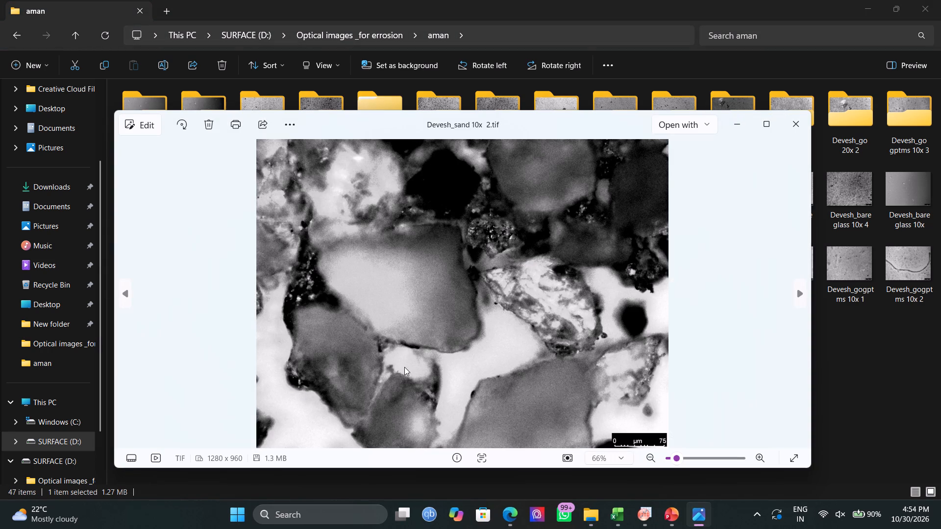
key(Right)
key(Right)
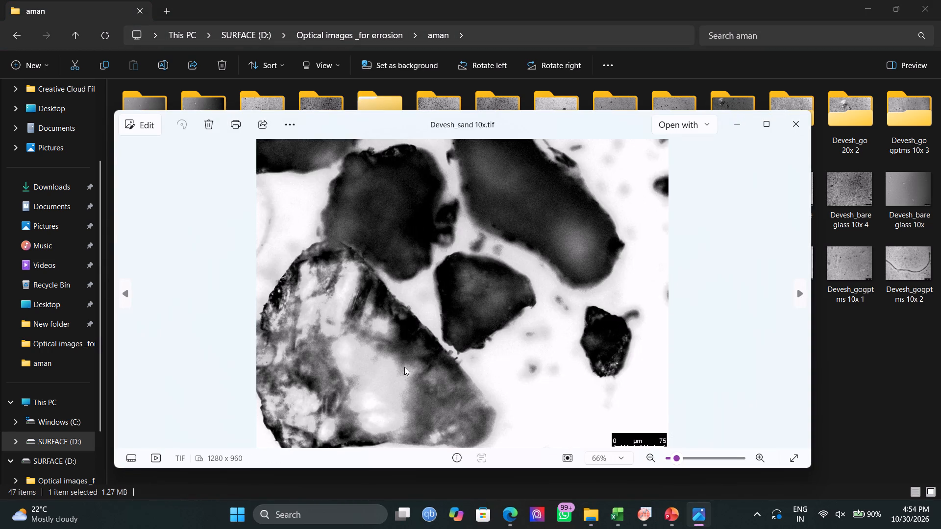
key(Right)
key(Right)
key(Left)
key(Right)
key(Left)
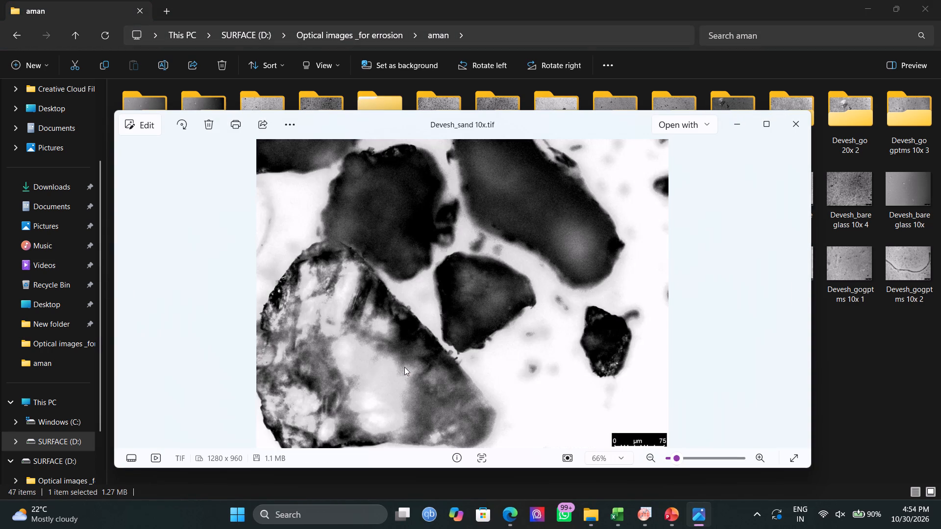
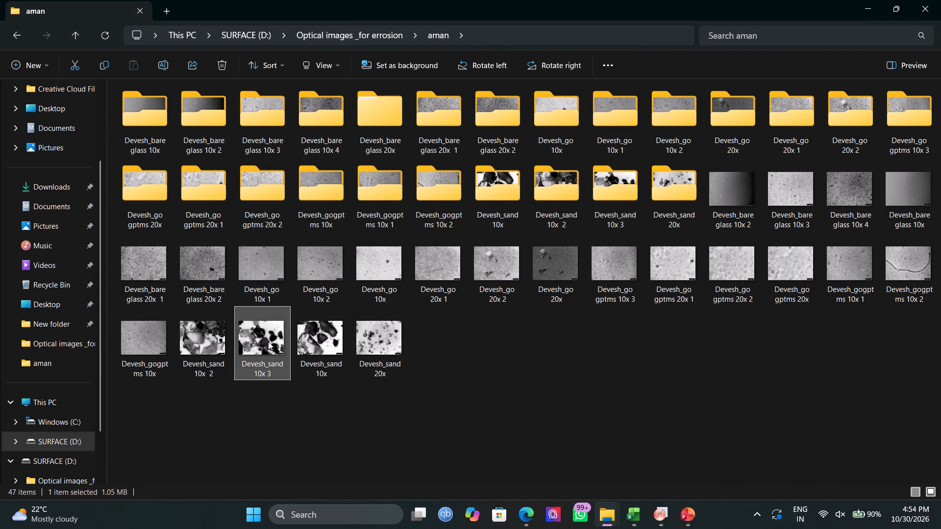
Copy the "Devesh_sand 10x 3" micrograph onto the blank slide 5, shrink it to about 3.89" by 5.18" and place it on the slide's left half.
key(ctrl+c)
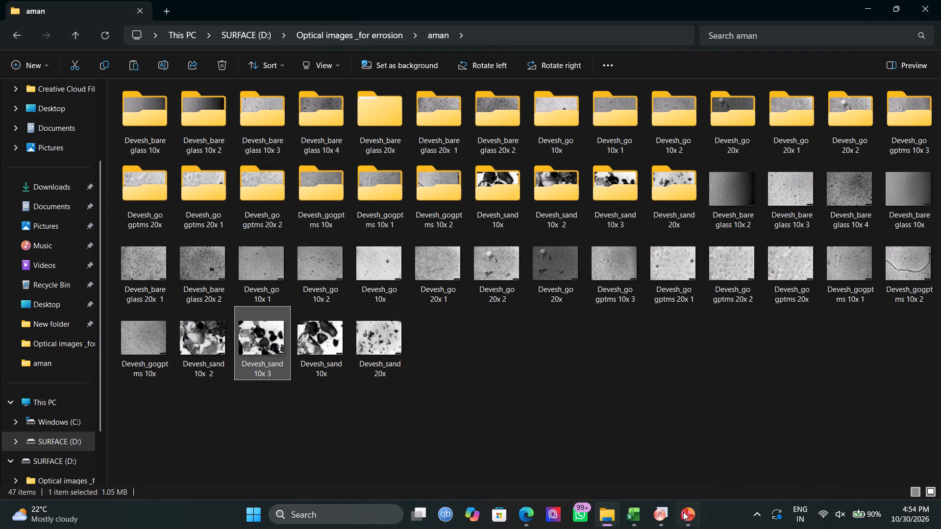
click(682, 510)
ctrl+click(497, 303)
key(ctrl+v)
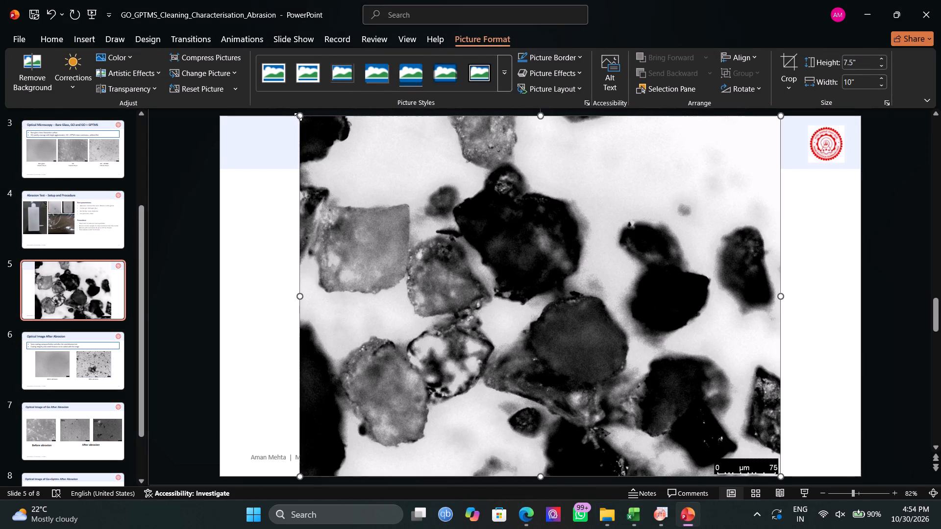
drag(299, 115, 509, 360)
drag(573, 352, 337, 279)
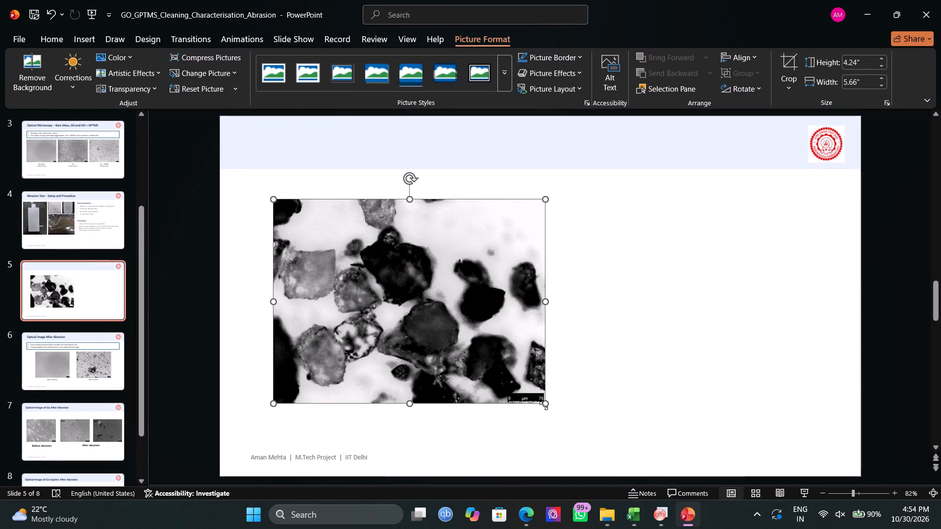
drag(544, 405, 522, 385)
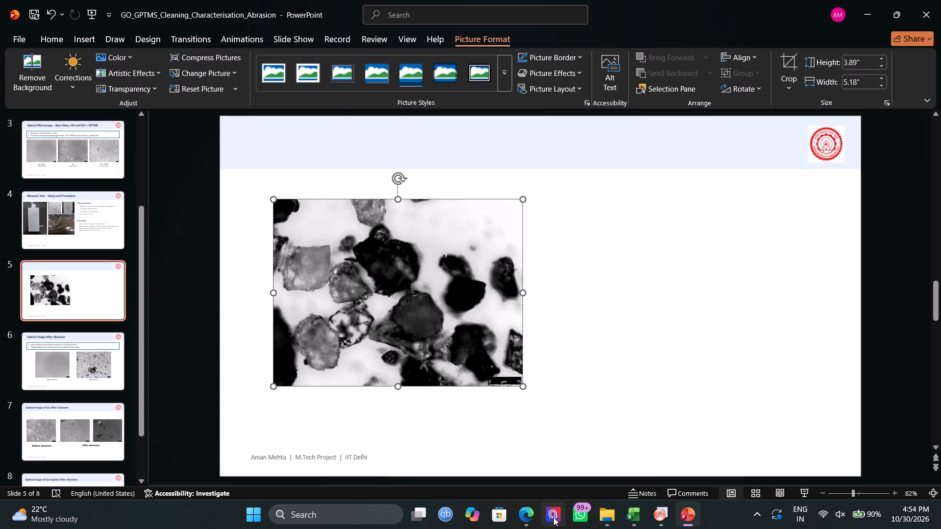
Preview the 10x sand micrographs again in the image folder, and copy "Devesh_sand 20x" onto slide 5.
click(608, 519)
click(565, 457)
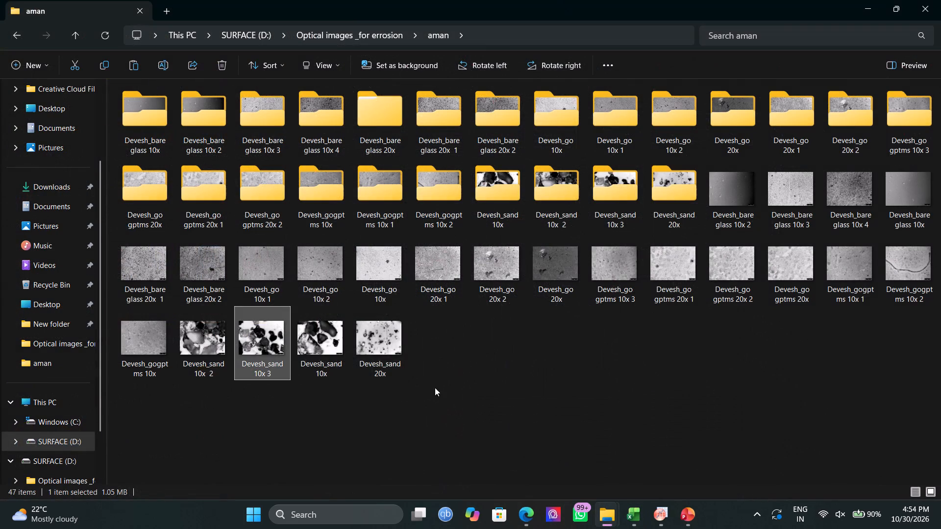
click(375, 355)
double_click(242, 333)
key(Left)
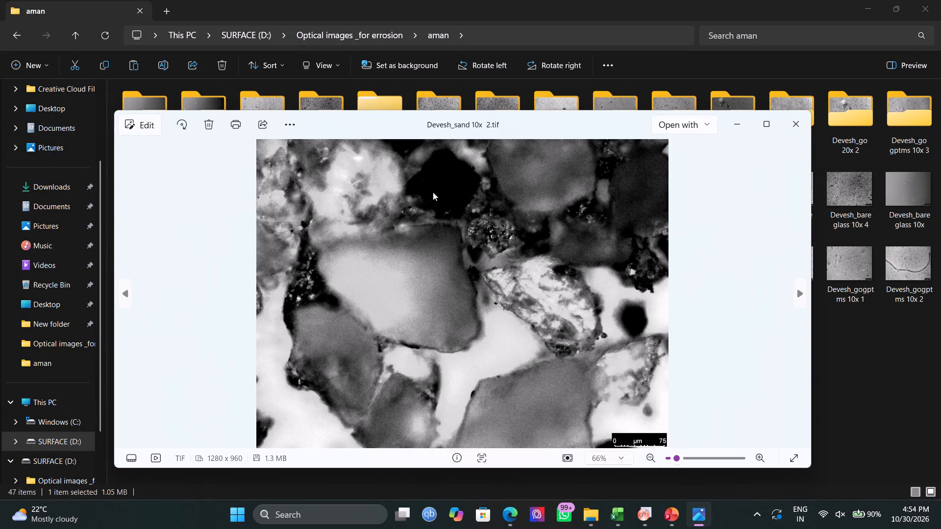
click(803, 132)
click(389, 334)
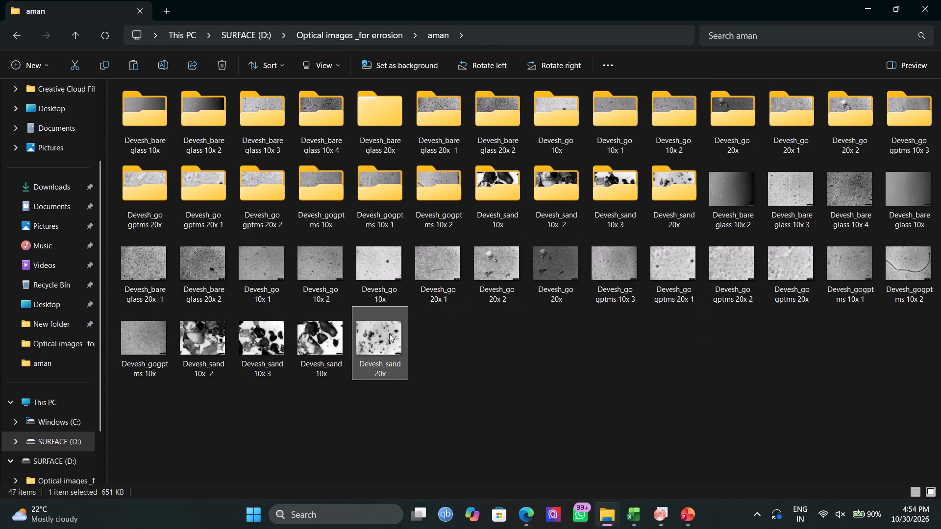
key(ctrl+v)
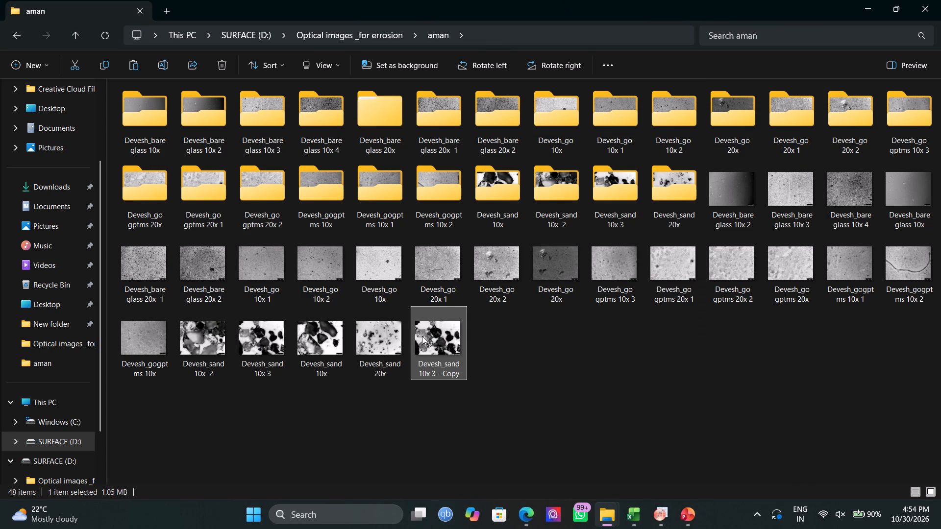
key(ctrl+z)
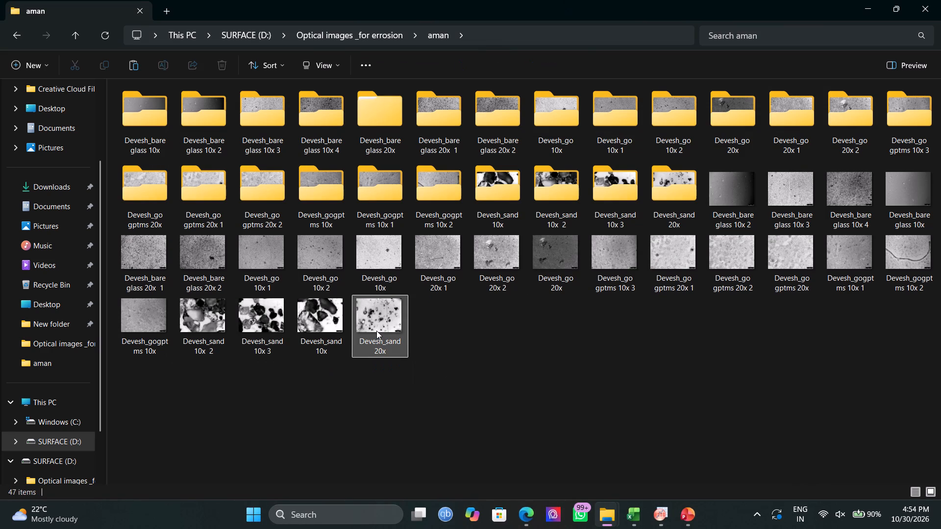
click(376, 331)
key(ctrl+c)
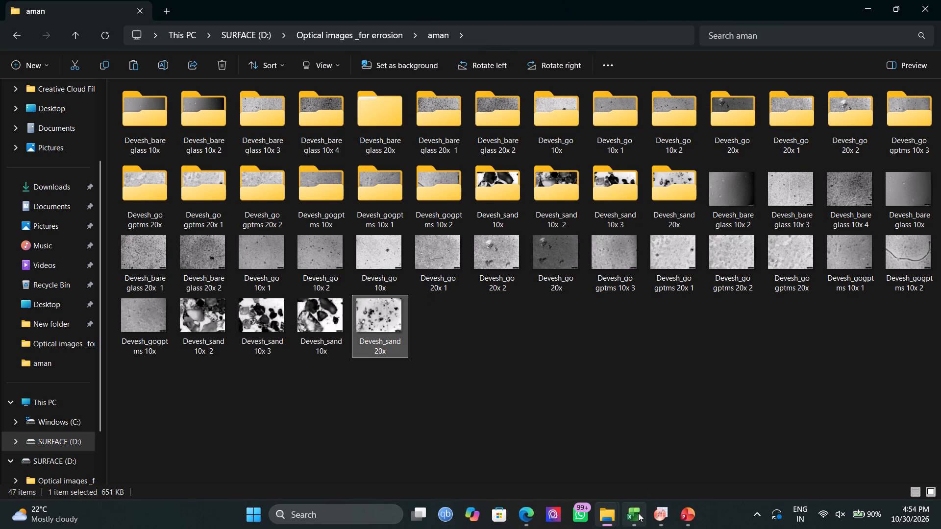
click(683, 512)
click(620, 307)
key(ctrl+v)
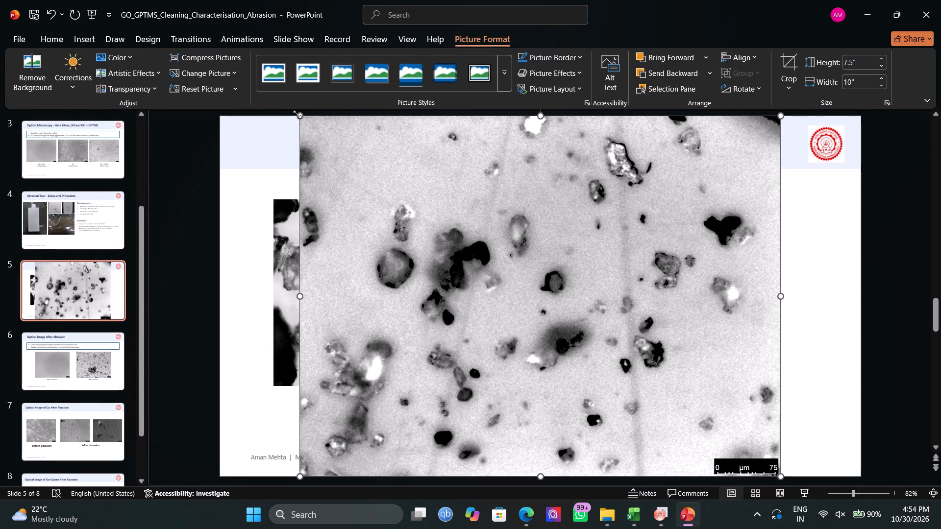
Shrink the 20x sand micrograph to about 3.61" by 4.81" and place it on the slide's right half, beside the 10x image.
drag(297, 114, 494, 212)
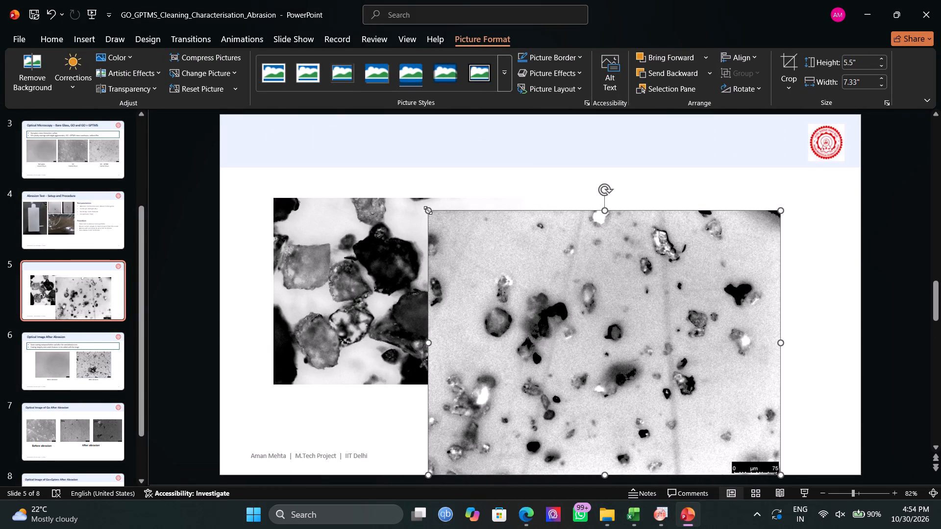
click(433, 213)
drag(432, 213, 499, 200)
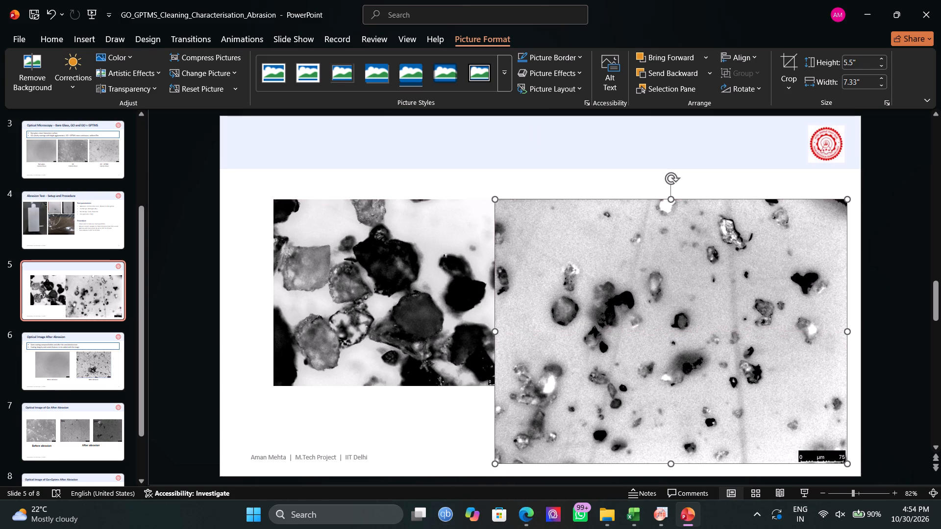
drag(846, 460, 751, 363)
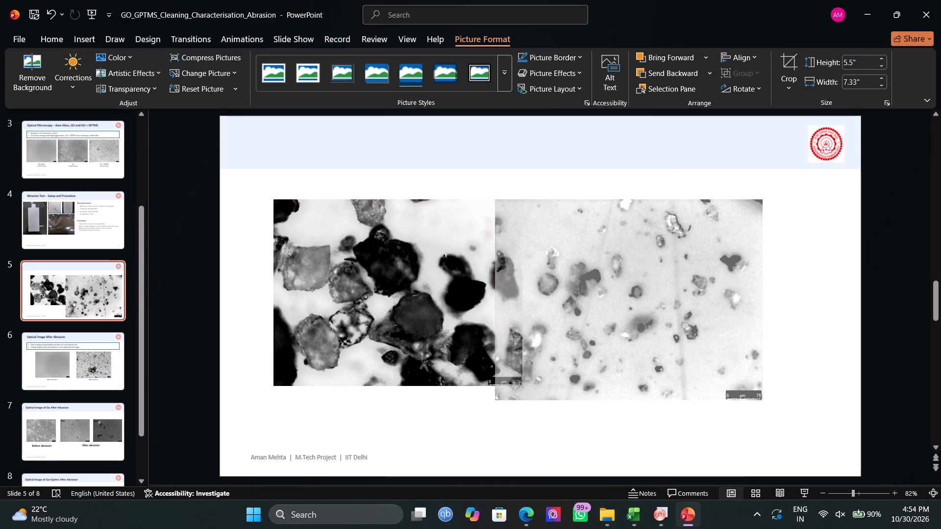
drag(751, 363, 716, 344)
drag(604, 307, 660, 313)
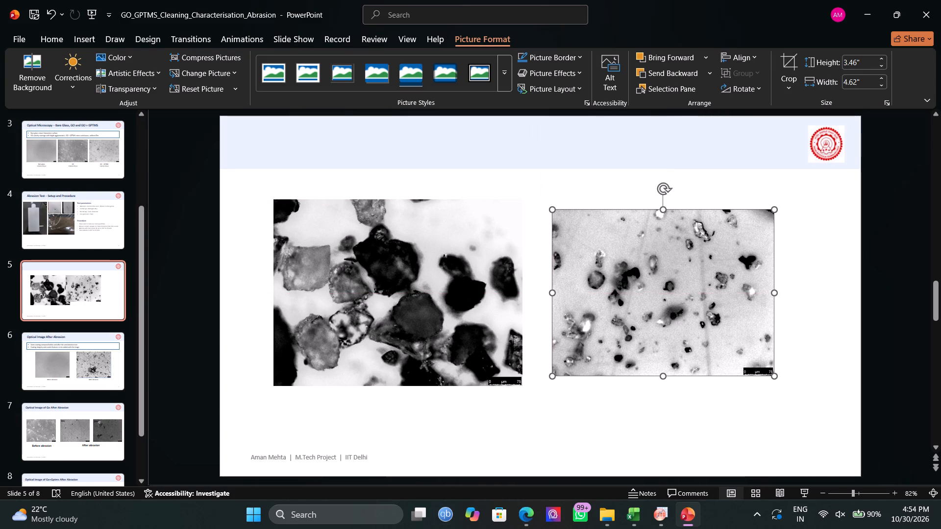
drag(773, 373, 802, 391)
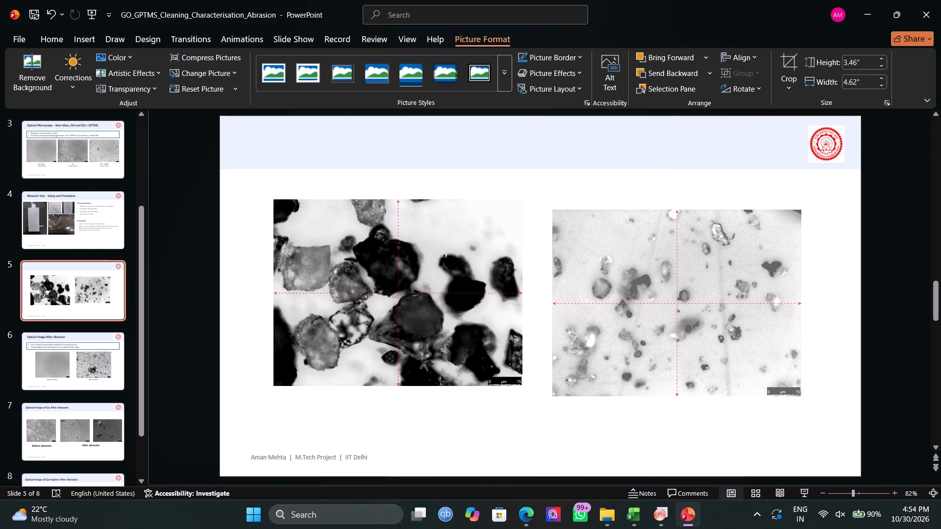
drag(802, 391, 783, 383)
drag(645, 331, 689, 337)
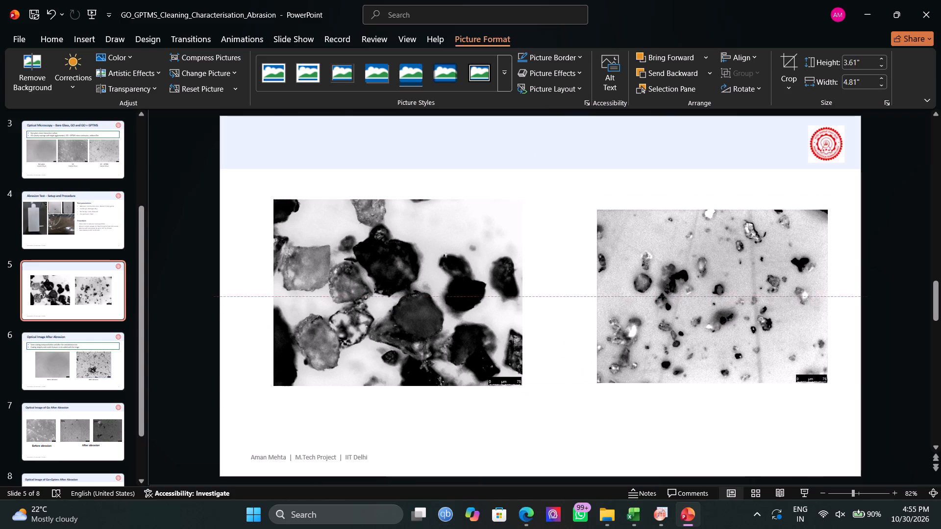
drag(689, 337, 691, 339)
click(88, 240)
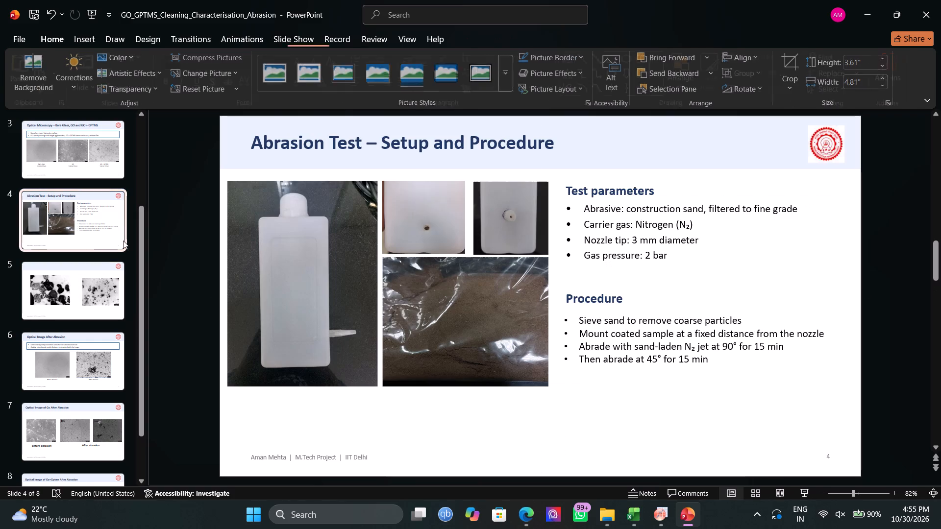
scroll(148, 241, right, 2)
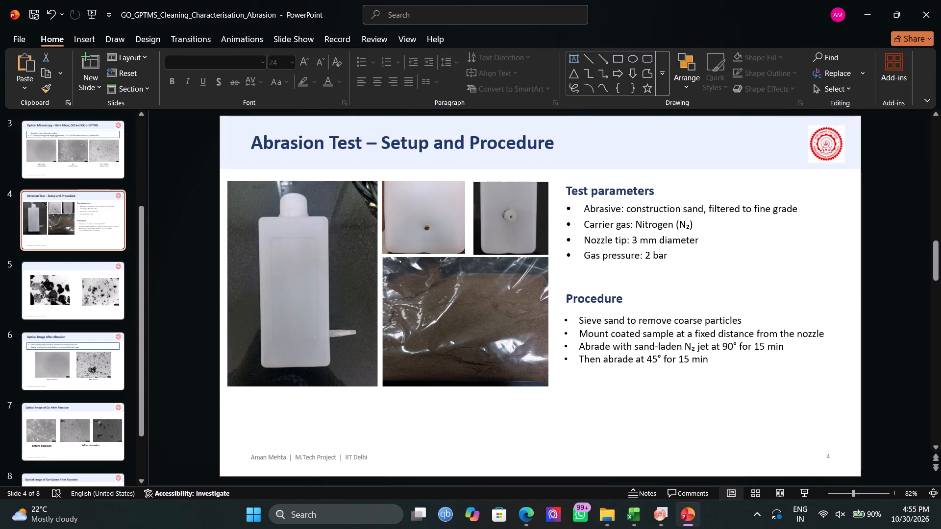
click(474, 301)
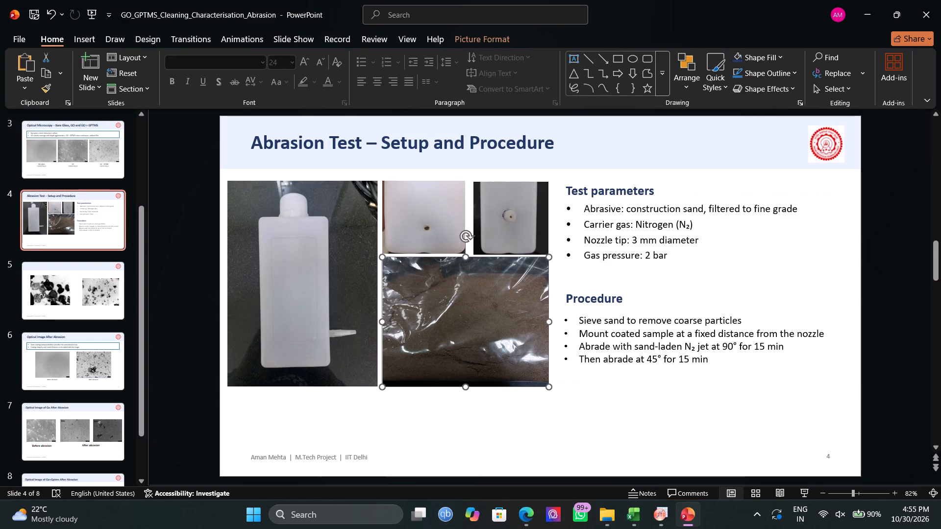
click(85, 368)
On slide 5, shrink the 10x sand micrograph to the 20x image's size, align their top edges and adjust the 20x image's position slightly.
click(101, 286)
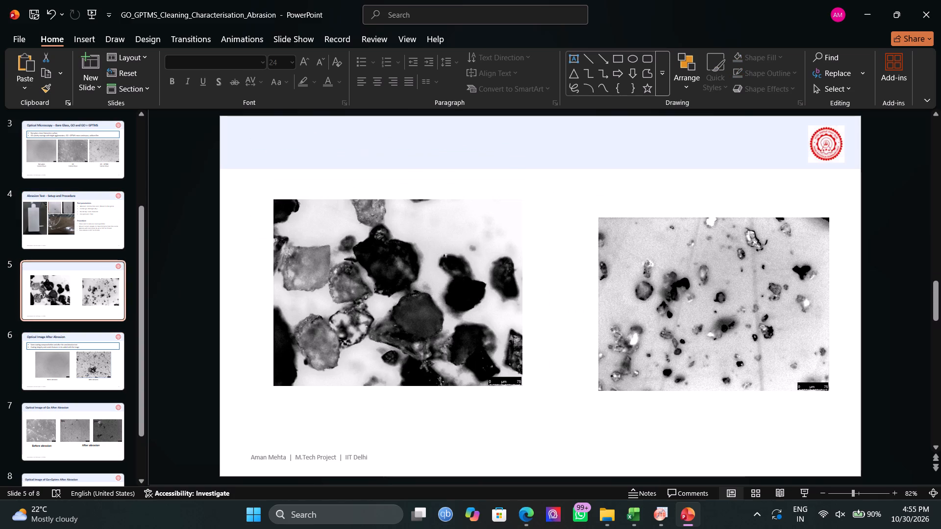
click(412, 305)
drag(523, 198, 503, 229)
drag(450, 249, 446, 261)
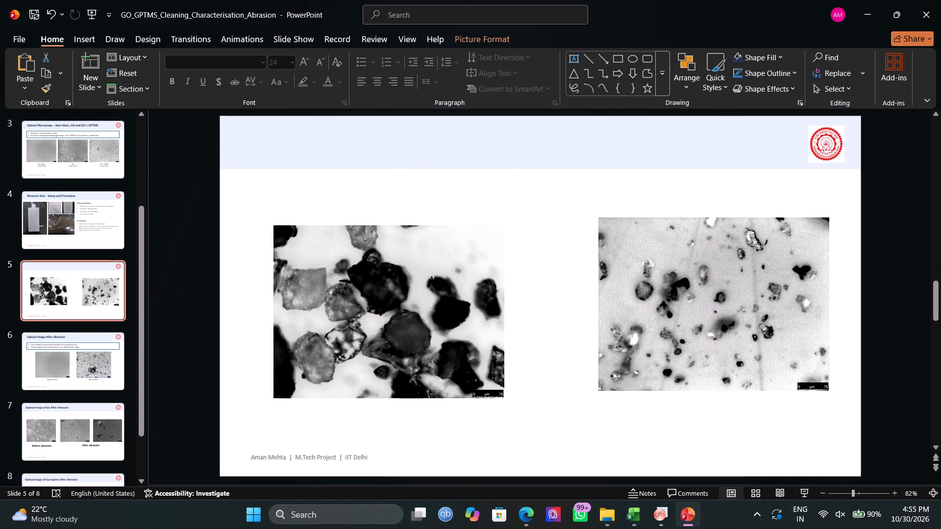
drag(446, 261, 444, 257)
drag(452, 262, 456, 256)
click(673, 226)
click(631, 220)
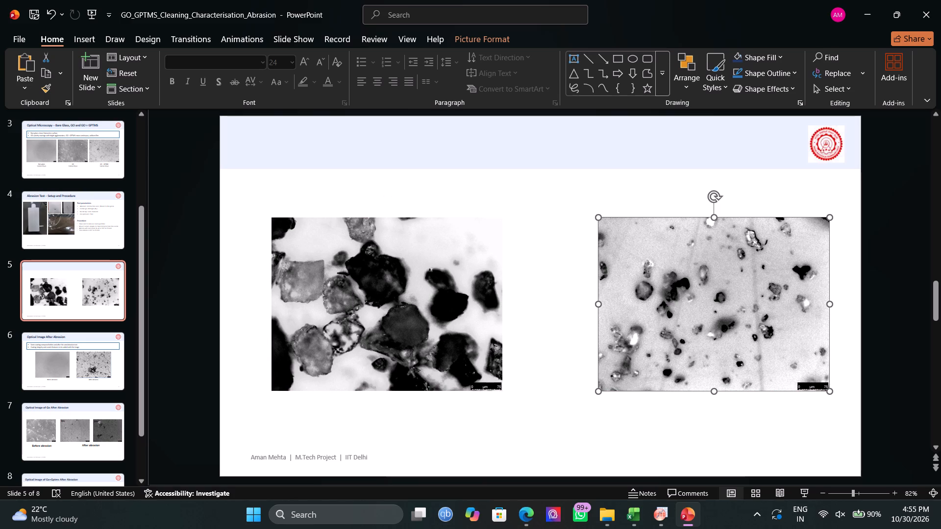
click(642, 248)
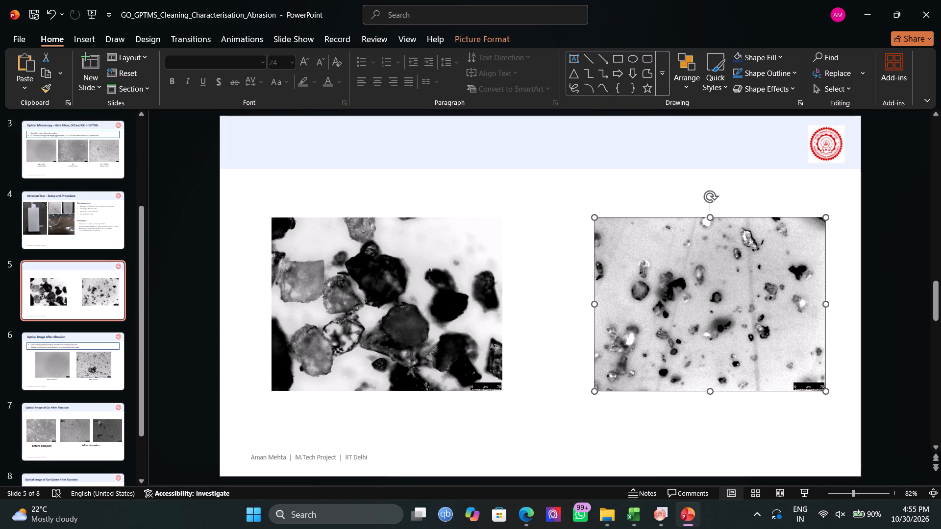
Copy the title "Optical Image After Abrasion" from slide 6 into a new text box in slide 5's header band.
click(67, 353)
click(489, 143)
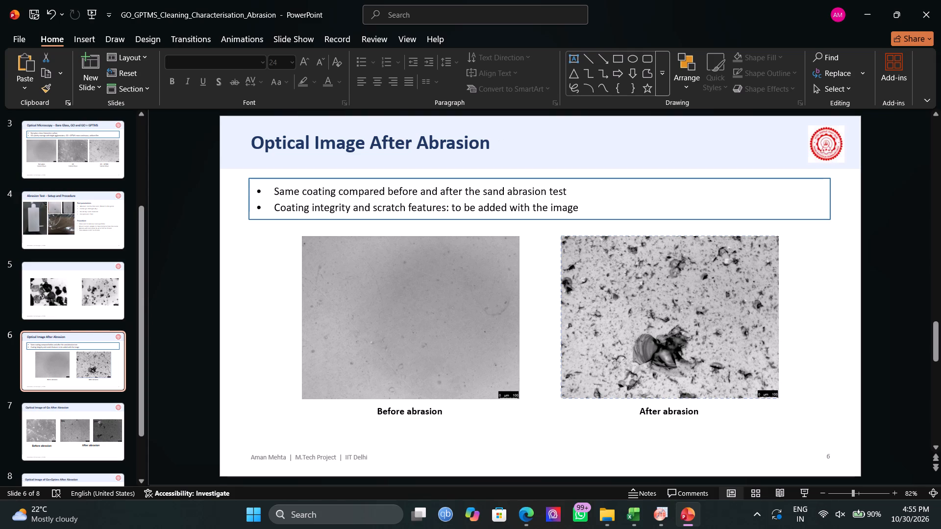
double_click(489, 143)
key(ctrl+c)
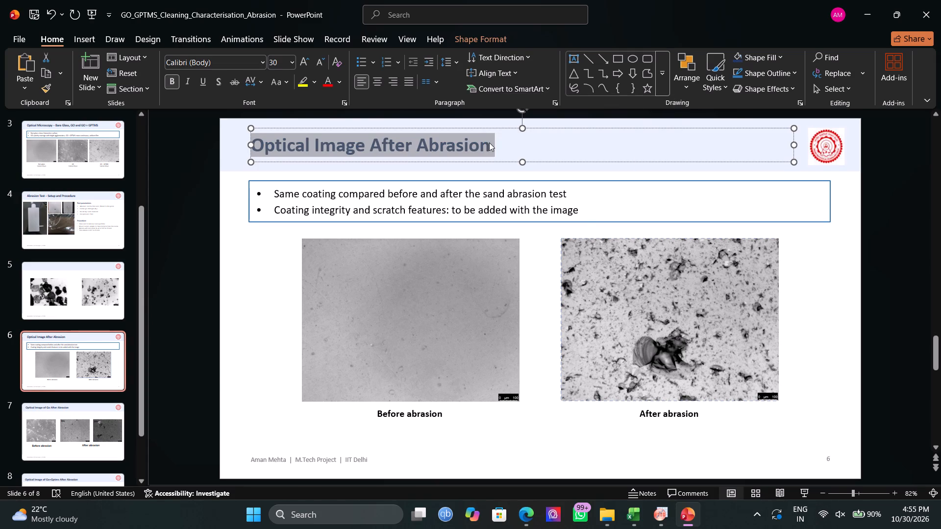
click(82, 278)
double_click(336, 130)
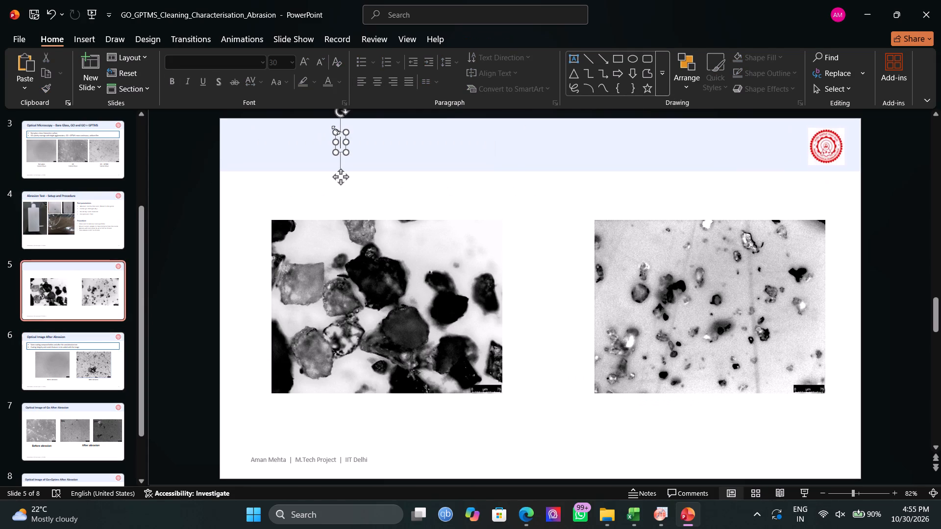
key(ctrl+v)
Set the font size of all the text in slide 5's title box to 28.
double_click(410, 138)
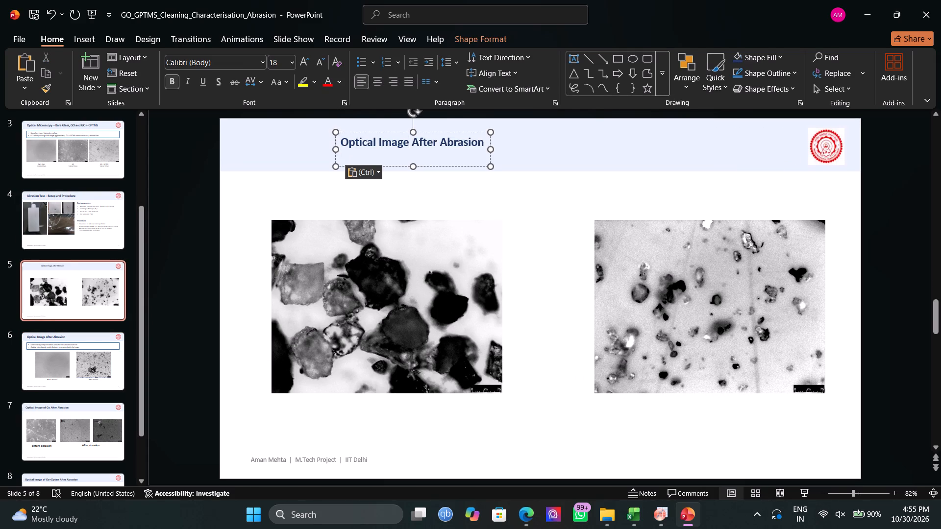
click(410, 138)
key(ctrl+a)
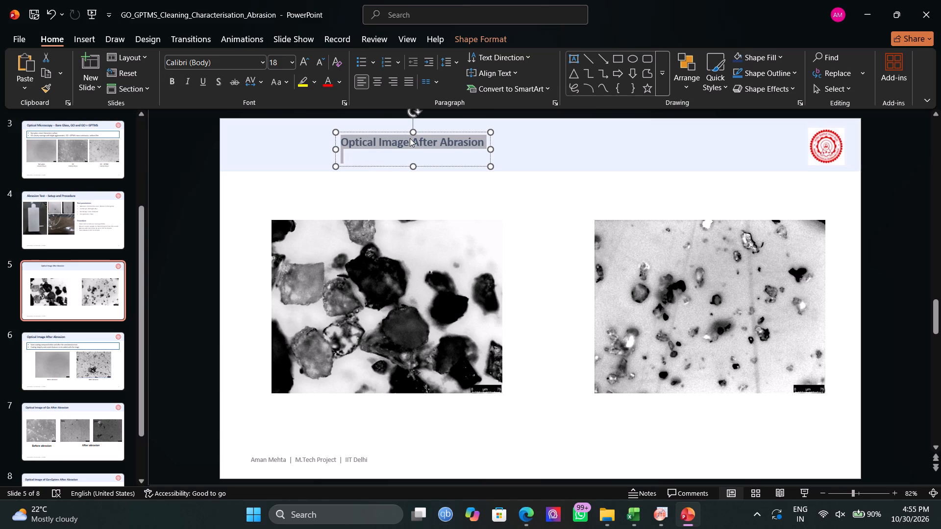
click(291, 64)
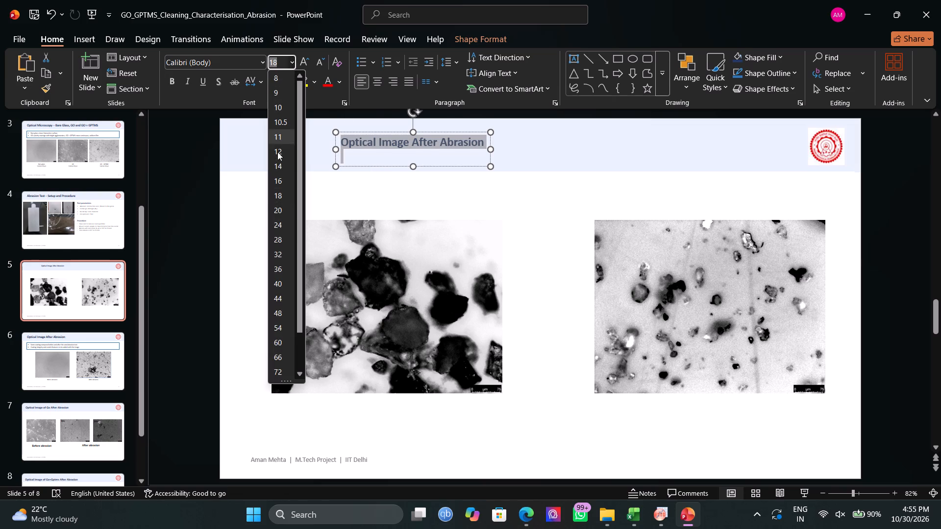
click(278, 240)
Check the title's font size on slide 6 and set all the text in slide 5's title box to size 30.
click(85, 370)
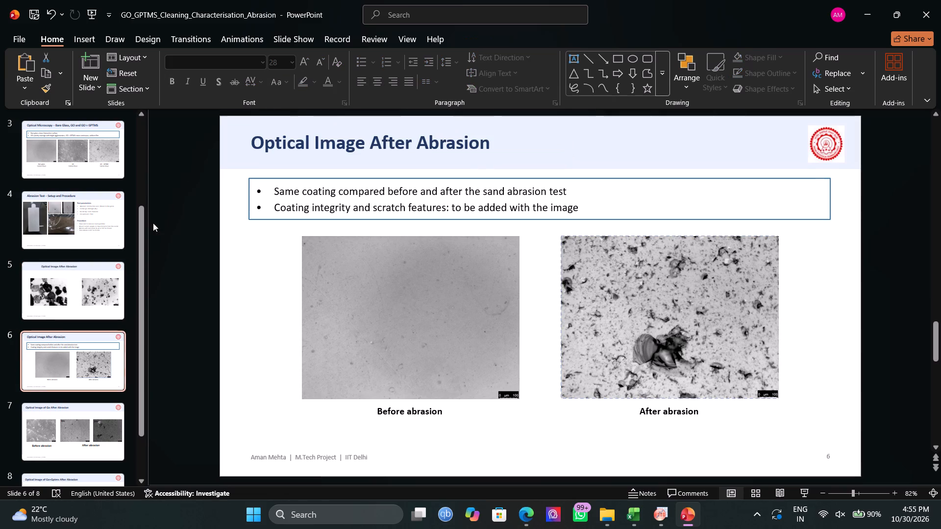
click(289, 136)
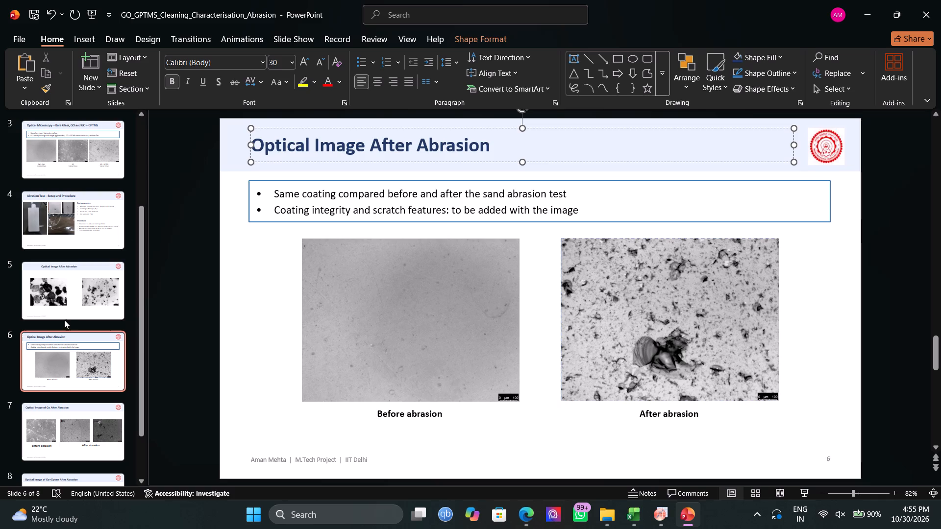
click(67, 310)
triple_click(371, 146)
click(371, 146)
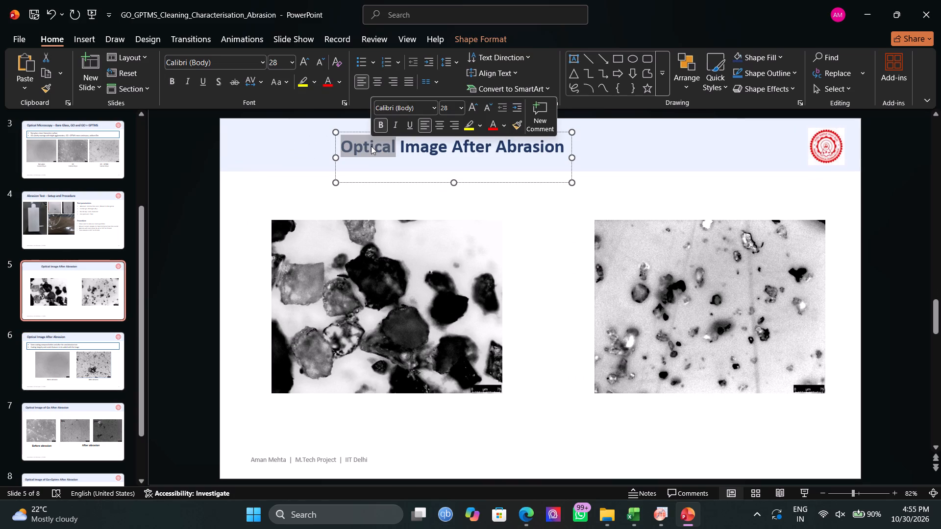
key(ctrl+a)
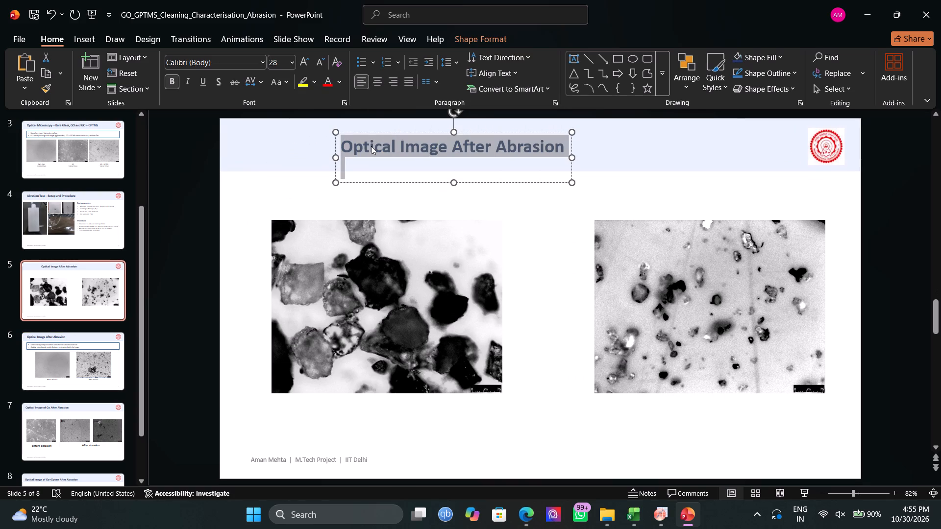
click(291, 61)
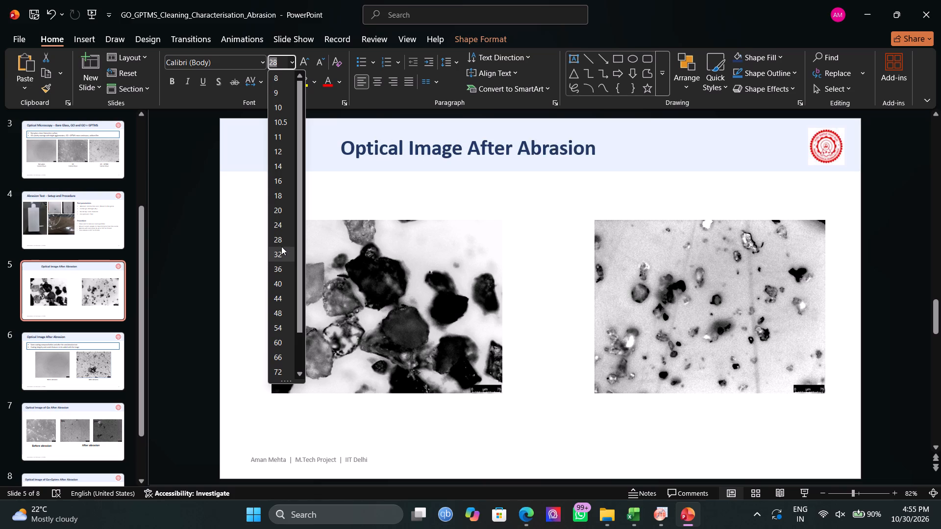
key(BackSpace)
text(30)
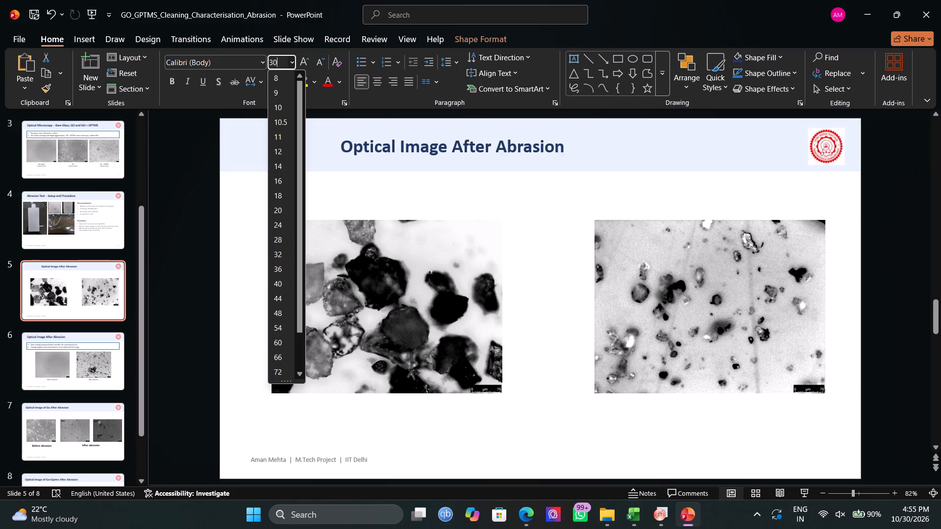
click(605, 147)
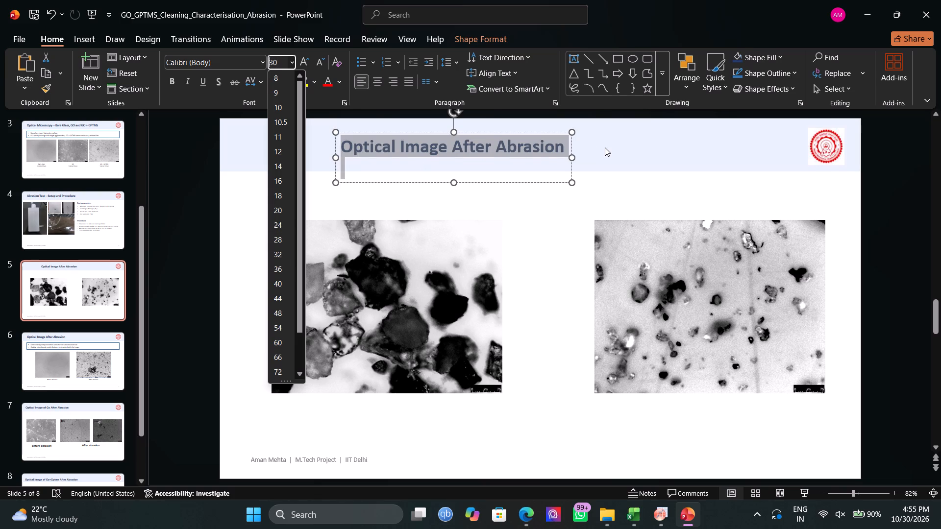
Reword slide 5's title by replacing "After" with "of", and place the text cursor at the end of "Abrasion".
click(499, 142)
click(499, 142)
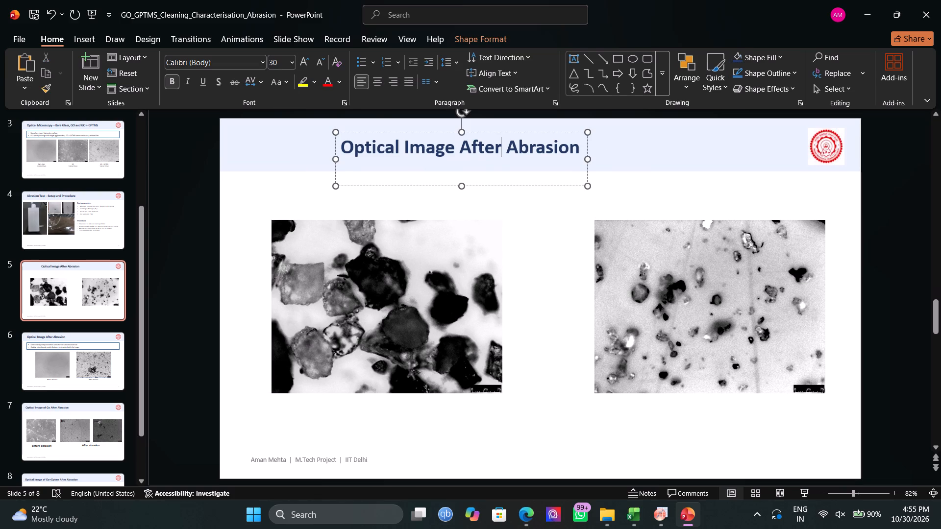
key(backslash)
key(BackSpace)
key(BackSpace)
key(BackSpace)
key(BackSpace)
key(BackSpace)
key(BackSpace)
text(of)
click(549, 149)
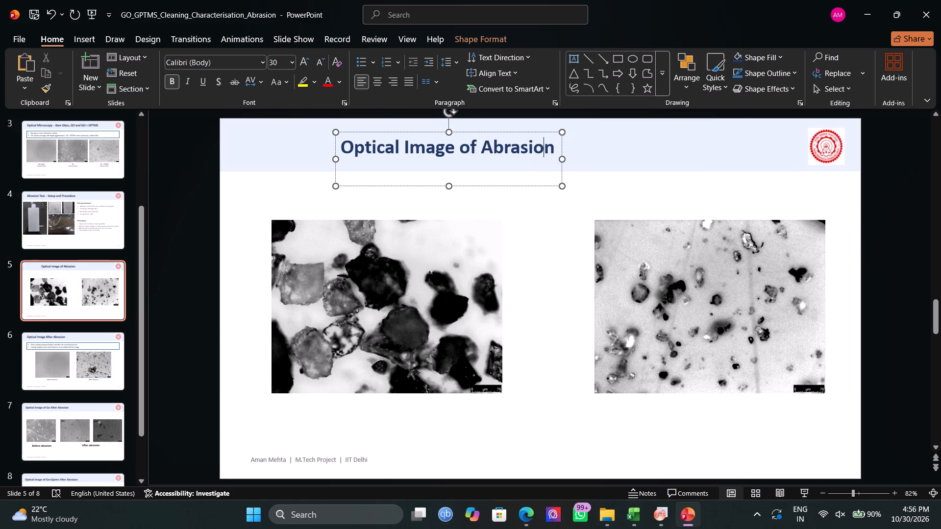
click(558, 147)
click(556, 147)
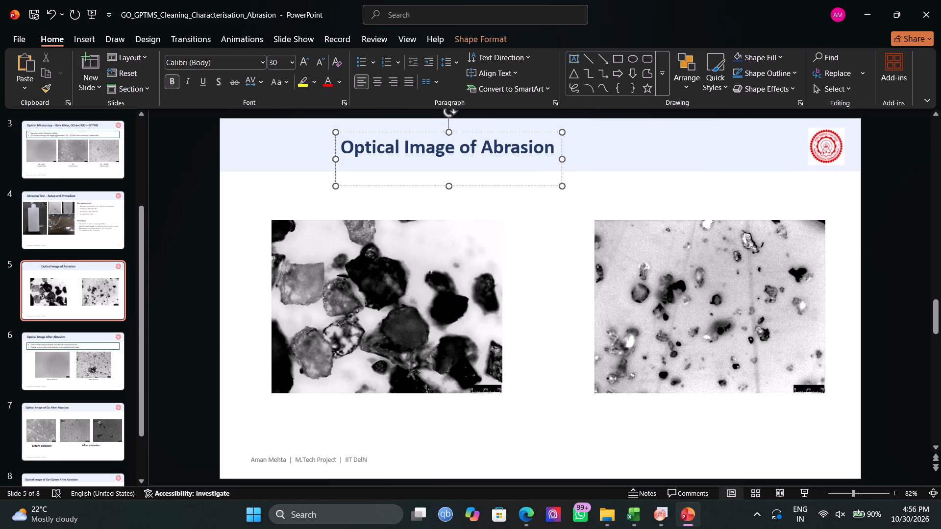
Reword the end of slide 5's title so it reads "Optical Image of Abrasive(sand) particle".
click(551, 147)
key(BackSpace)
key(BackSpace)
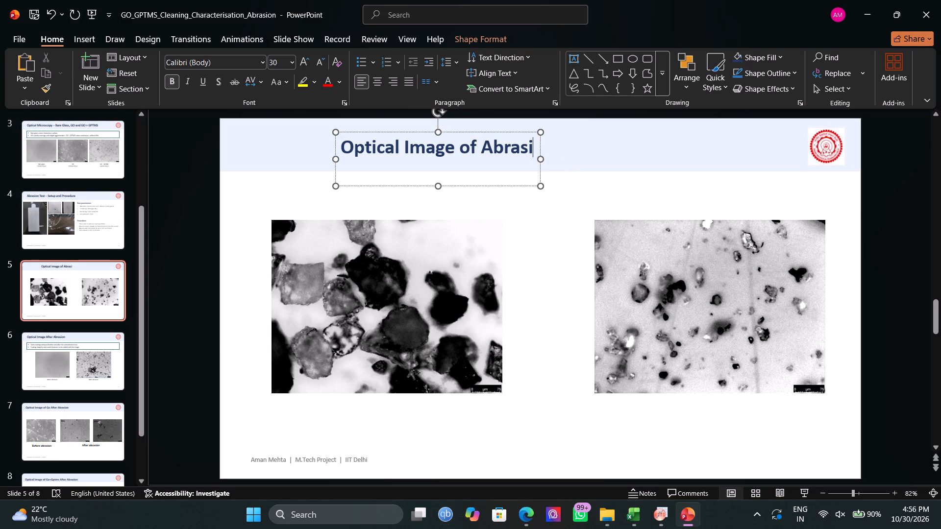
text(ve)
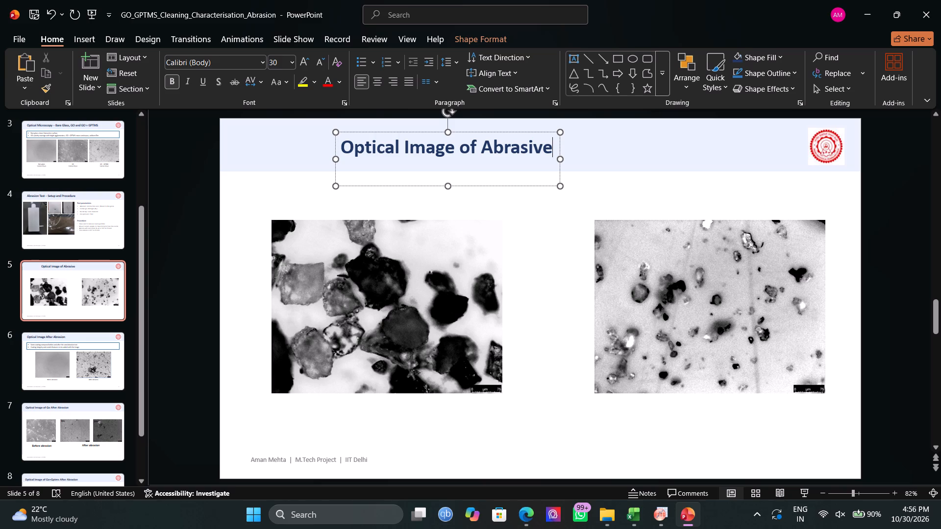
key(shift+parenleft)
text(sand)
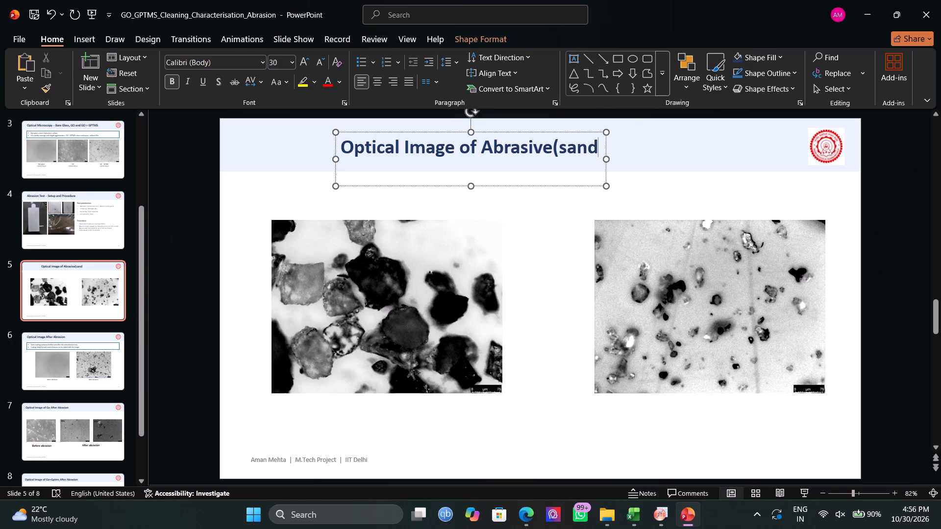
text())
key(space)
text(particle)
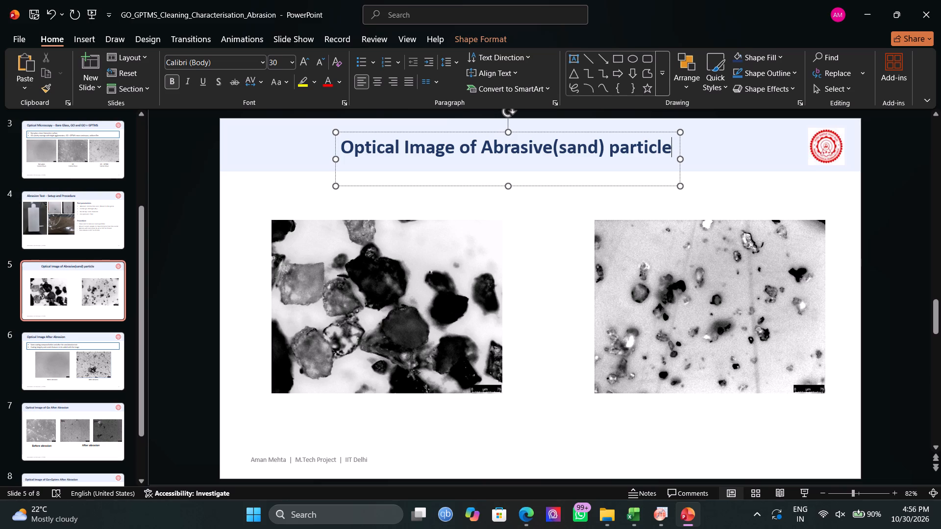
Move slide 5's title box horizontally to the left end of the slide's header band.
drag(502, 131, 402, 130)
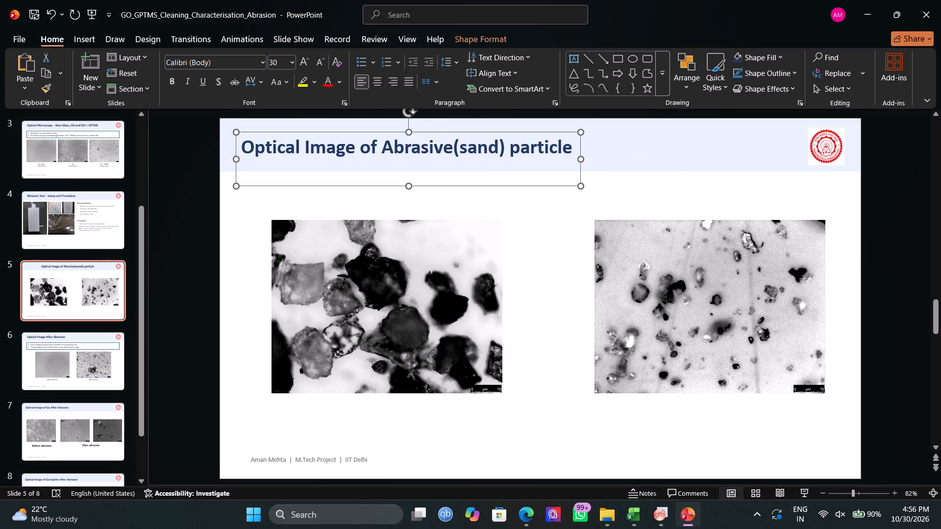
click(561, 364)
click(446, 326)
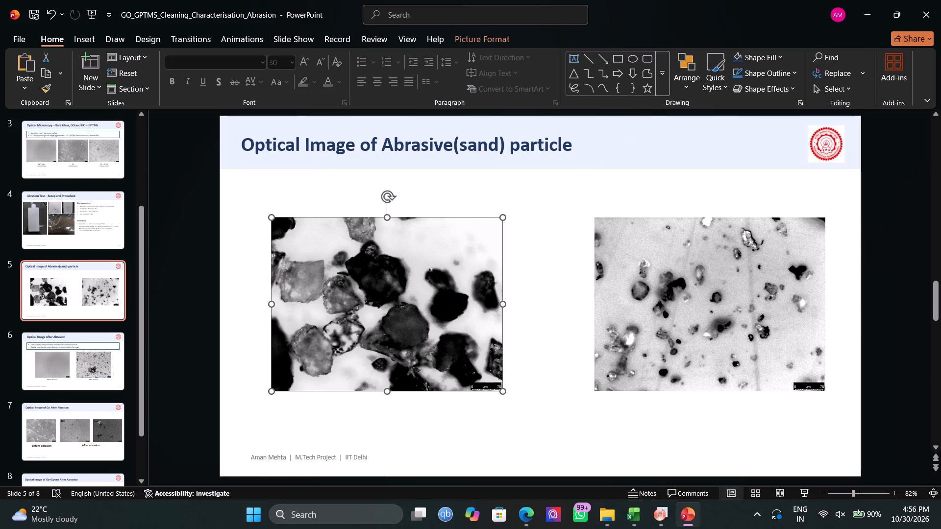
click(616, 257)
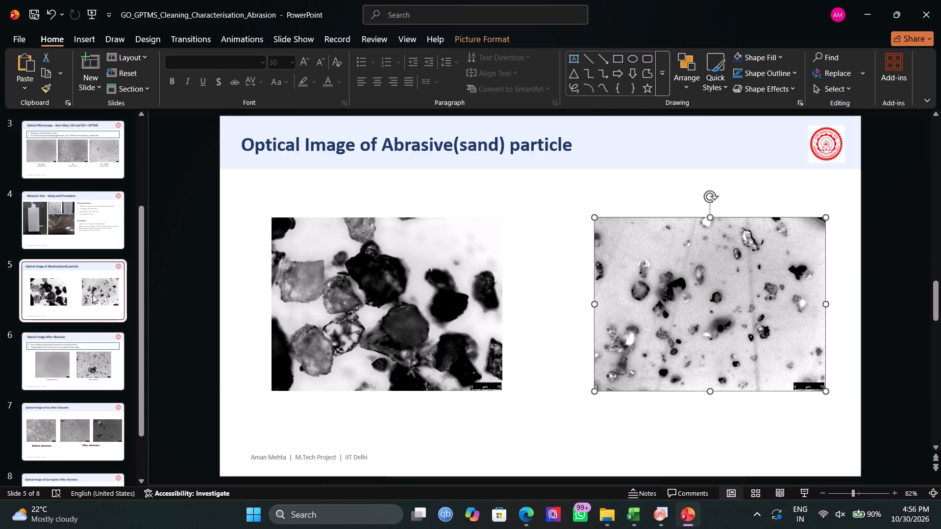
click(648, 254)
Open slide 6, "Optical Image After Abrasion", and dismiss the chat notification covering it.
click(70, 365)
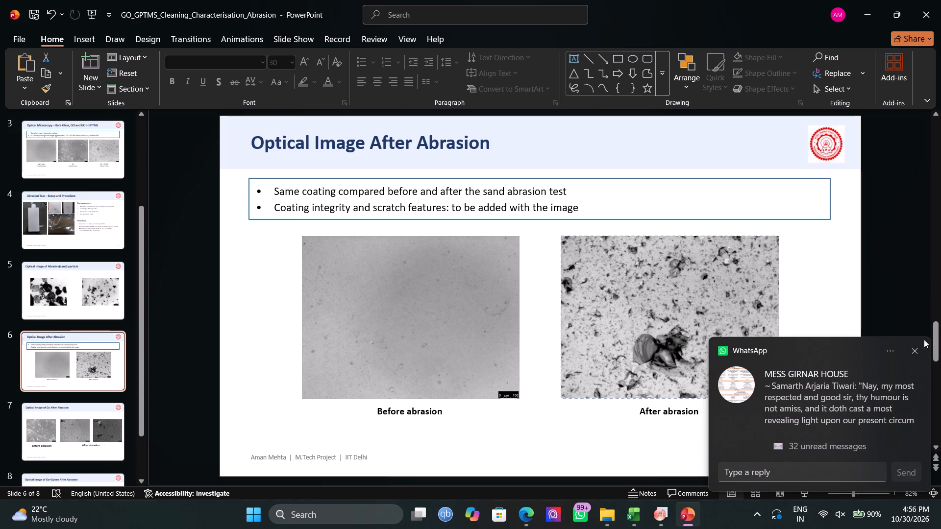
click(919, 349)
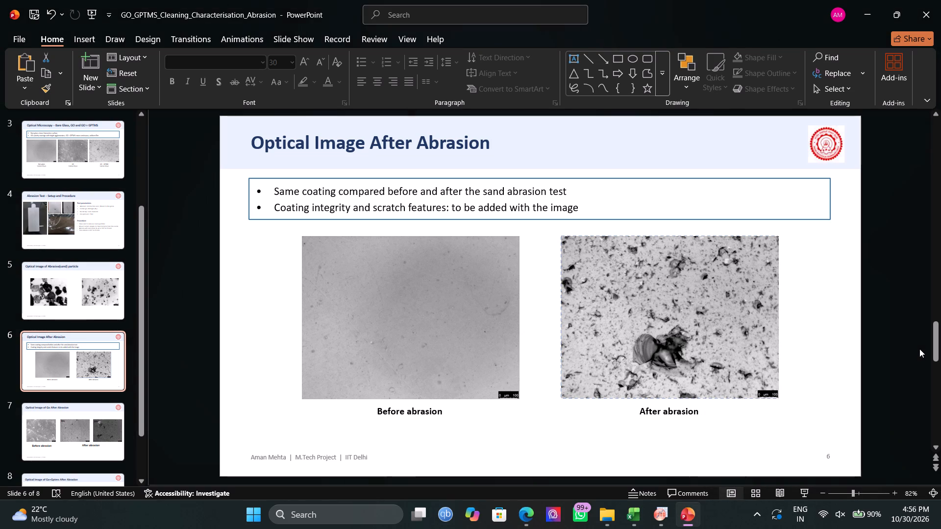
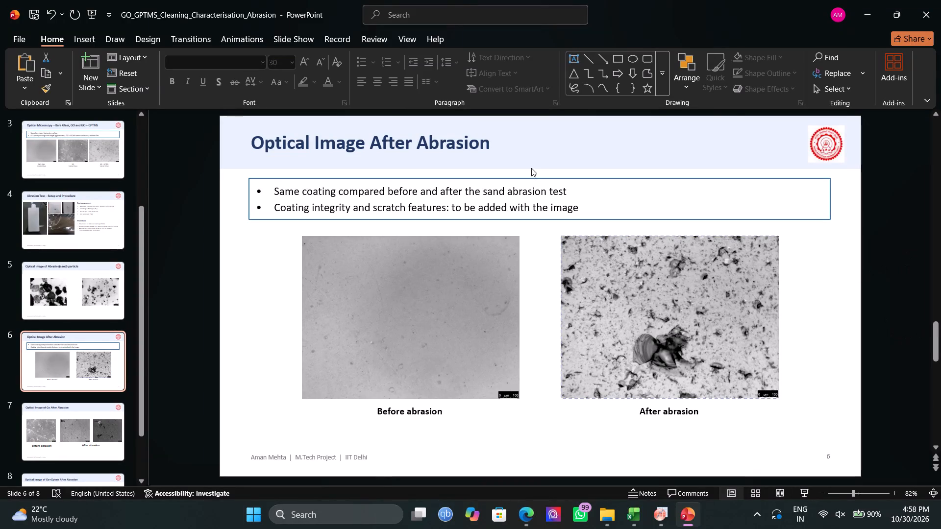
Check slide 6's title formatting and review the whole presentation from slide 1 through slide 8.
click(457, 143)
click(806, 292)
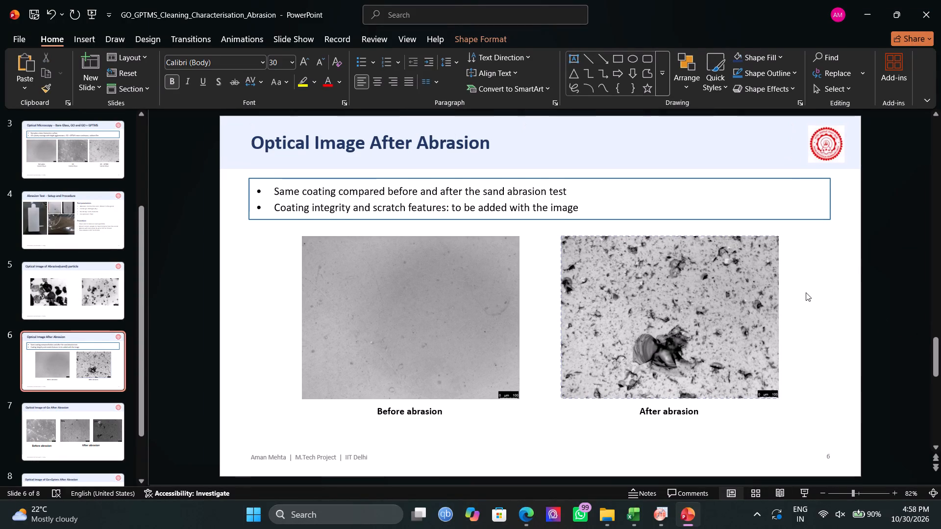
click(599, 463)
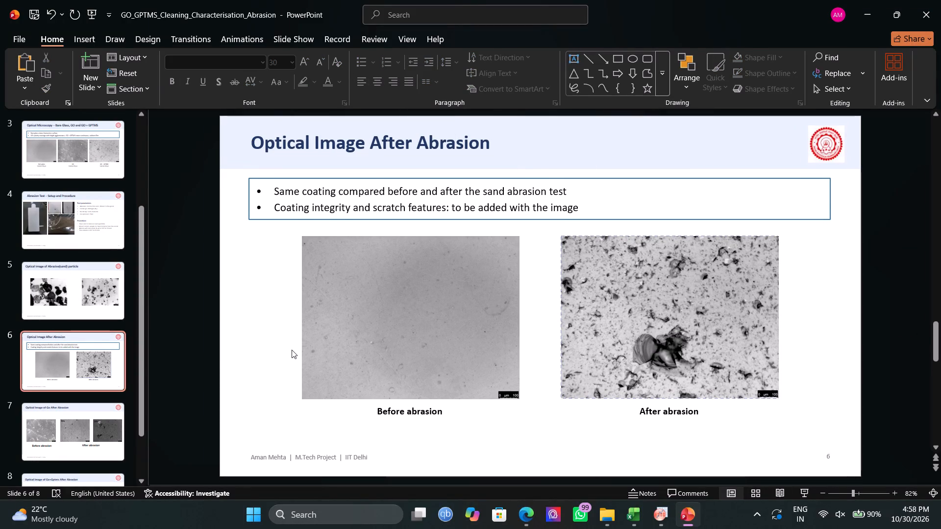
key(Up)
key(Up)
key(Up)
key(Up)
key(Up)
key(Up)
key(Up)
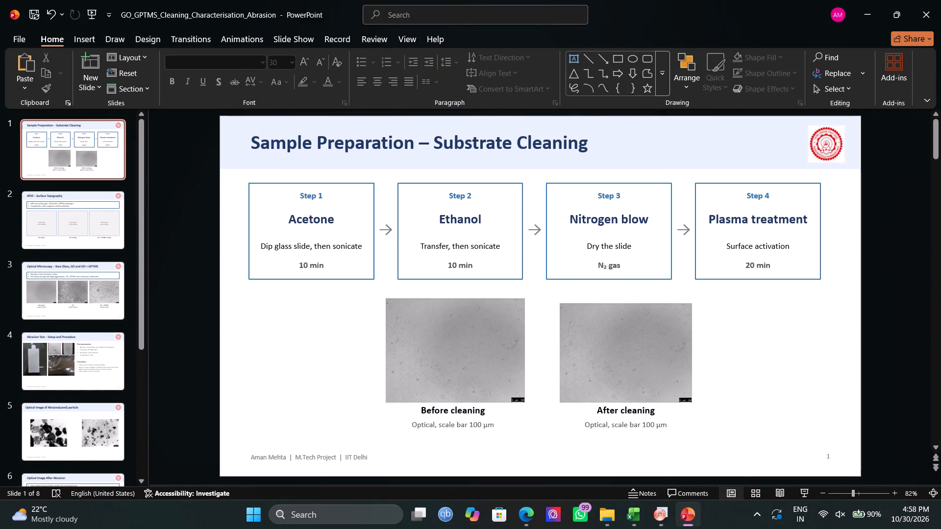
key(Down)
key(Down)
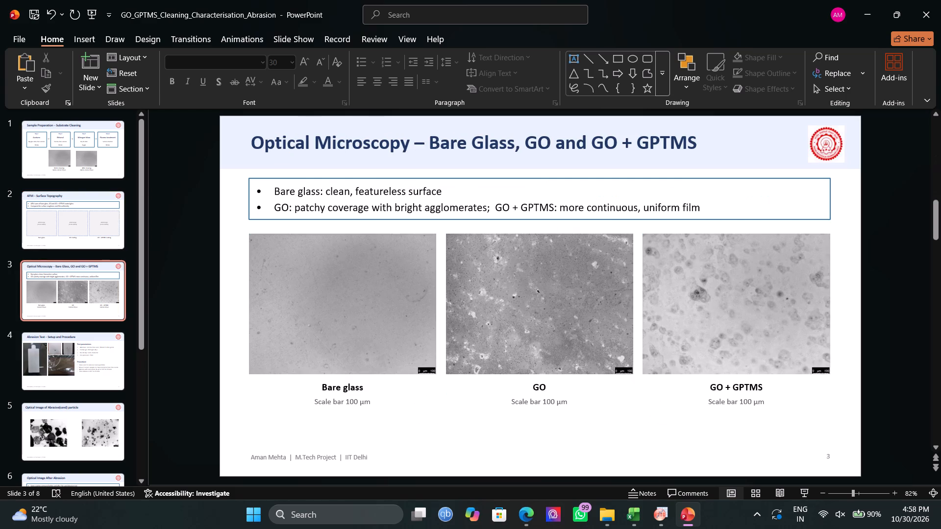
key(Down)
key(Up)
key(Down)
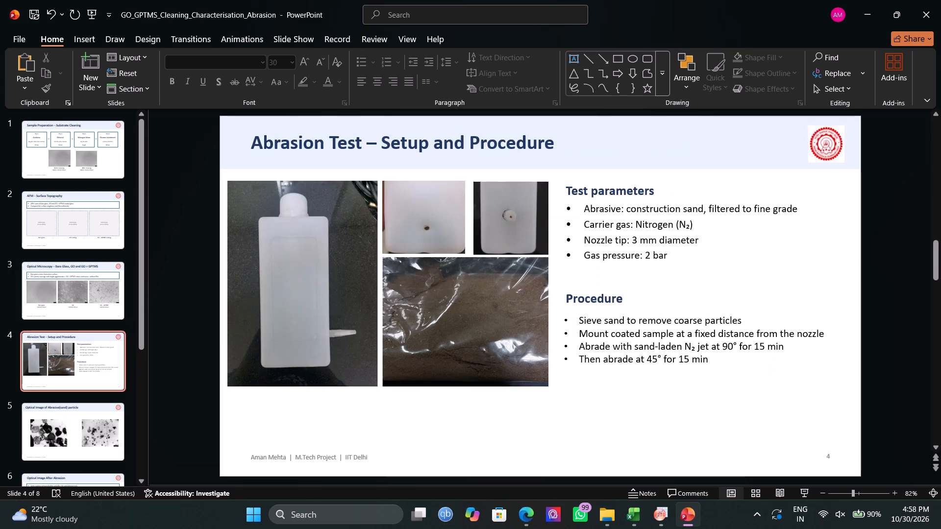
key(Down)
key(Down)
key(Up)
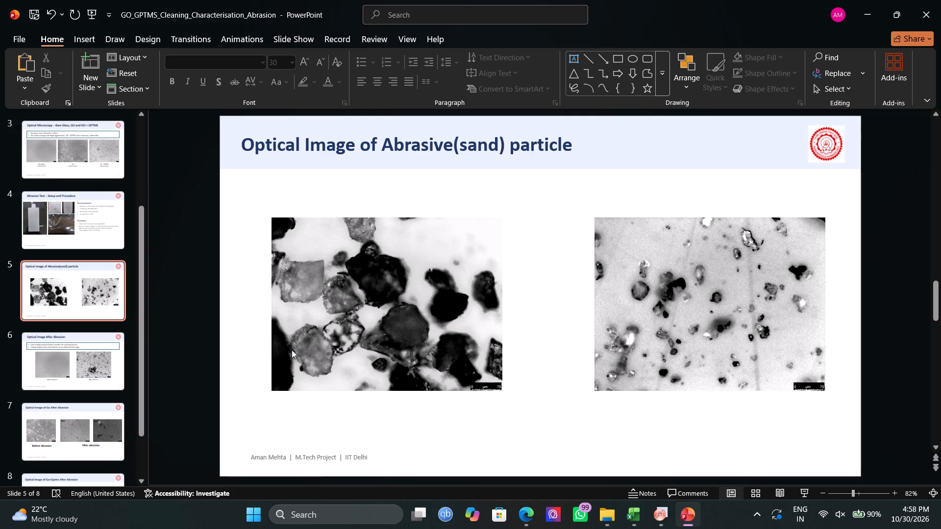
key(Down)
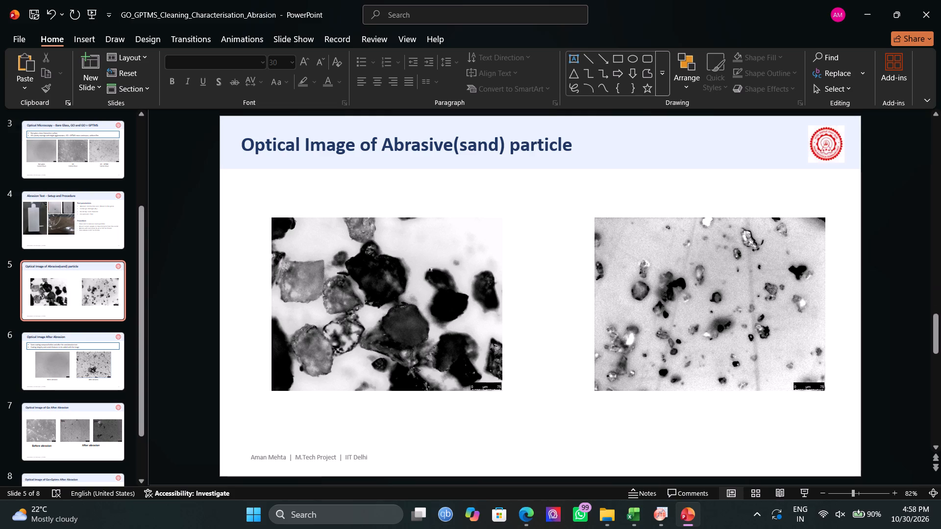
key(Up)
key(Up)
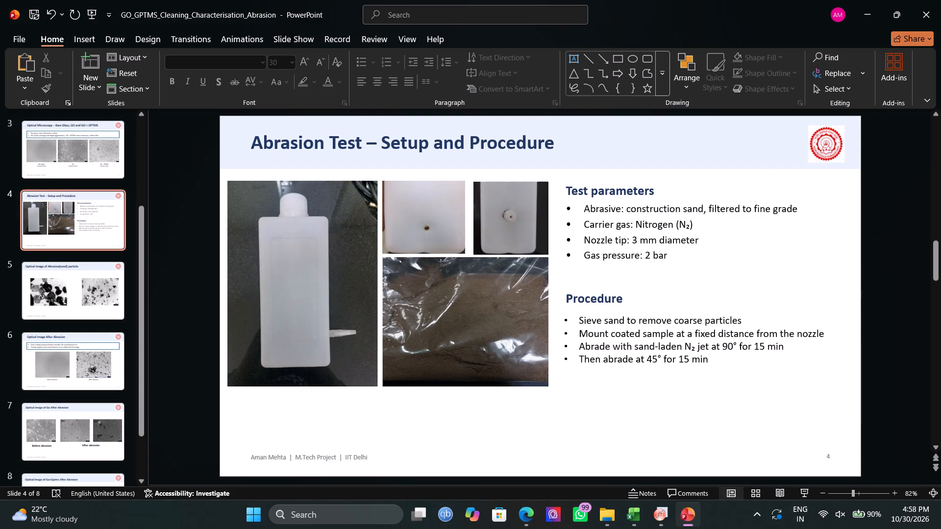
key(Down)
key(Down)
key(Down)
key(Down)
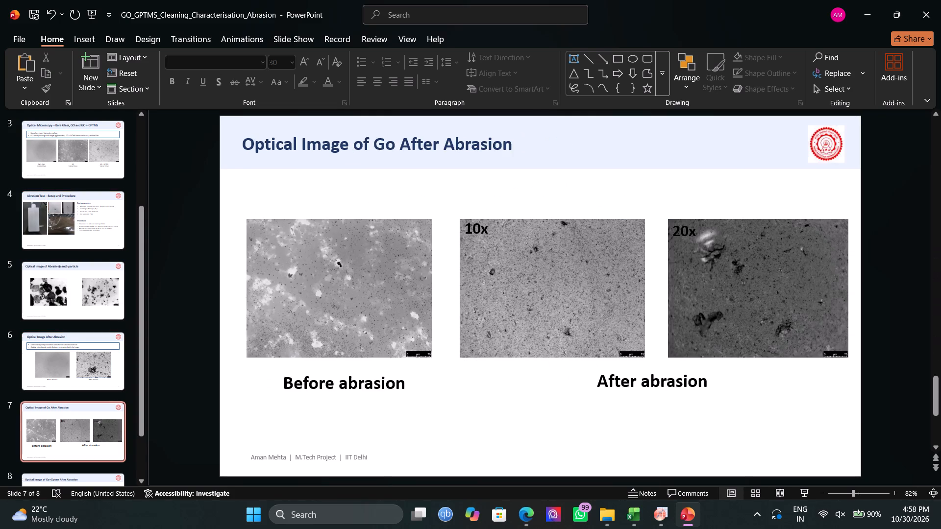
key(Down)
key(Down)
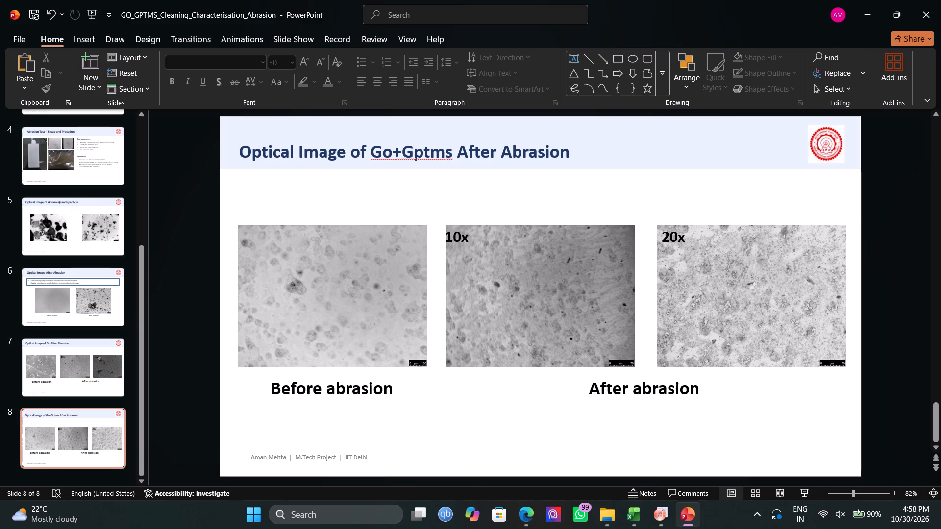
Look back through the slides from slide 8 to slide 1, ending on the AFM surface topography slide.
key(Up)
key(Up)
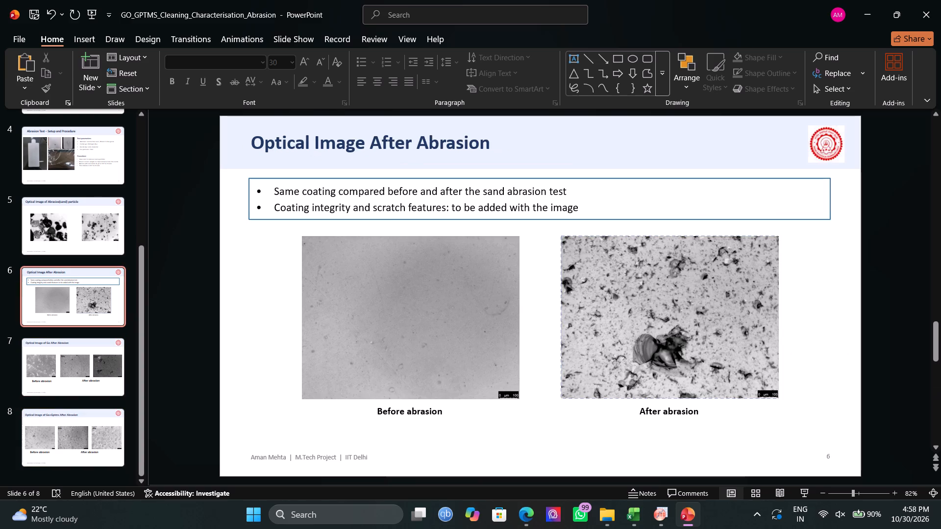
key(Up)
key(Up)
key(Up)
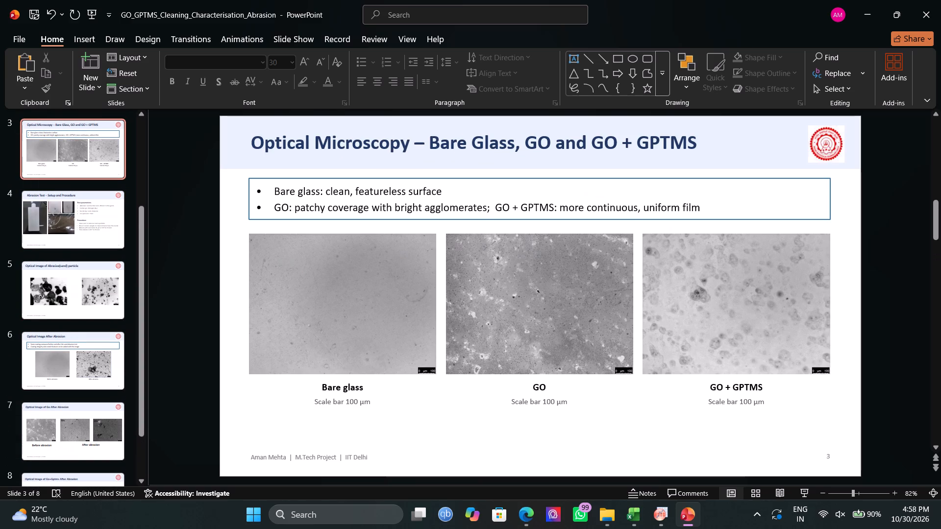
key(Up)
key(Up)
key(Down)
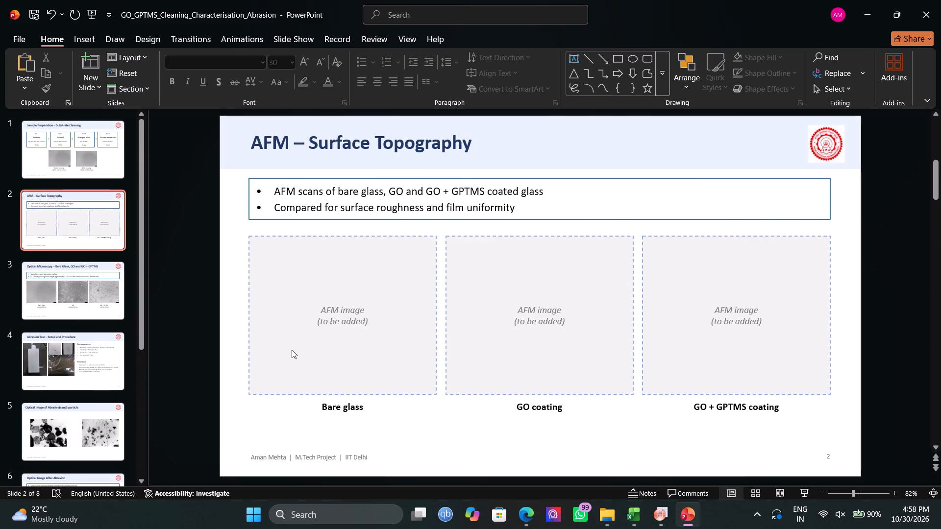
key(Up)
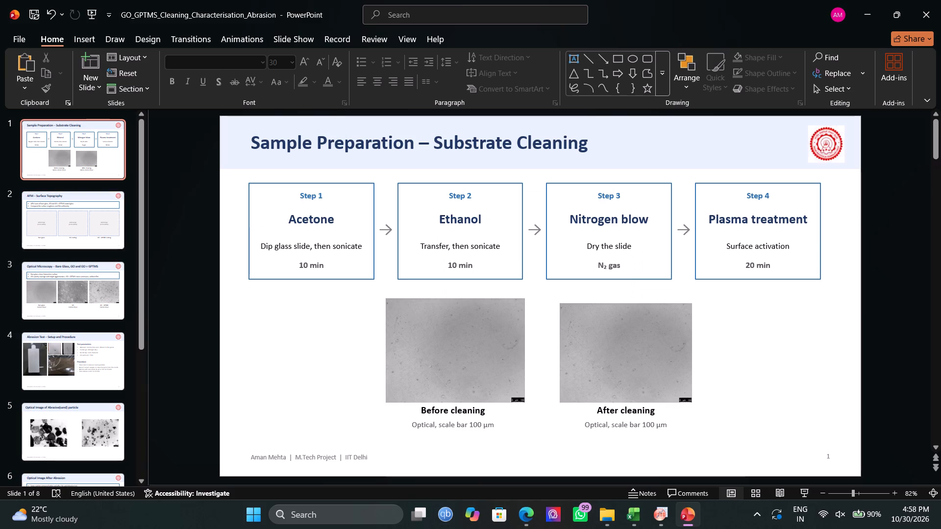
key(Down)
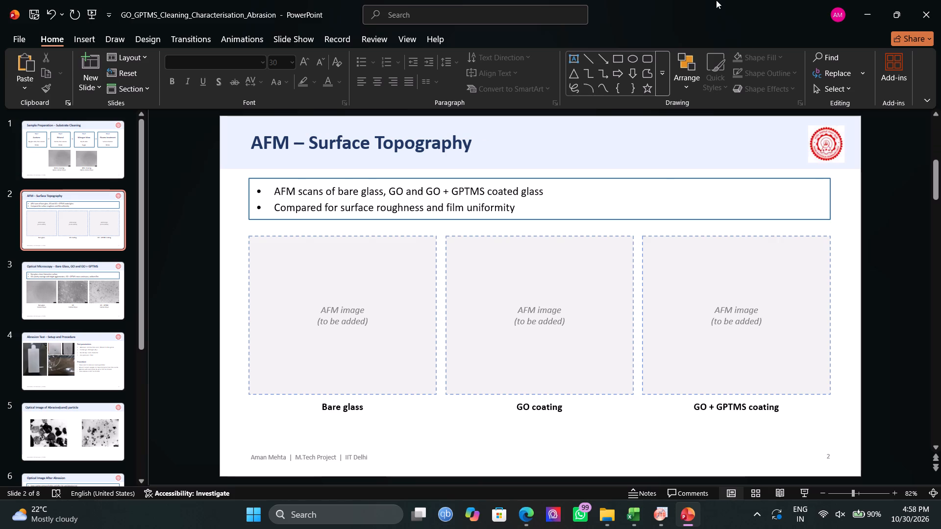
Close the presentation and the project report folder window.
click(940, 0)
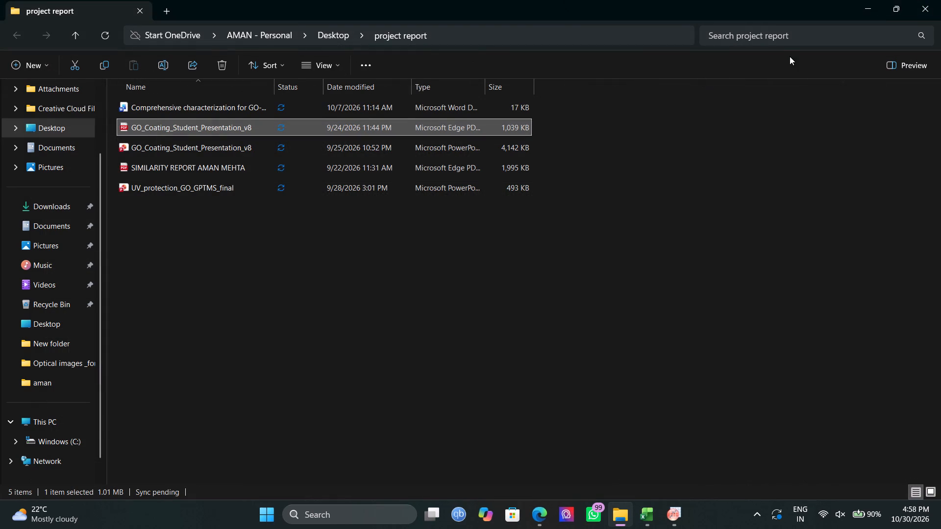
click(939, 0)
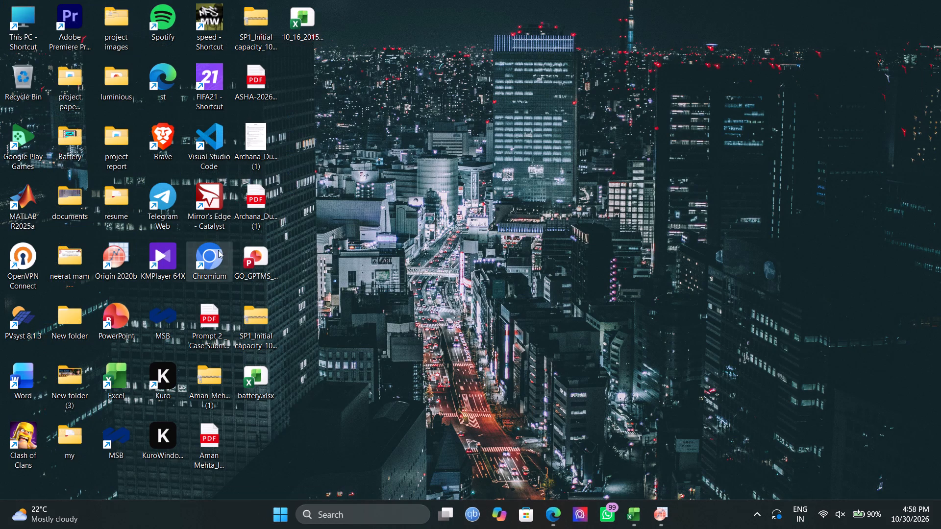
Reopen the GO_GPTMS presentation from the desktop and examine its slides through slide 8, finishing on slide 7.
double_click(262, 276)
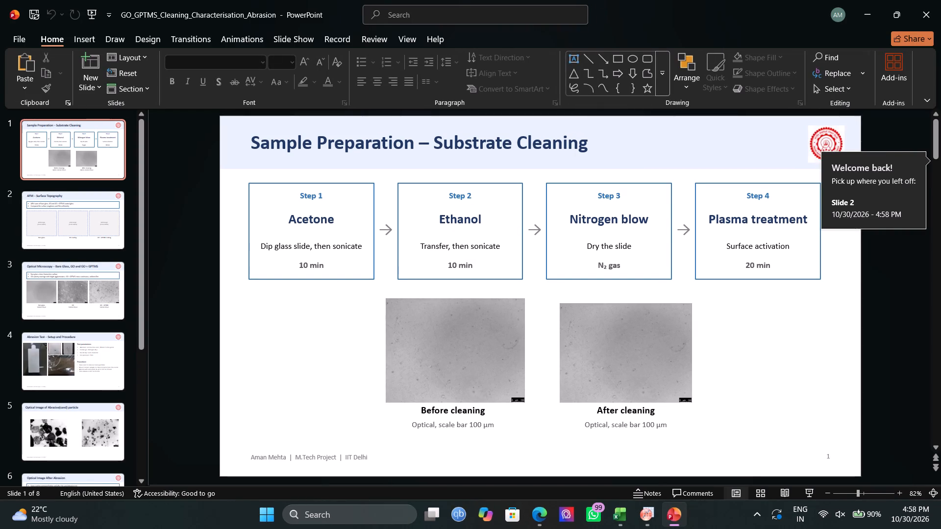
click(96, 220)
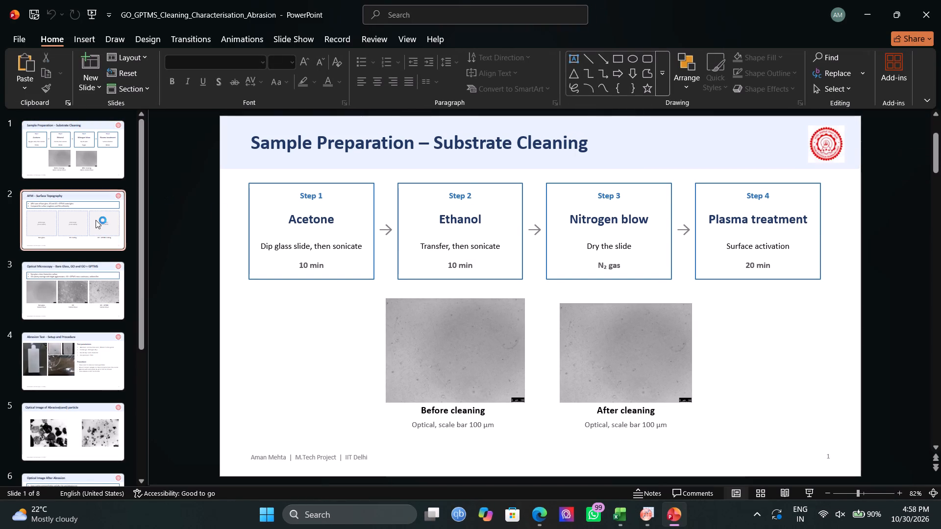
click(79, 294)
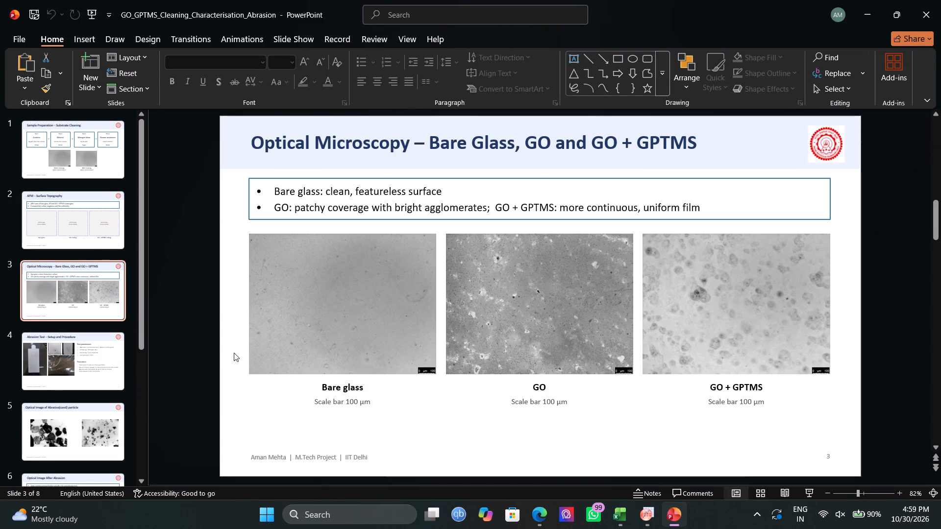
ctrl+scroll(383, 390, up, 3)
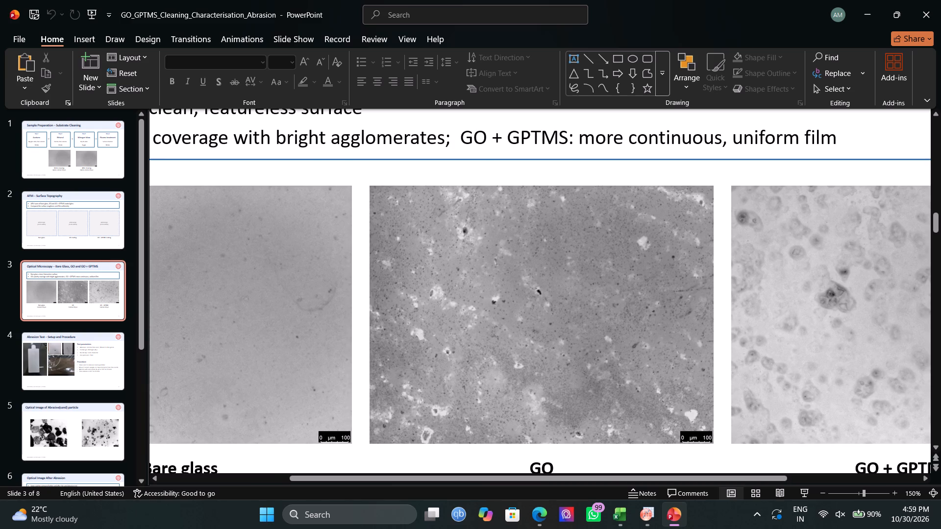
ctrl+scroll(383, 390, down, 4)
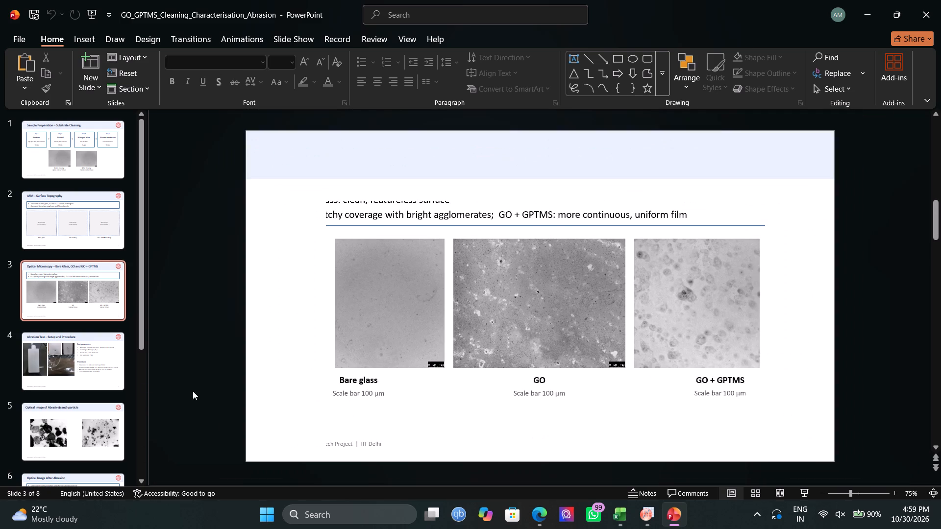
click(101, 367)
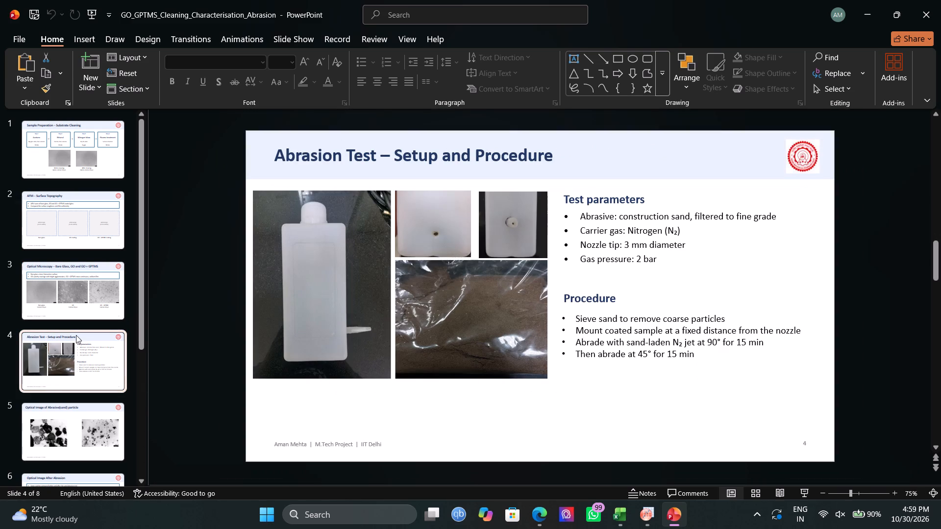
click(77, 318)
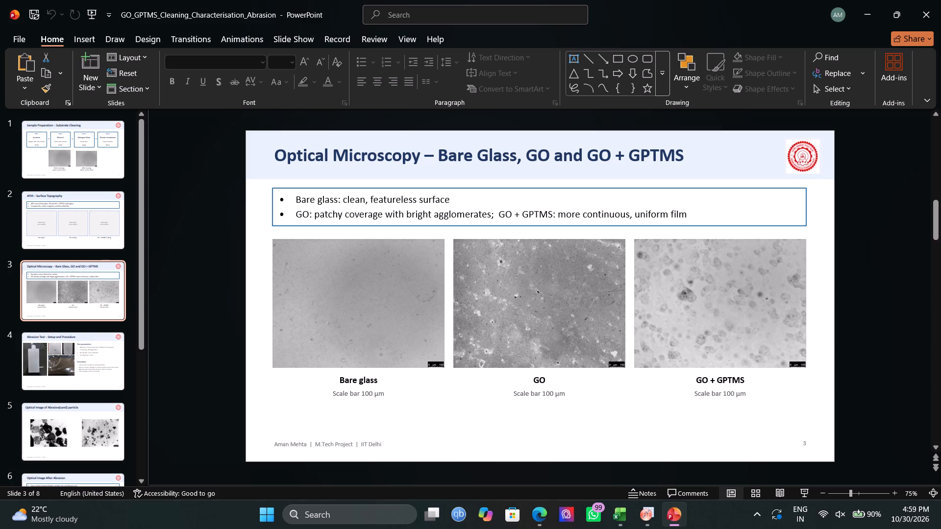
click(79, 422)
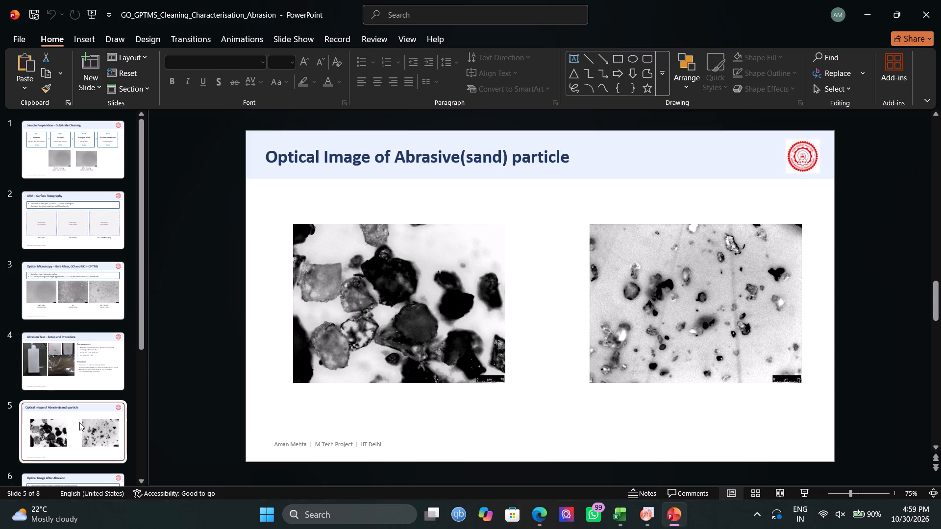
scroll(69, 427, down, 1)
click(60, 448)
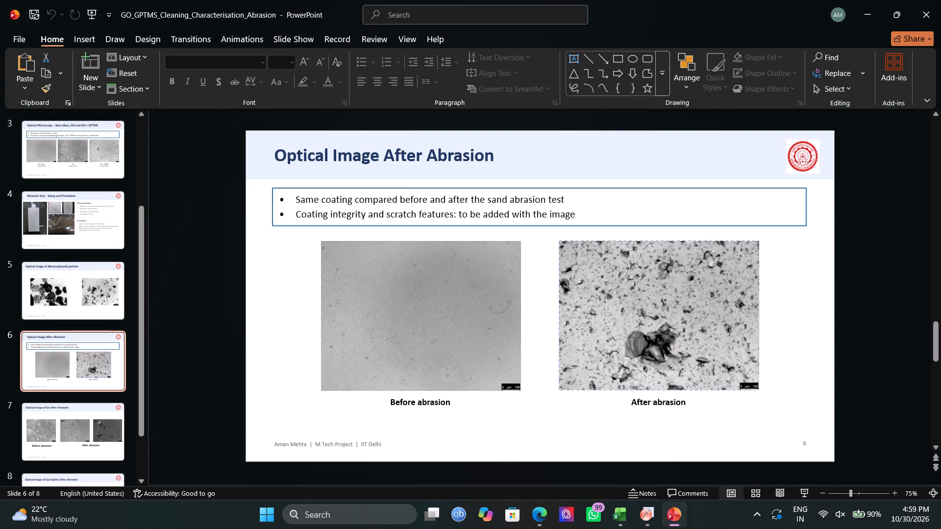
scroll(111, 384, down, 1)
click(111, 384)
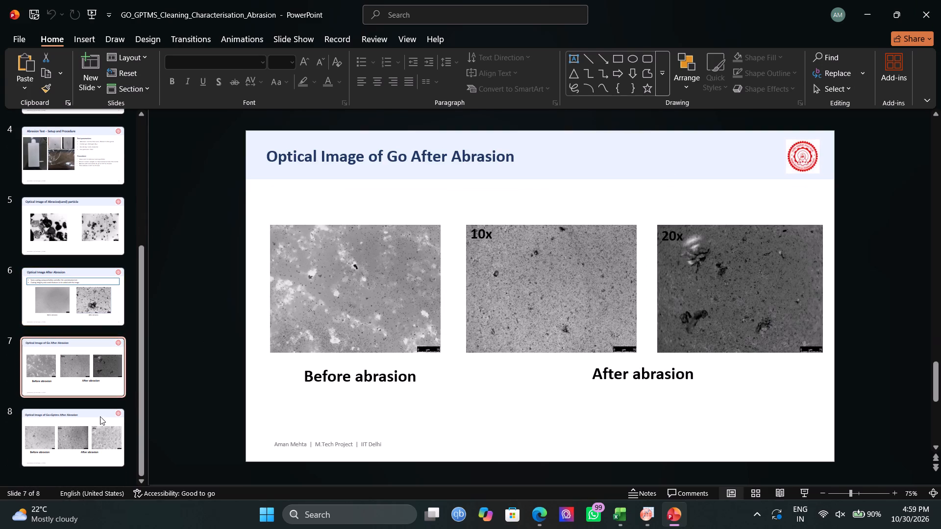
click(91, 433)
scroll(91, 433, down, 1)
click(90, 433)
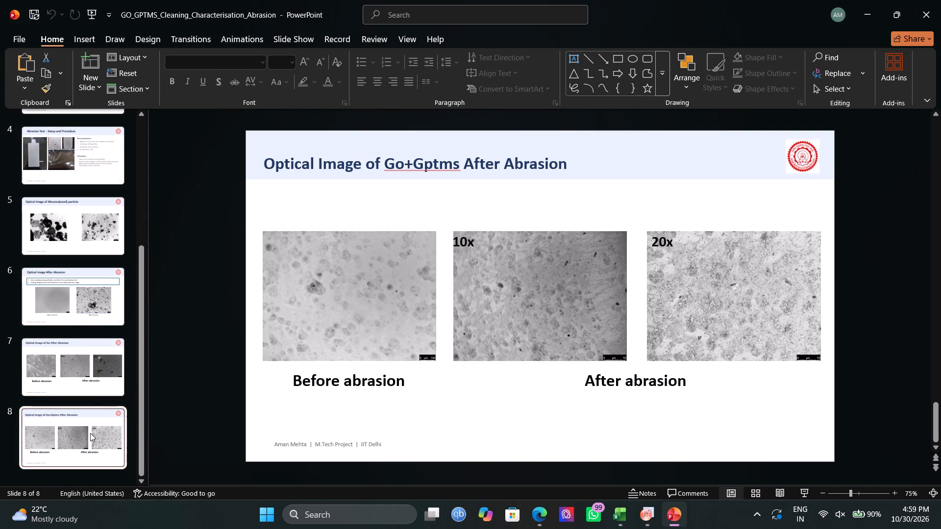
click(97, 392)
Save the presentation and close it.
key(ctrl+s)
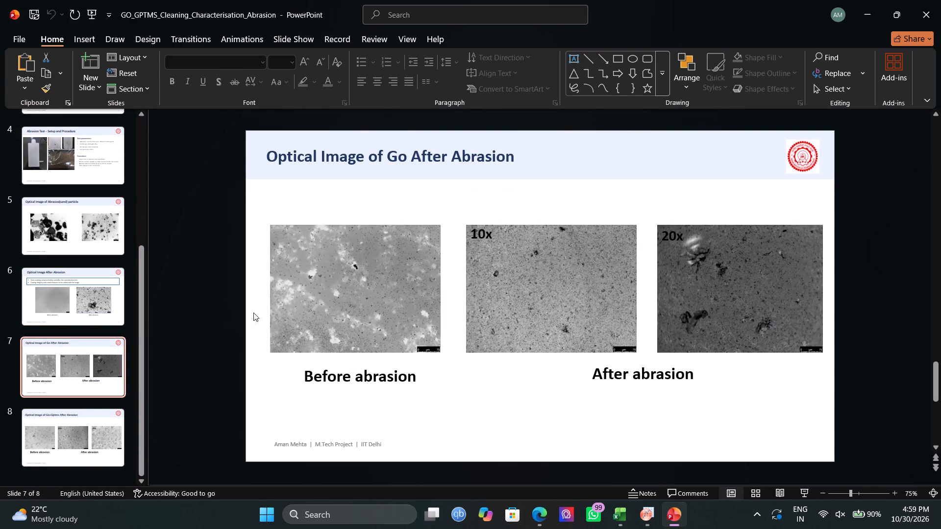
click(938, 1)
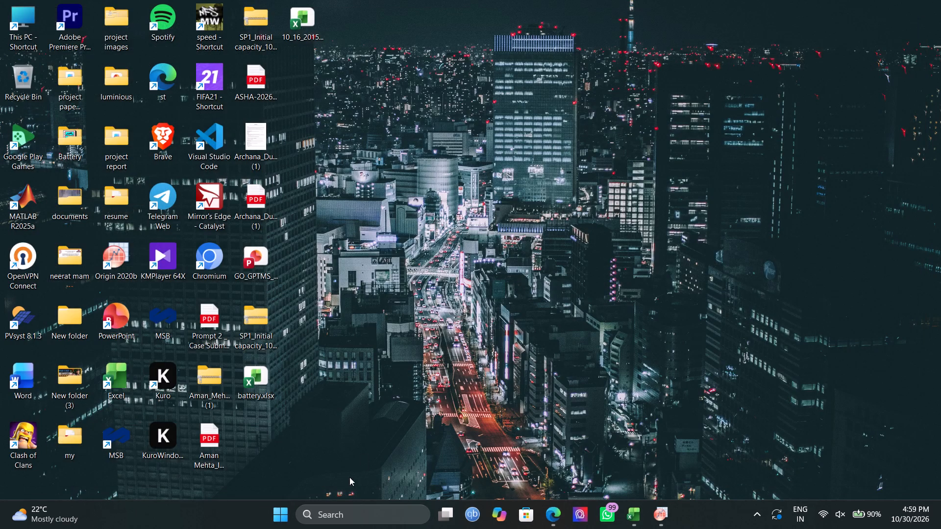
Close the Microsoft Edge window running in the background.
click(613, 407)
Close the 10_16_2015 initial capacity Excel workbook, choosing not to keep its clipboard contents.
click(681, 413)
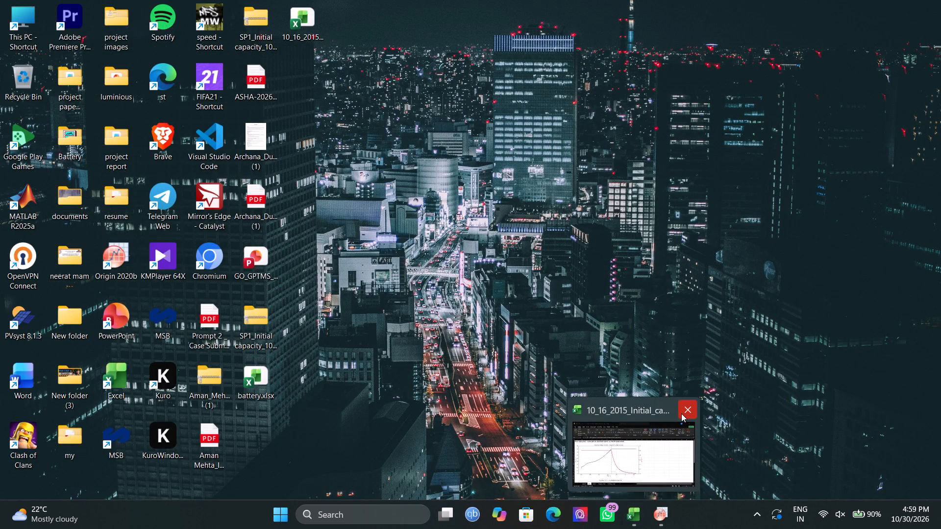
click(530, 289)
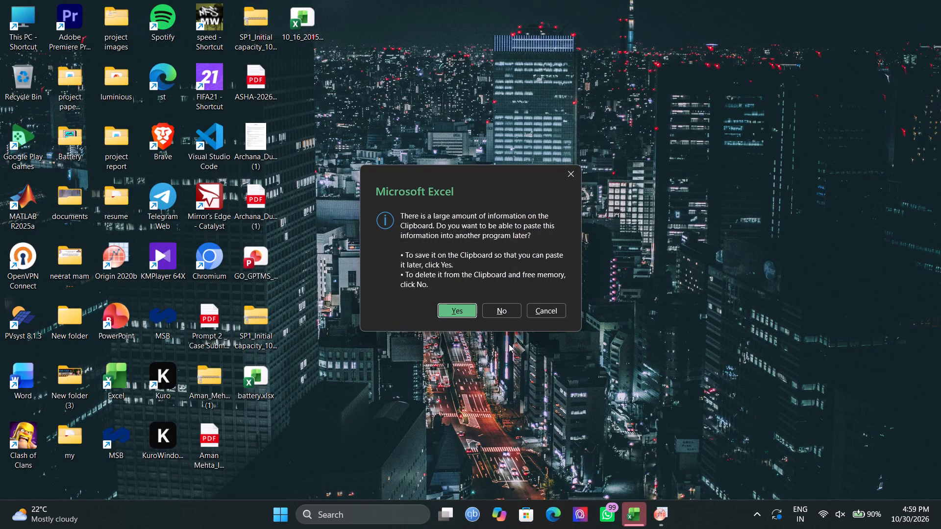
click(503, 311)
Bring up the OriginPro project "Project plots.opju" and close it.
click(664, 517)
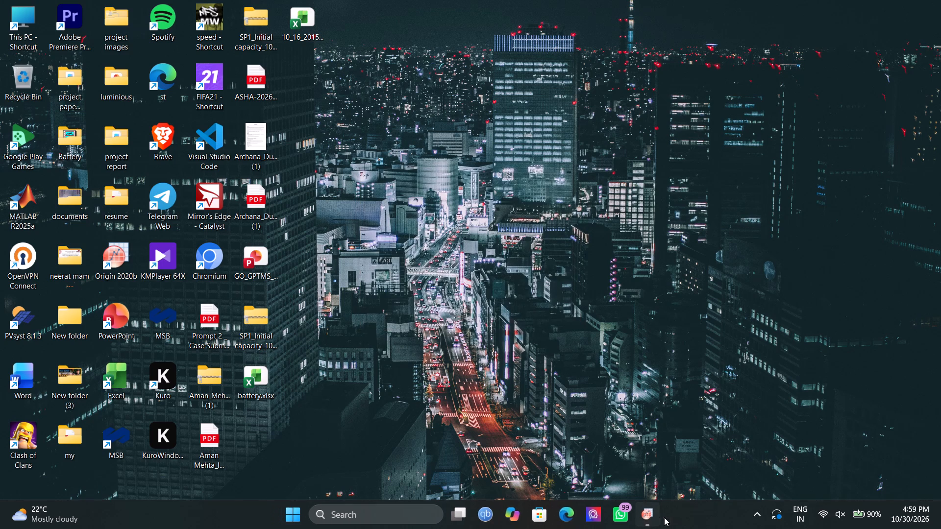
click(930, 0)
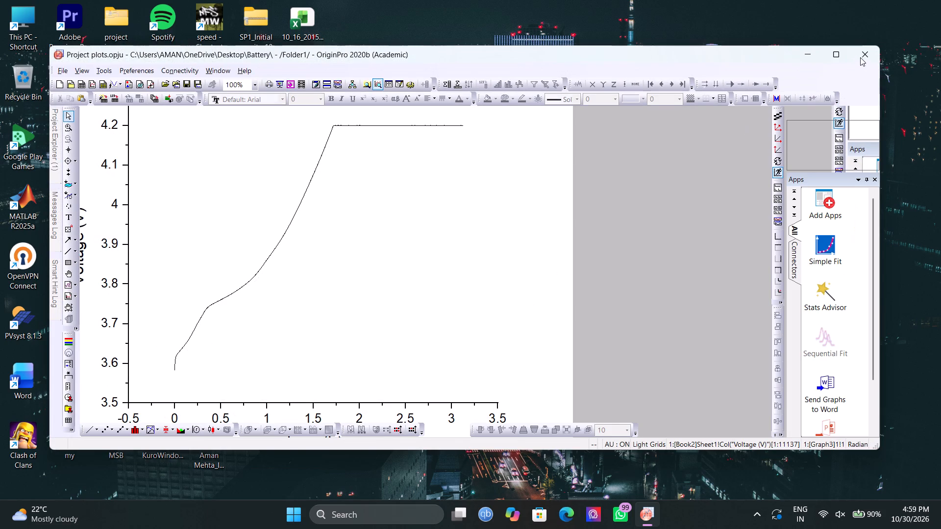
click(864, 51)
Open the computer's power options and choose one to end the session.
click(307, 513)
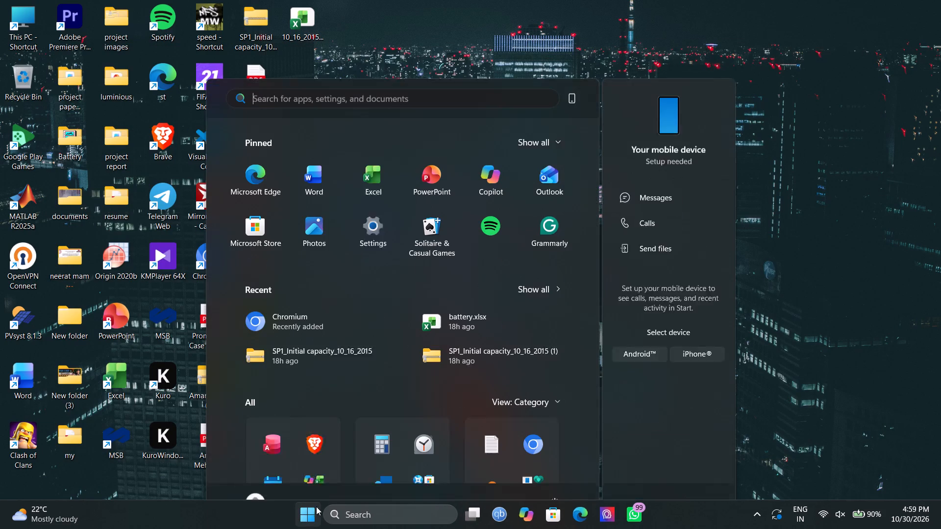
click(562, 466)
click(575, 426)
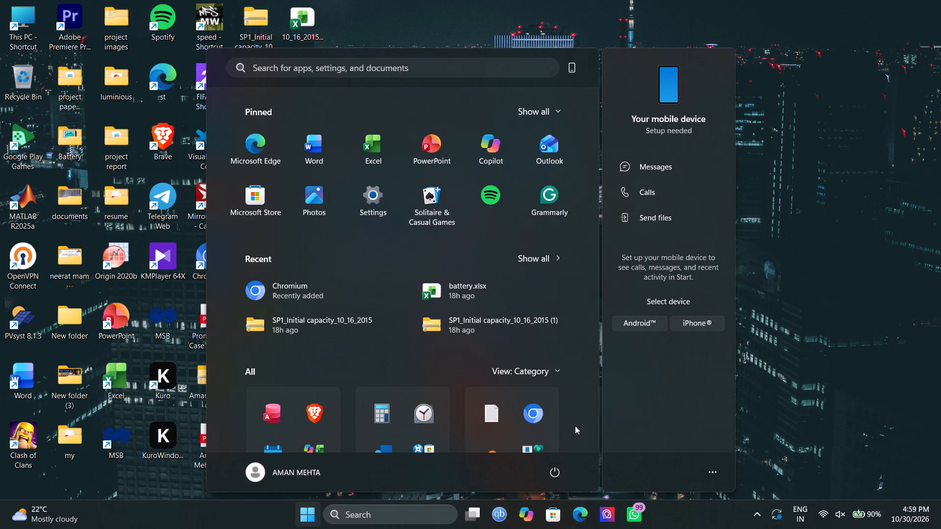